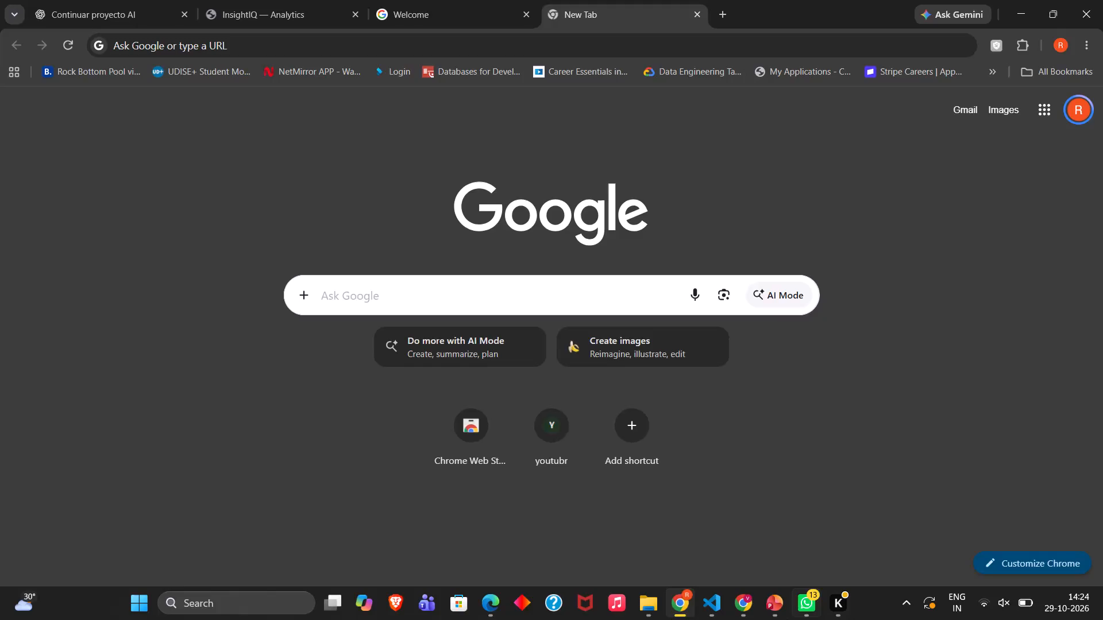
Switch to Visual Studio Code and skim the open release notes.
left_click(702, 598)
scroll(417, 162, "down", 1)
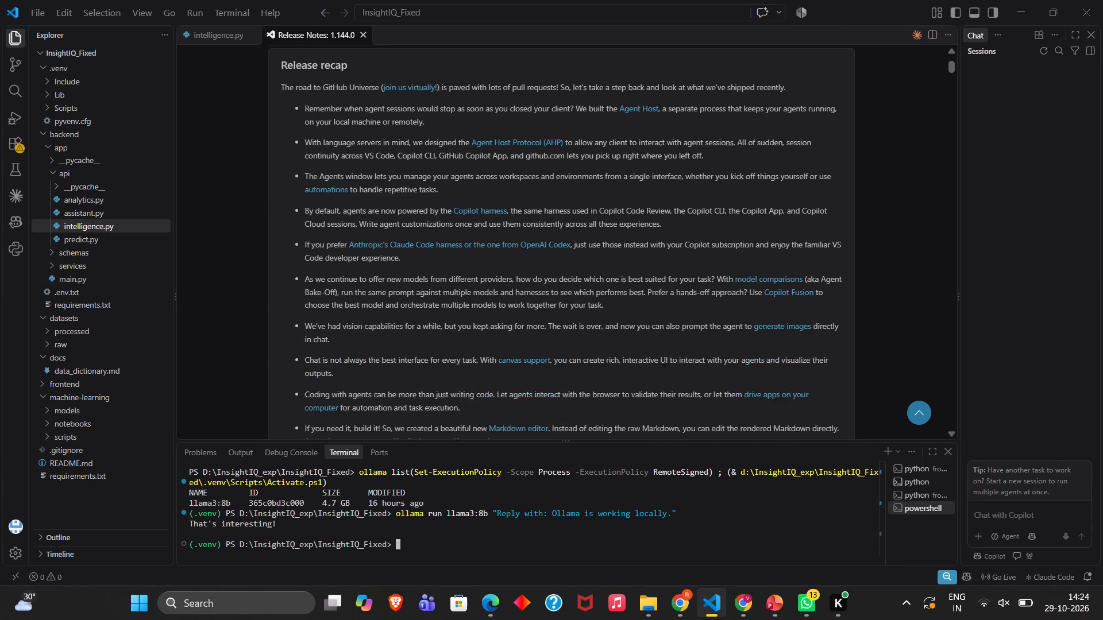
scroll(417, 162, "down", 1)
scroll(185, 397, "down", 4)
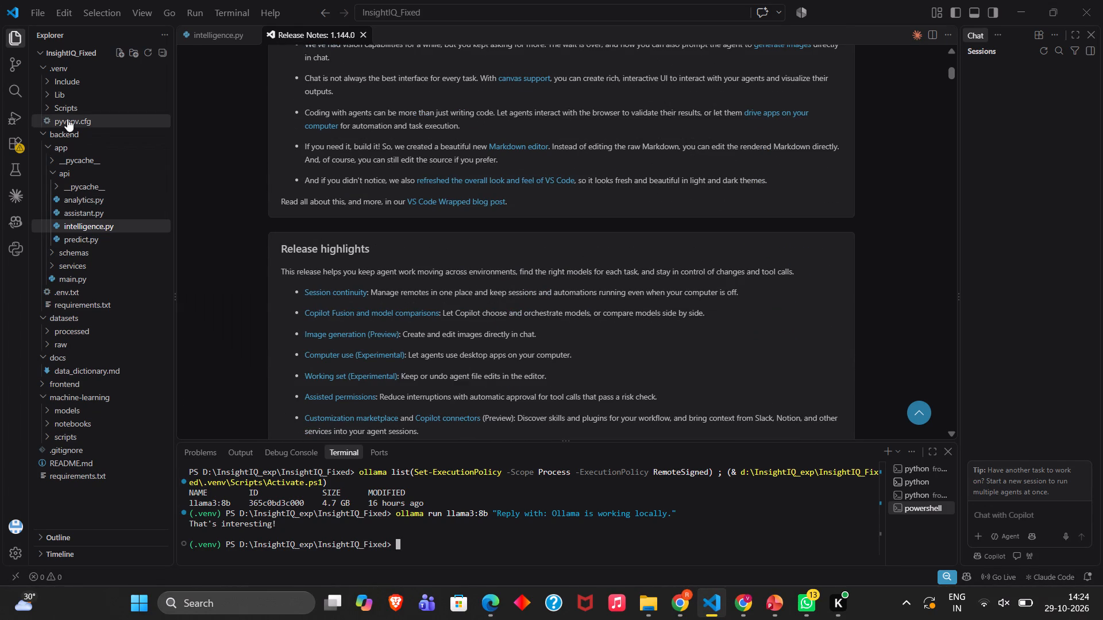
scroll(91, 301, "down", 3)
scroll(91, 301, "up", 3)
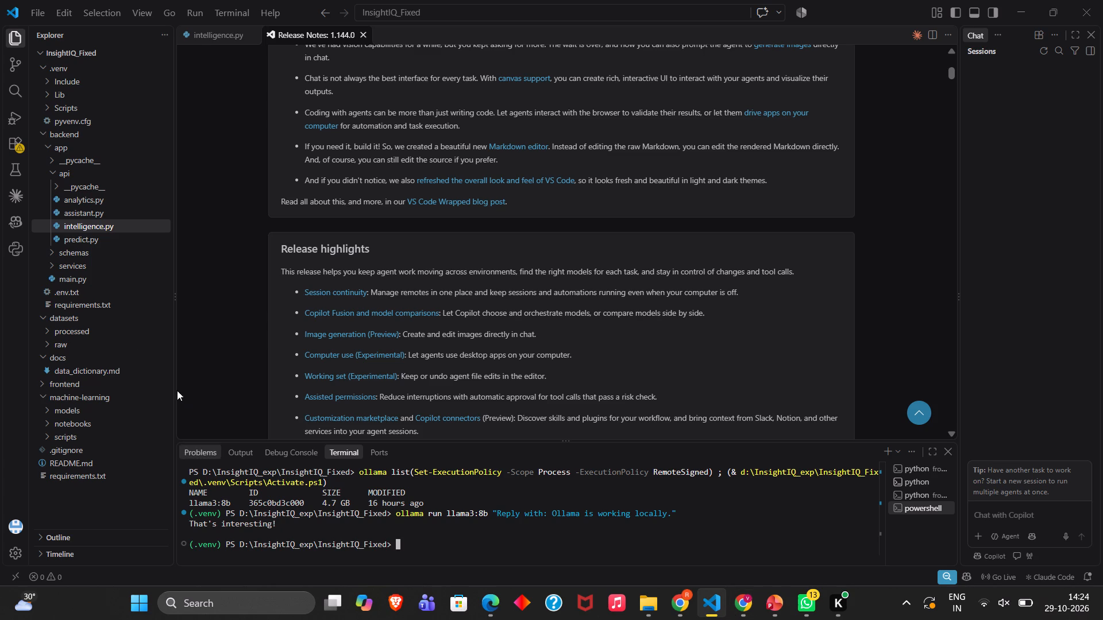
Expand the processed and raw dataset folders and the machine-learning models, notebooks and scripts folders to review their files.
left_click(87, 138)
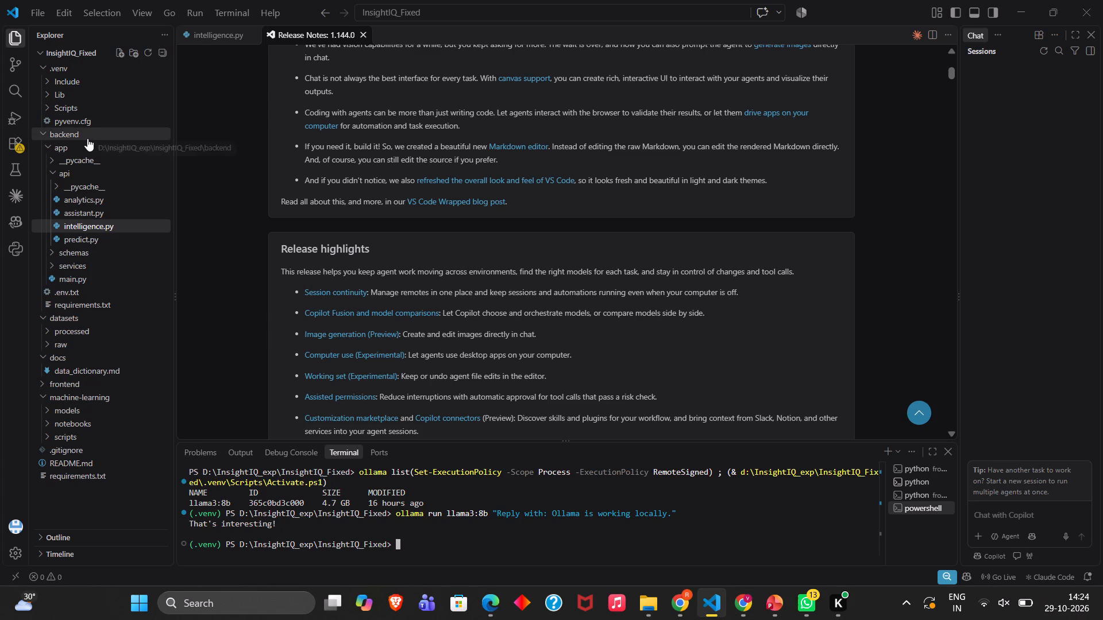
left_click(37, 135)
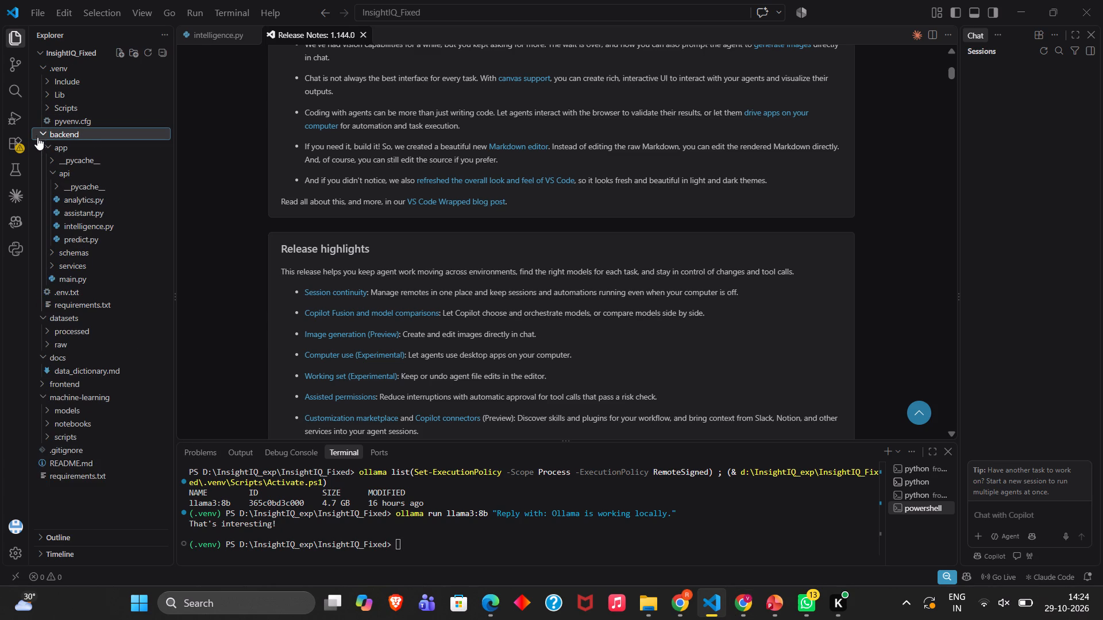
left_click(52, 325)
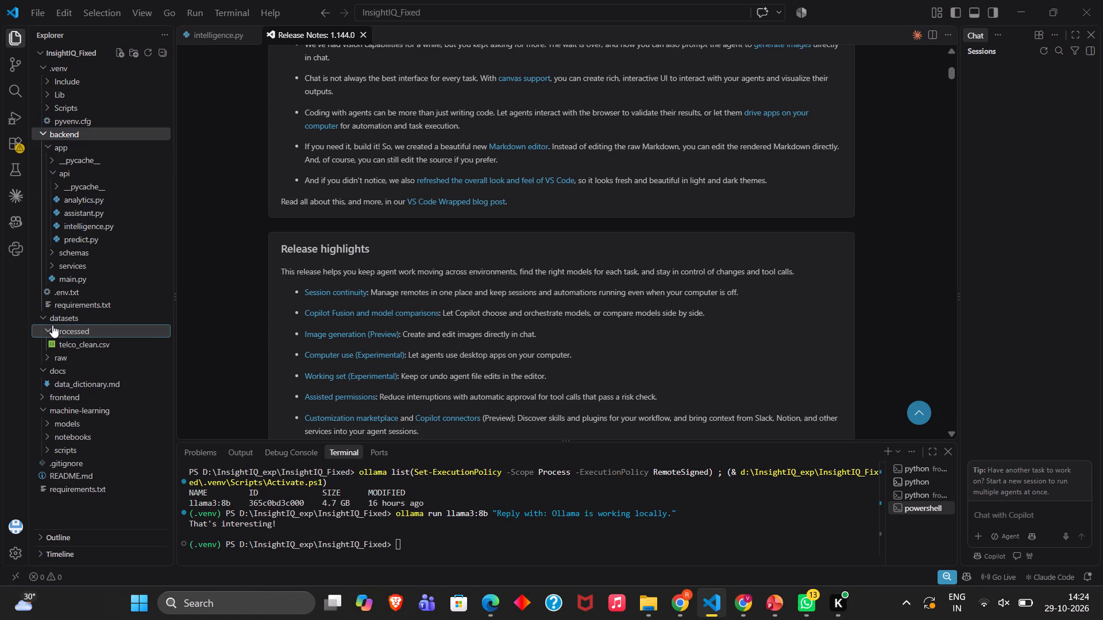
left_click(48, 359)
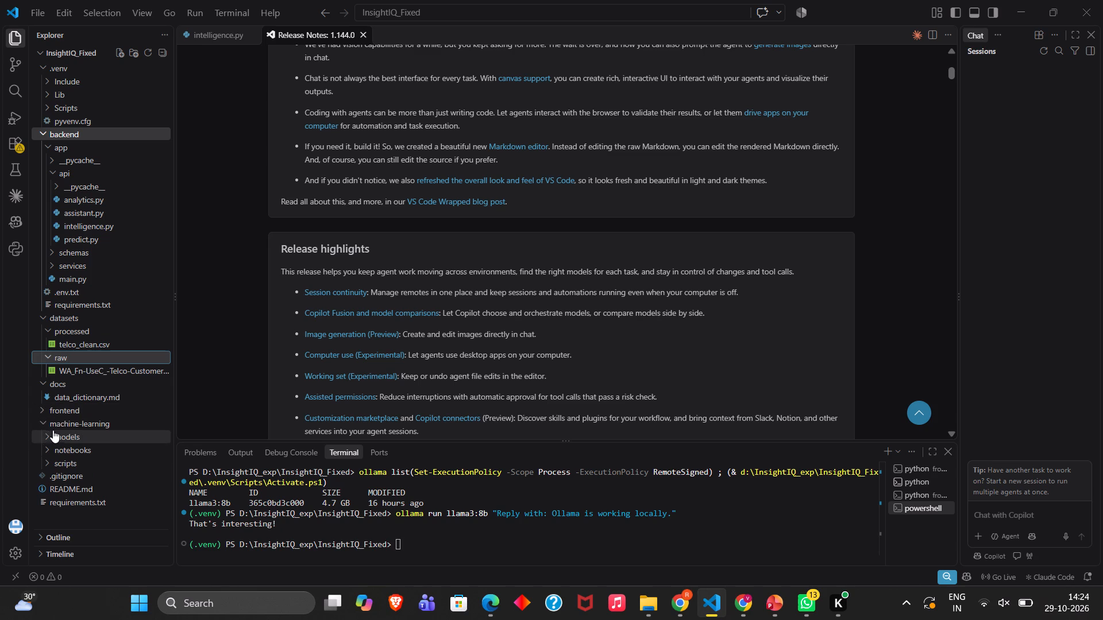
left_click(48, 436)
scroll(50, 459, "down", 2)
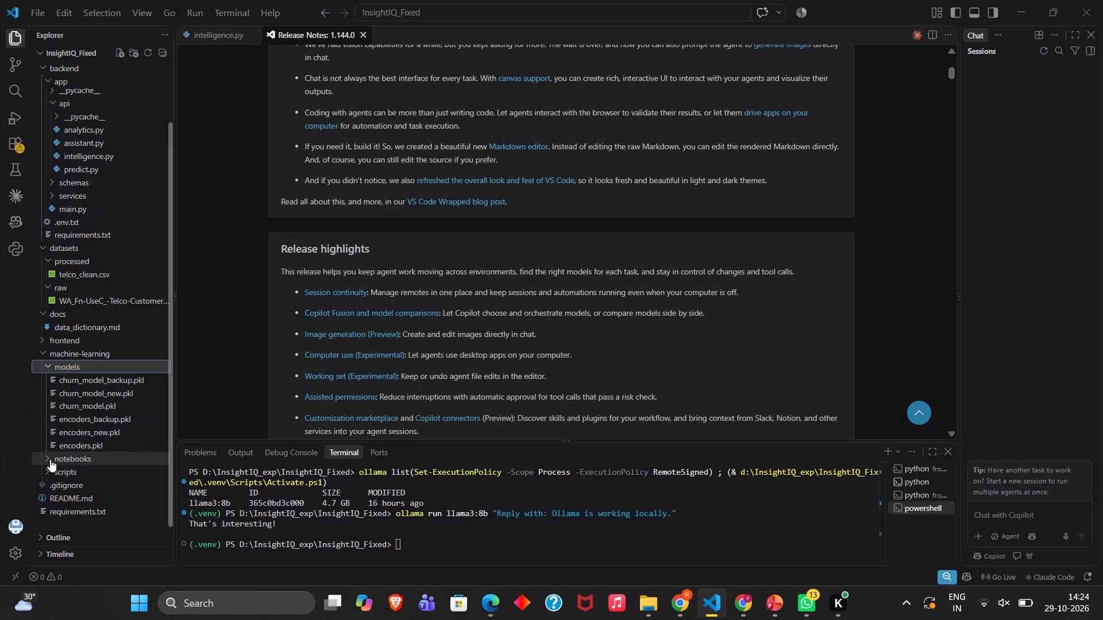
left_click(48, 456)
scroll(48, 456, "down", 3)
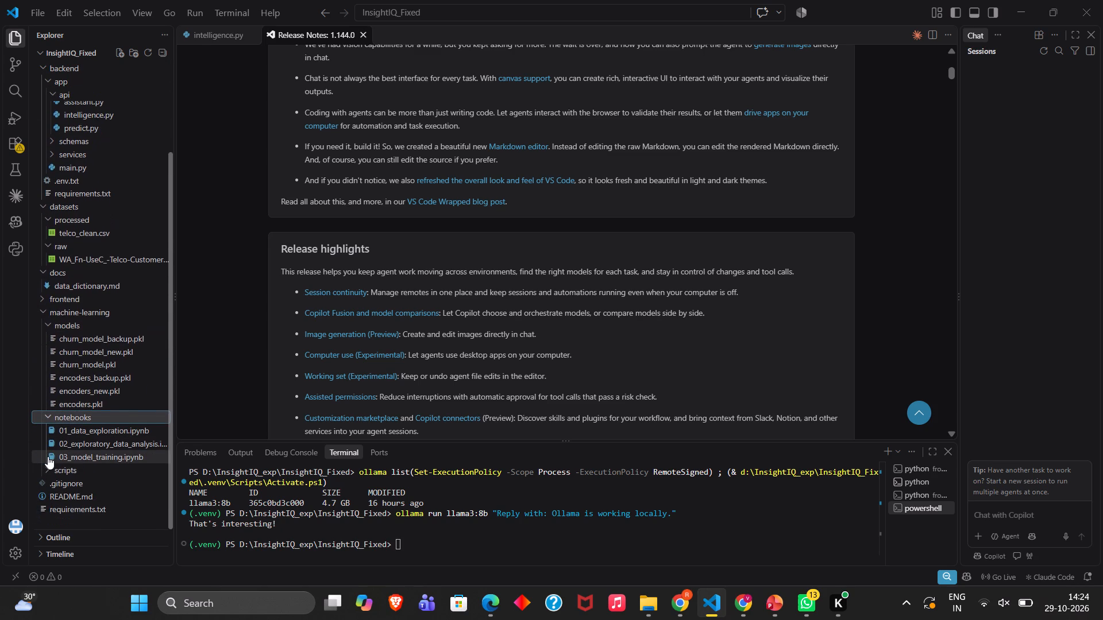
left_click(52, 470)
scroll(52, 470, "down", 3)
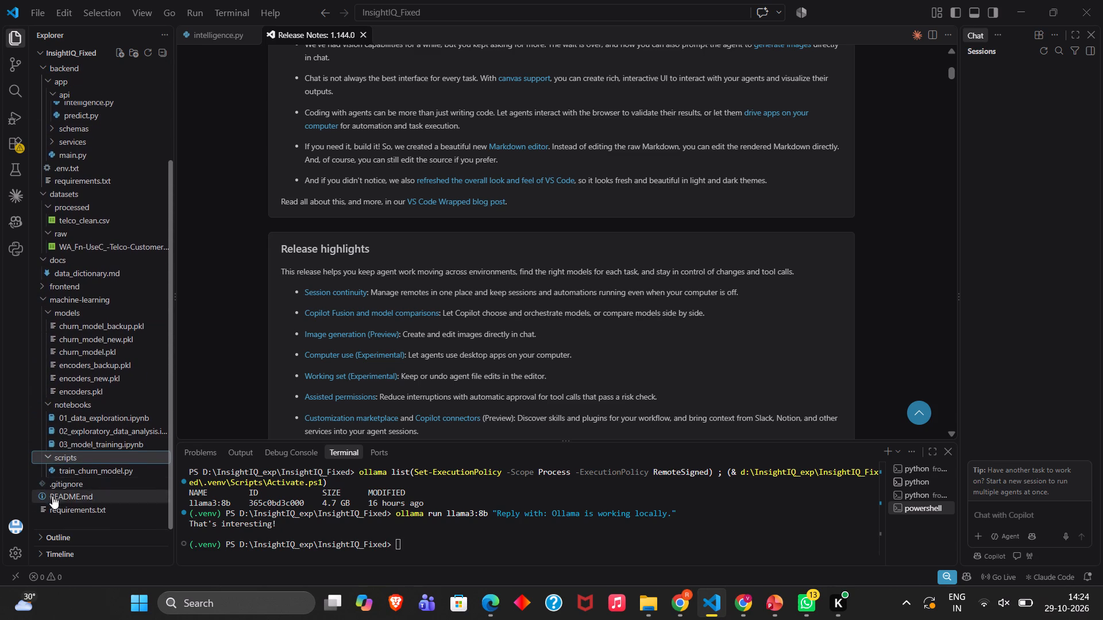
Expand the Include and Lib folders of .venv and look through the installed site-packages.
scroll(101, 342, "up", 5)
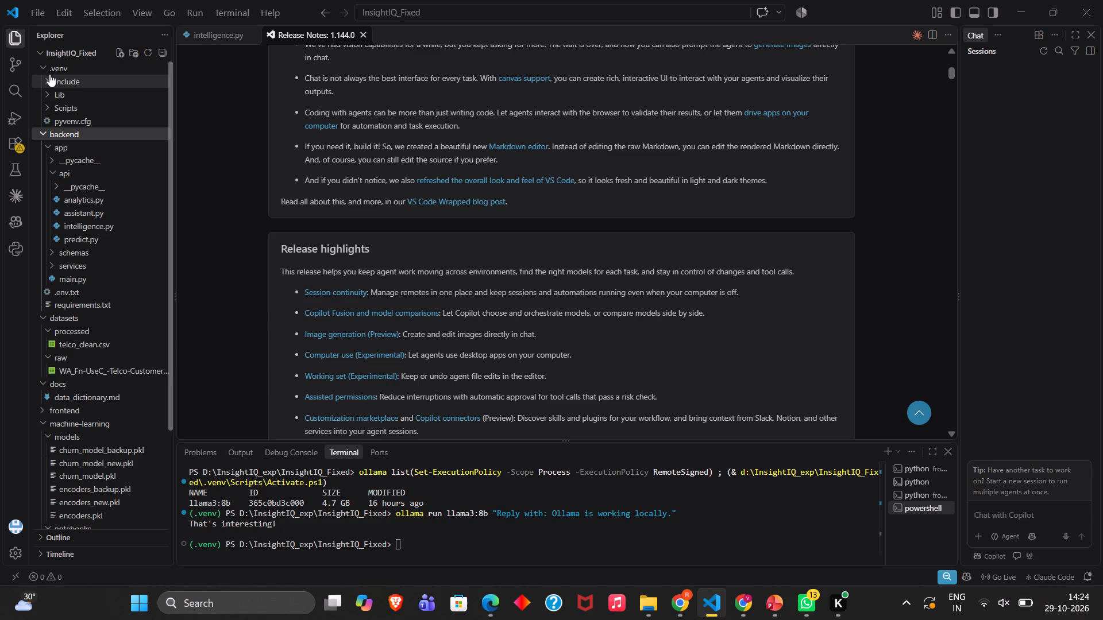
left_click(49, 74)
left_click(48, 95)
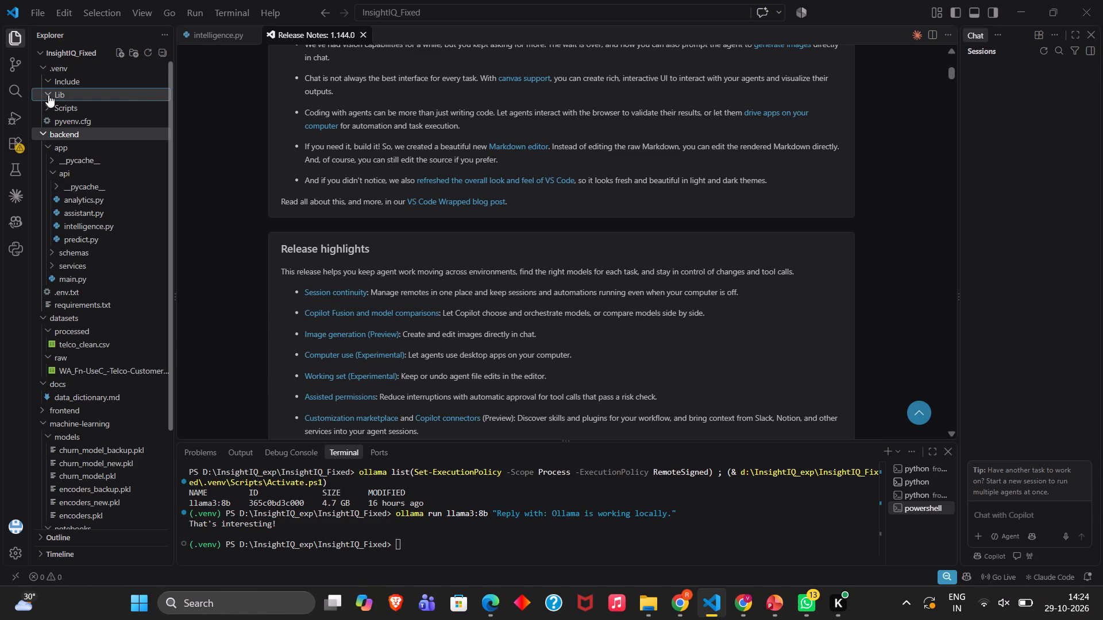
scroll(94, 299, "down", 13)
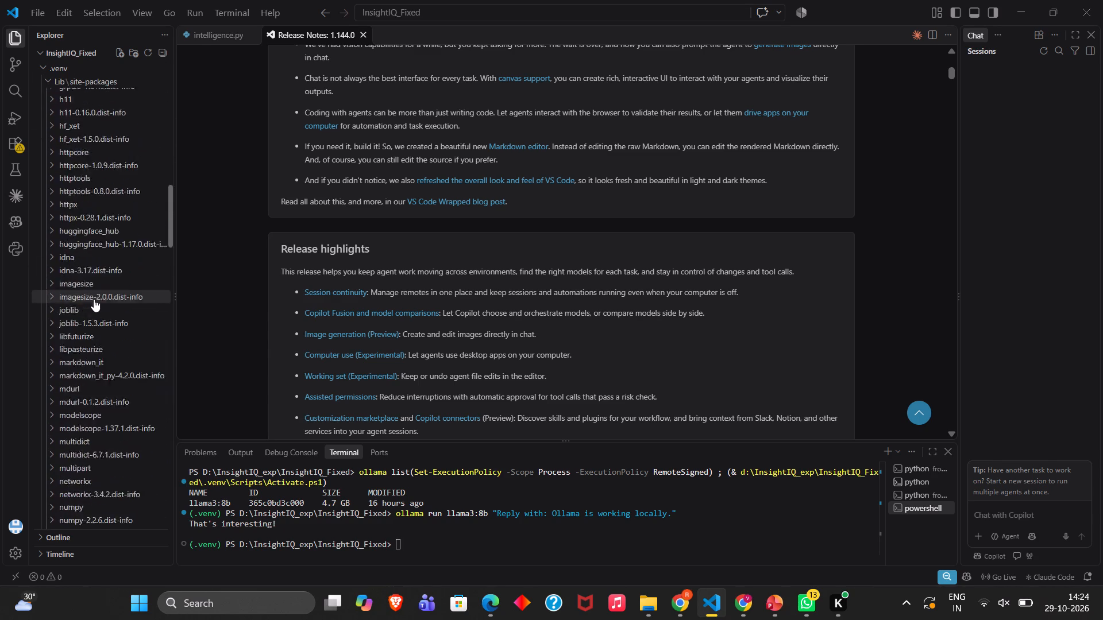
scroll(94, 299, "down", 15)
scroll(94, 299, "down", 7)
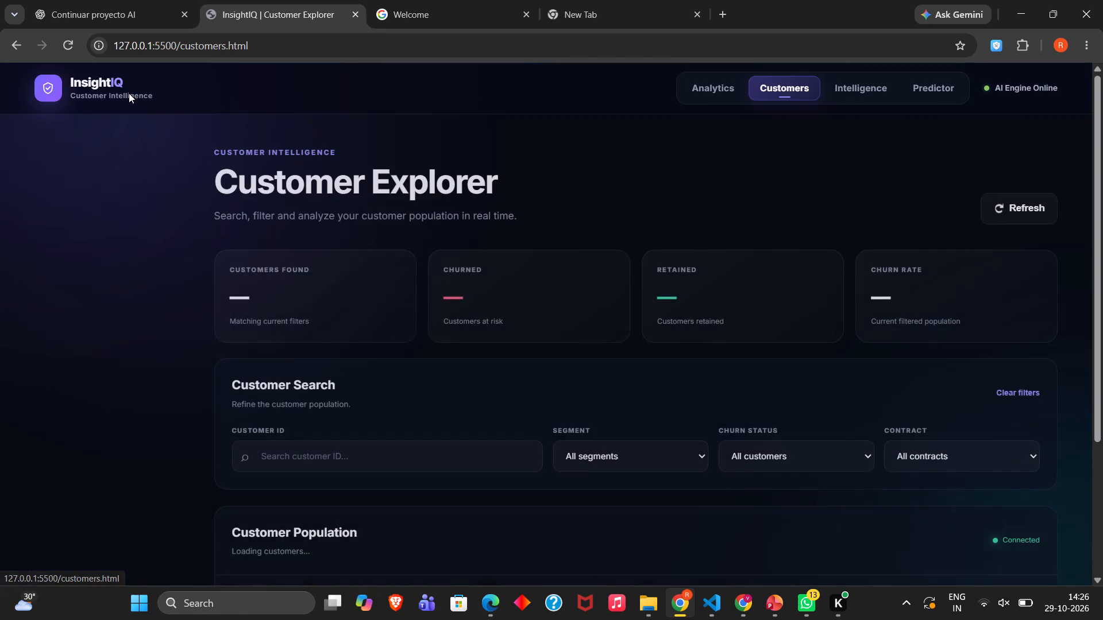
left_click(715, 95)
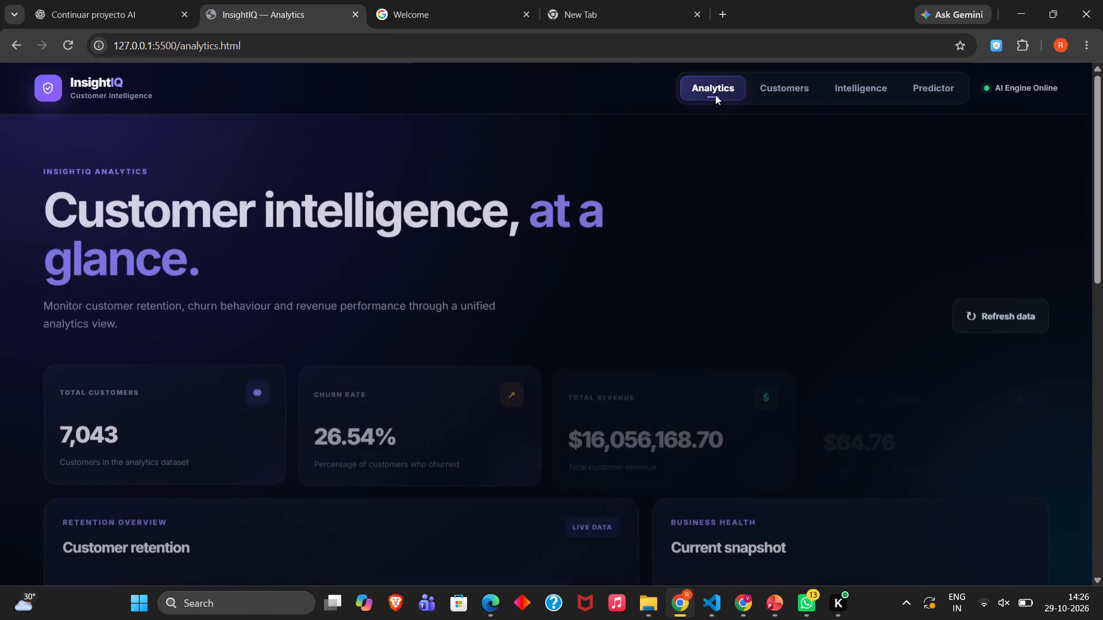
scroll(622, 305, "down", 2)
scroll(622, 305, "up", 3)
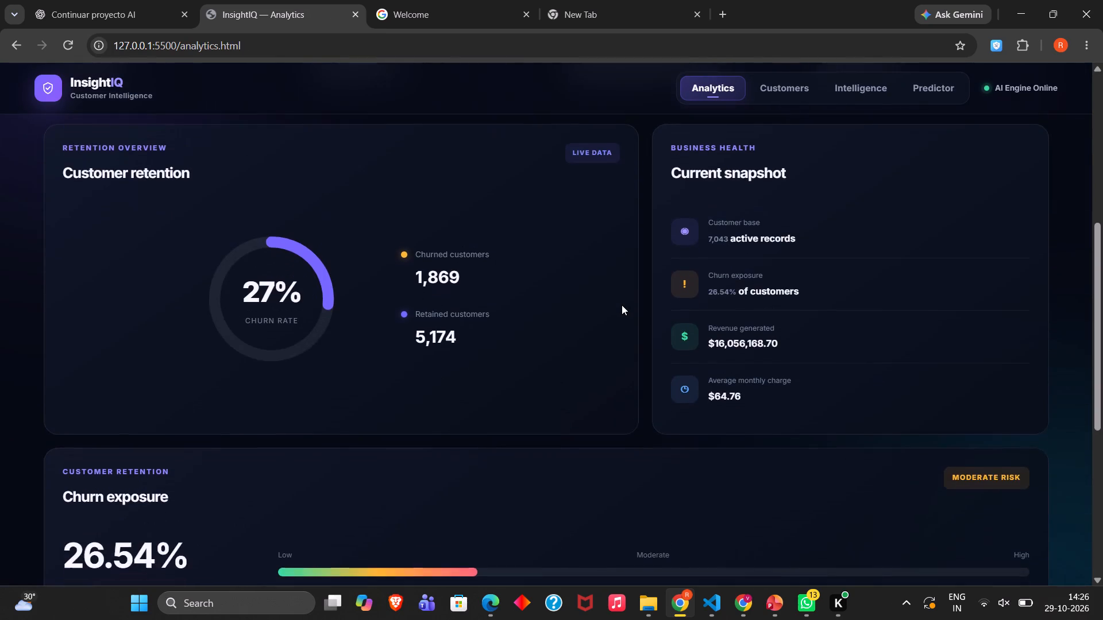
scroll(622, 305, "up", 1)
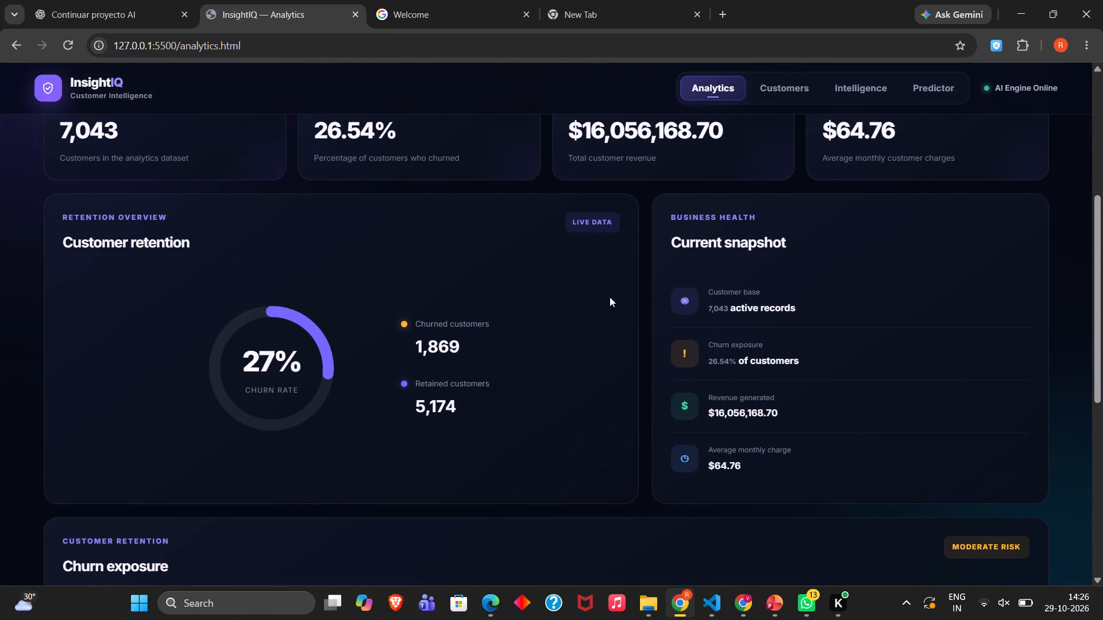
left_click(598, 214)
left_click(600, 229)
scroll(602, 353, "up", 3)
scroll(602, 353, "down", 1)
Open the Intelligence page and go to the business question field in the Ask InsightIQ AI section.
left_click(788, 84)
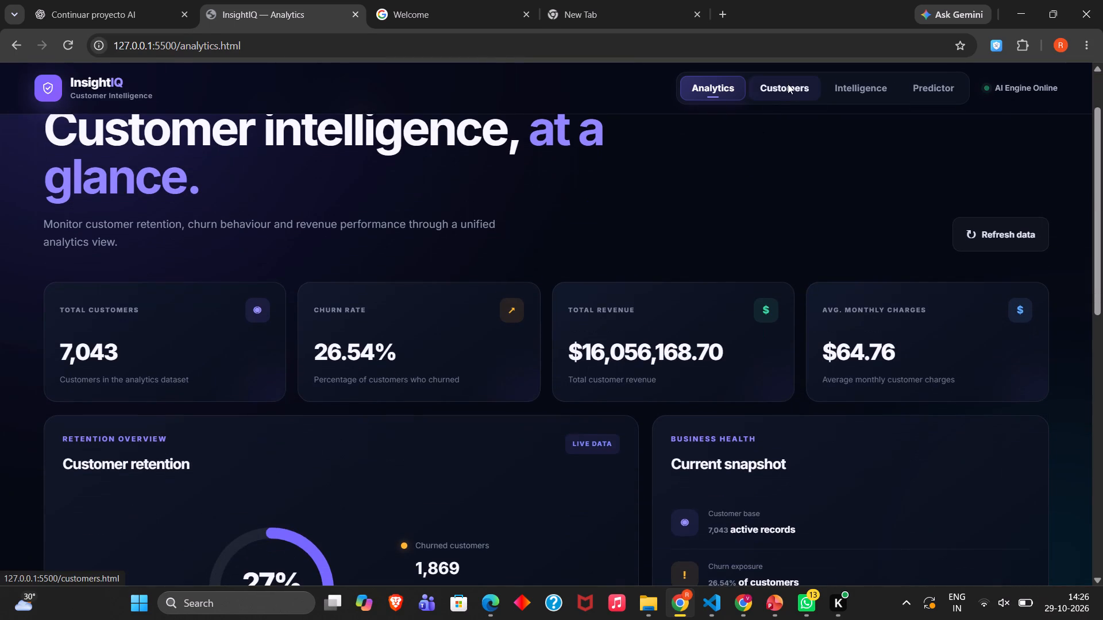
left_click(853, 92)
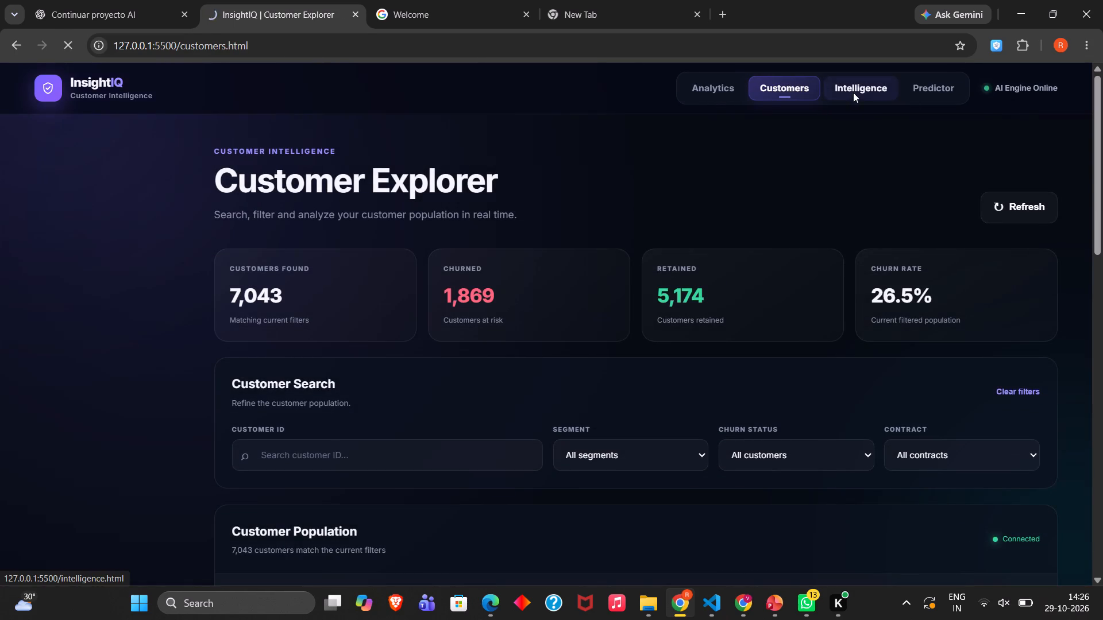
scroll(685, 381, "down", 5)
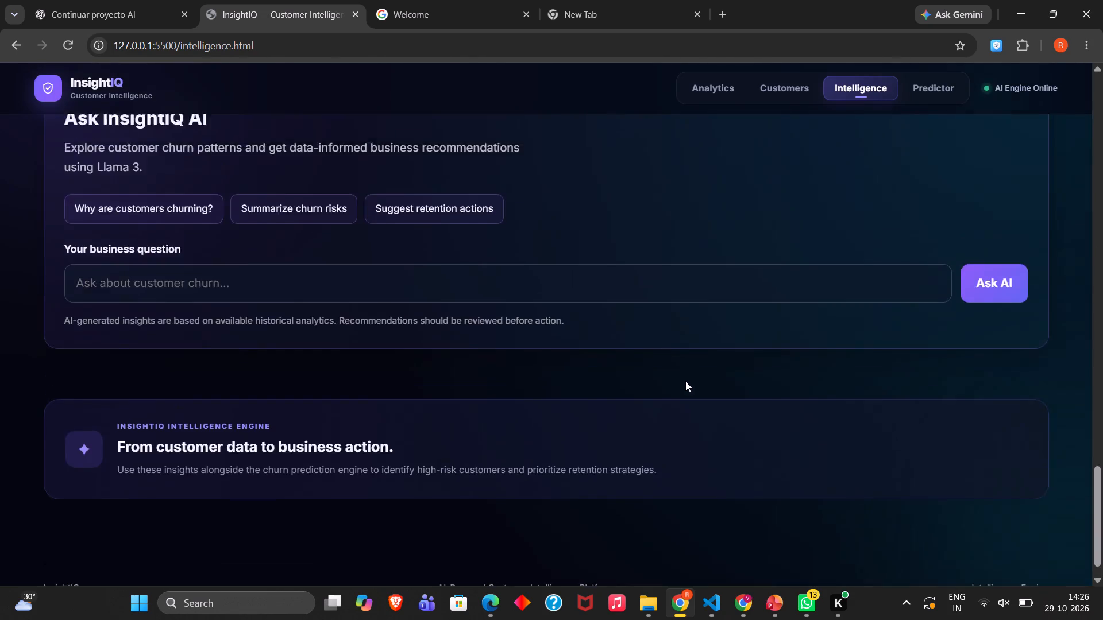
scroll(685, 381, "down", 2)
left_click(675, 367)
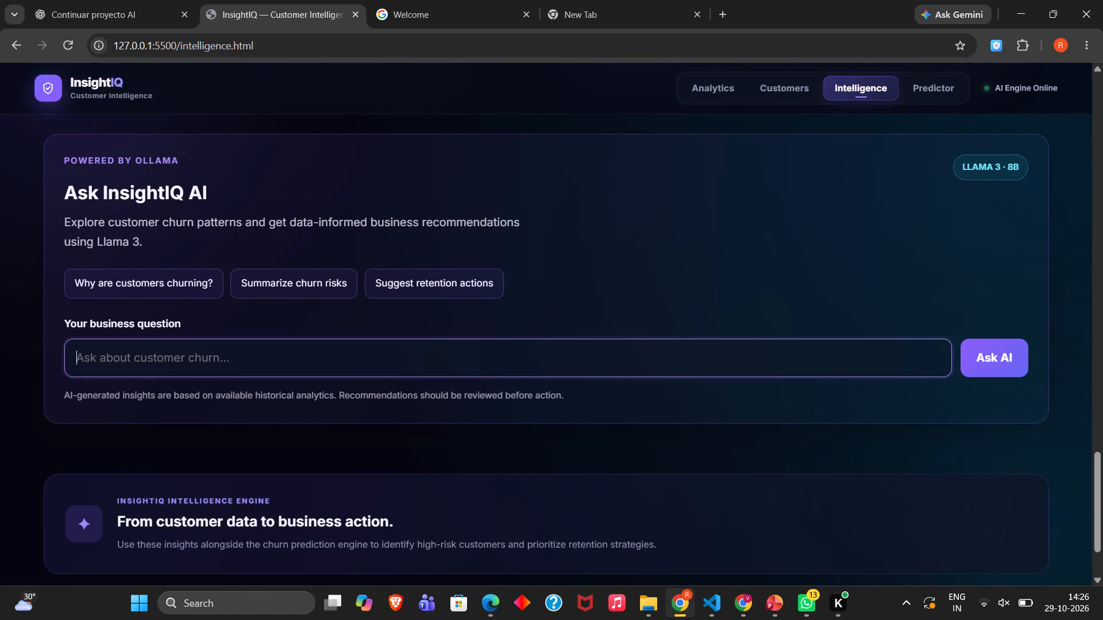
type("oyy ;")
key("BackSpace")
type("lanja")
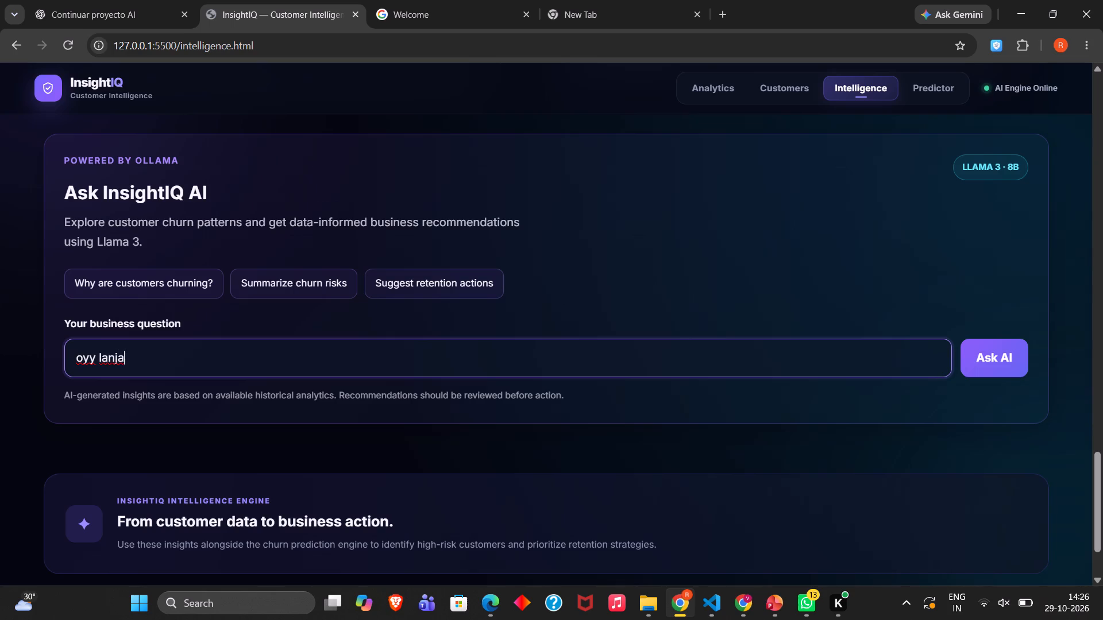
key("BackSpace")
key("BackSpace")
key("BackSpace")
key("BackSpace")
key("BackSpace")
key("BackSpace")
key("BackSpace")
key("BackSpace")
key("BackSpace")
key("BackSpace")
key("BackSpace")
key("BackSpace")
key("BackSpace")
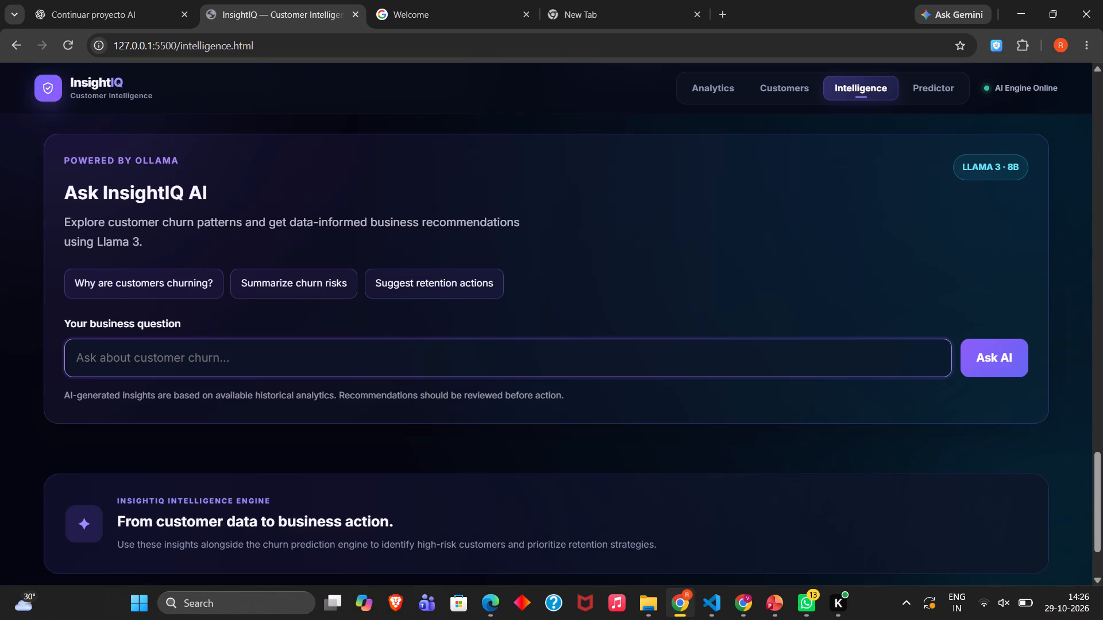
Begin the business question for InsightIQ AI with "how many active customer".
type("how many")
key("space")
type("actib")
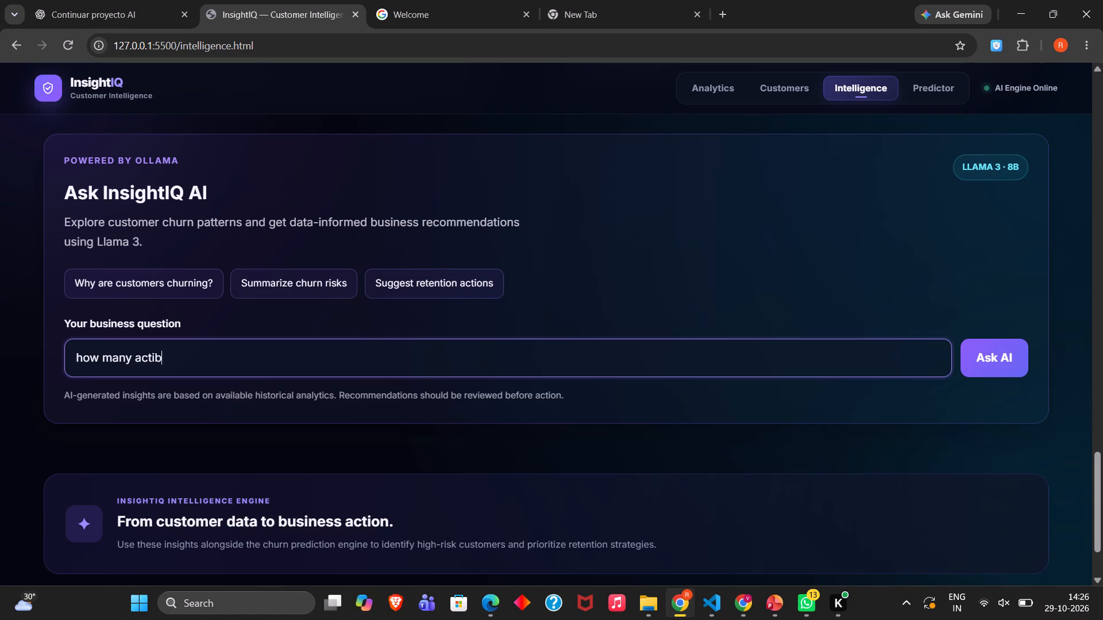
key("BackSpace")
type("ve cus")
type("tomer")
key("space")
Look over the Intelligence page's customer totals, customer segmentation and recommended business actions.
scroll(675, 367, "up", 15)
scroll(675, 367, "down", 1)
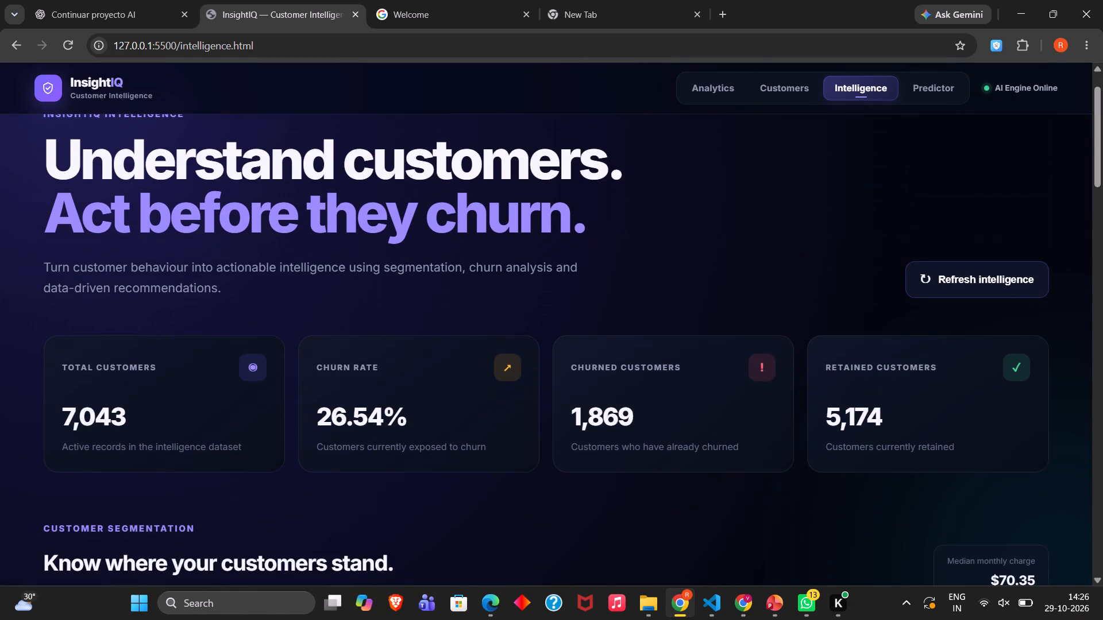
scroll(675, 367, "down", 1)
scroll(617, 351, "down", 2)
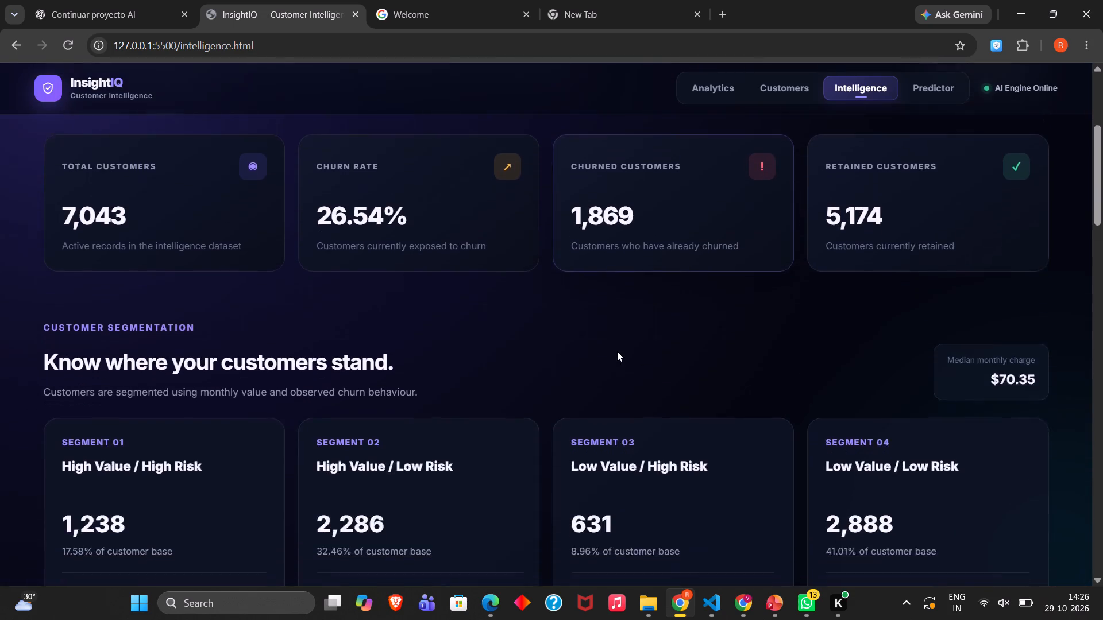
scroll(617, 351, "down", 8)
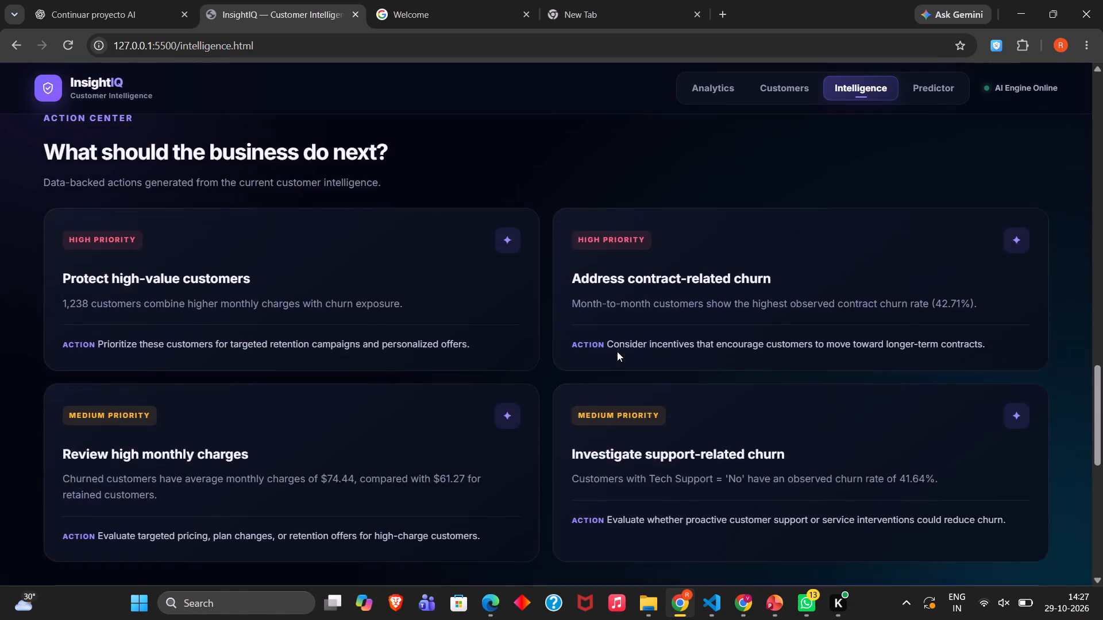
scroll(617, 351, "down", 3)
Complete the business question with "do i have right now", submit it and read the AI's answer.
type("do i have")
key("space")
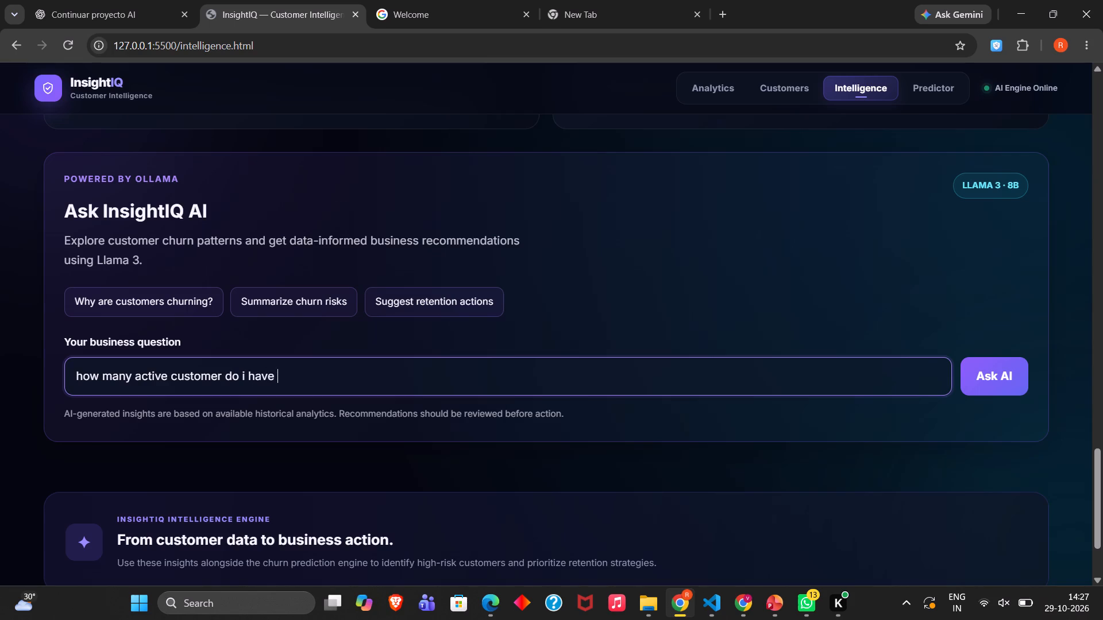
type("riht")
key("BackSpace")
key("BackSpace")
type("ght")
key("space")
type("now")
key("Return")
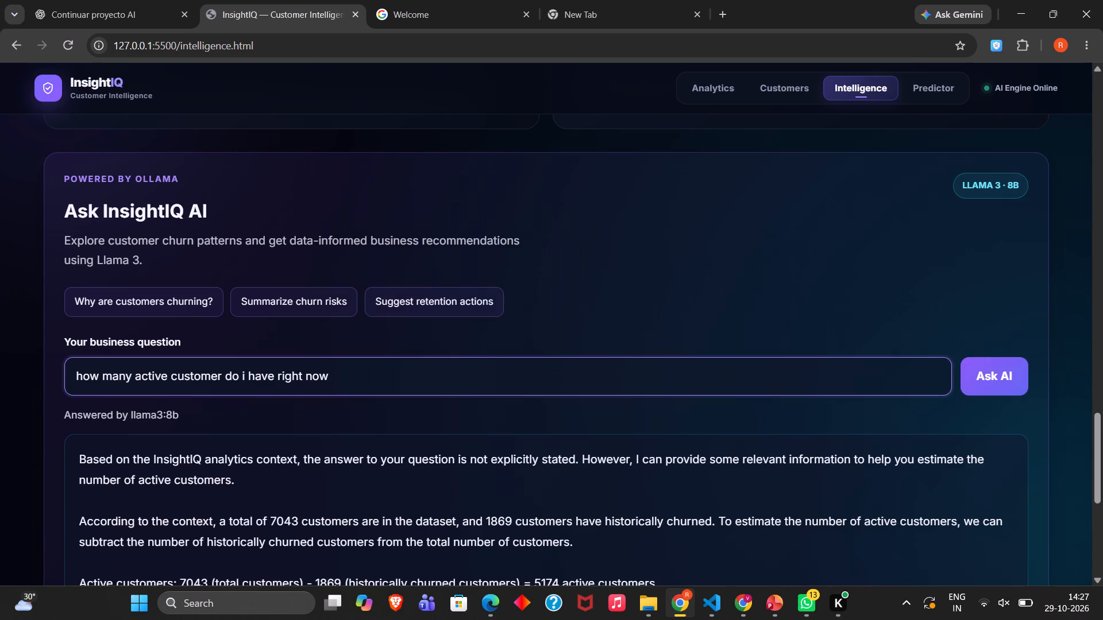
scroll(260, 465, "down", 3)
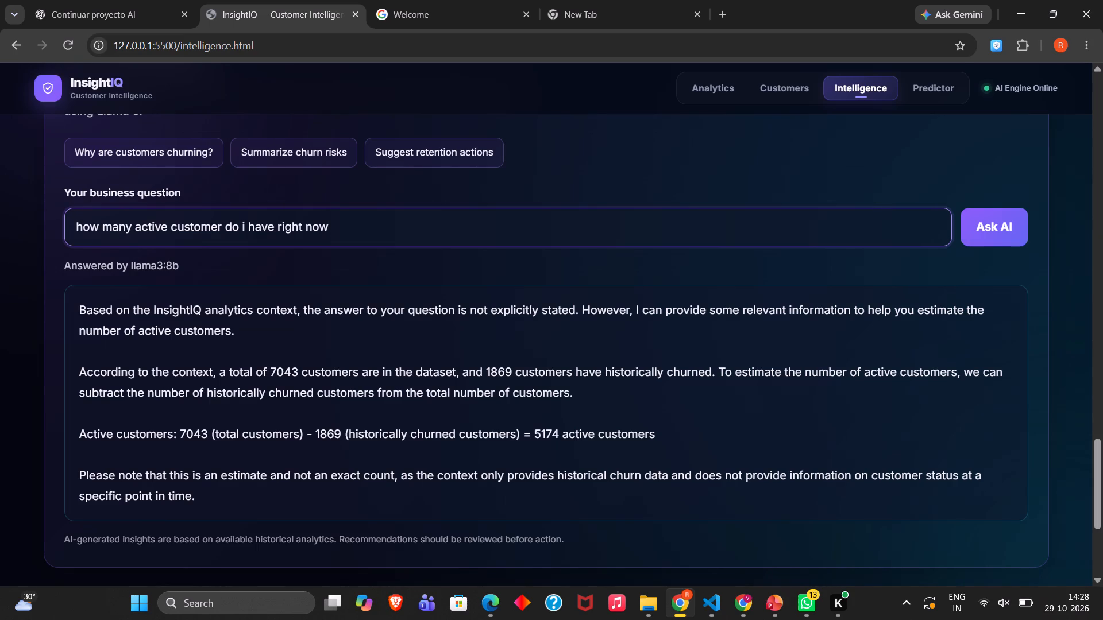
Clear the previous question about active customers from the business question field.
left_click_drag(368, 223, 56, 241)
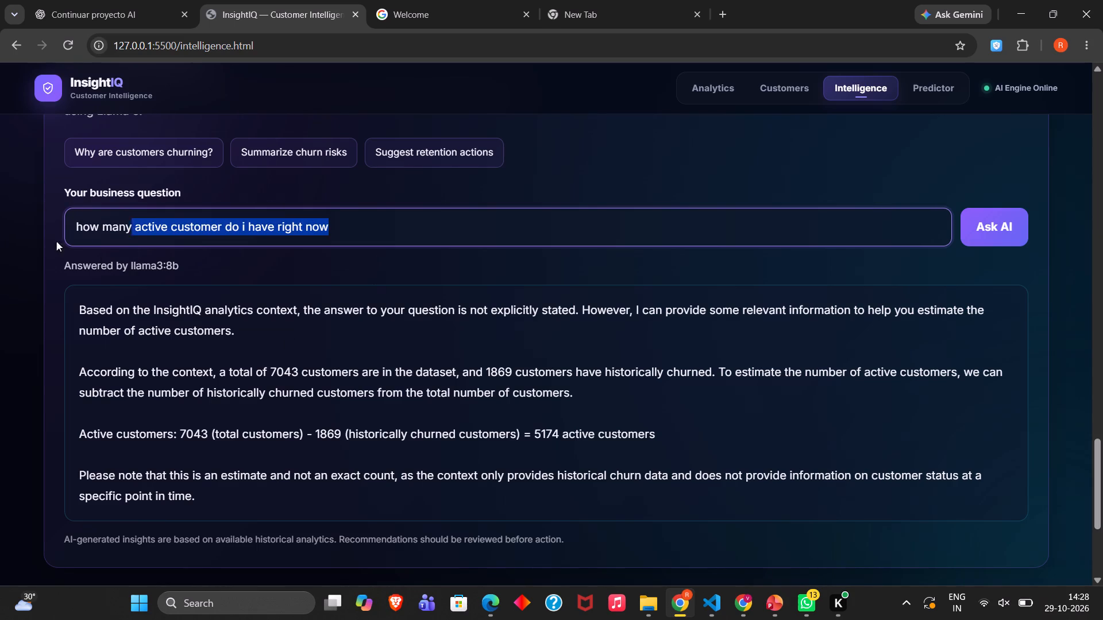
left_click_drag(56, 241, 40, 229)
key("BackSpace")
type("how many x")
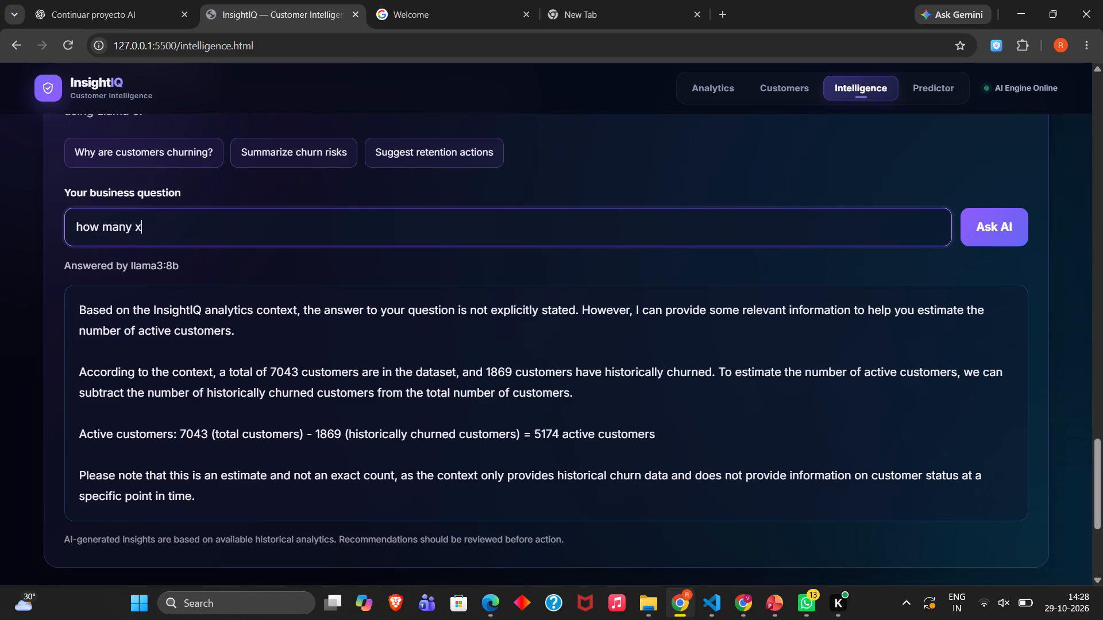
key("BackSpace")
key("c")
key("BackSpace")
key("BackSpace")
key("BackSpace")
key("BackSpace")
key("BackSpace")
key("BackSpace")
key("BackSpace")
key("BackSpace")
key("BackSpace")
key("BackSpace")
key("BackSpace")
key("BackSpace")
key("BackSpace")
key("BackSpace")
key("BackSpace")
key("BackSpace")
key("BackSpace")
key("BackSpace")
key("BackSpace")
Ask InsightIQ AI the business question "predict how many customers are likely to leave /churn next month".
type("predict how")
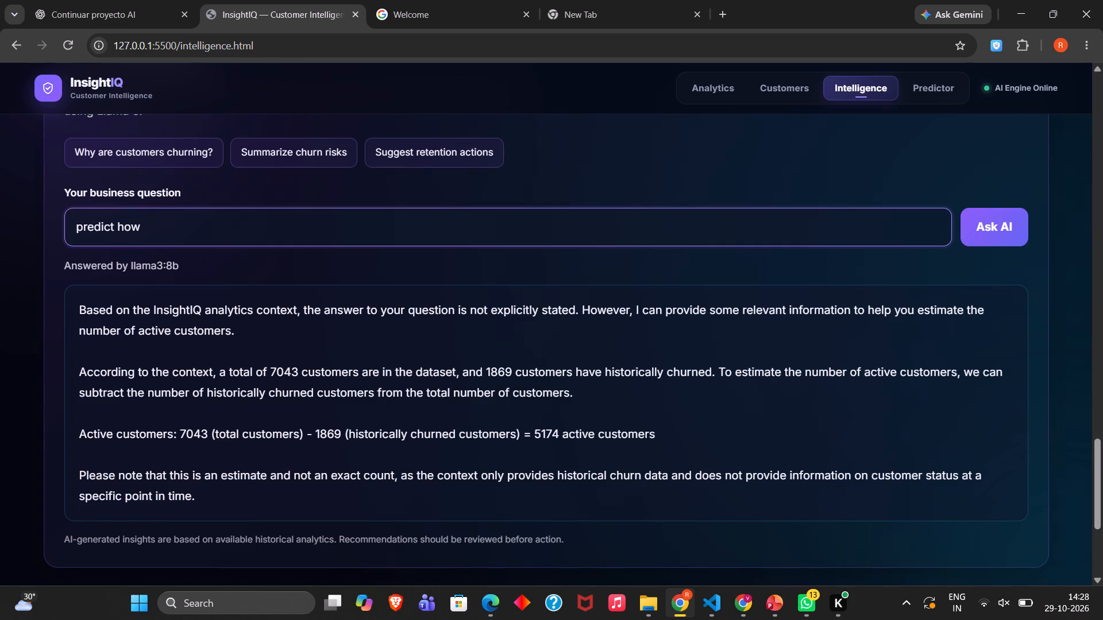
key("space")
key("a")
key("BackSpace")
type("many")
key("space")
type("customers")
key("space")
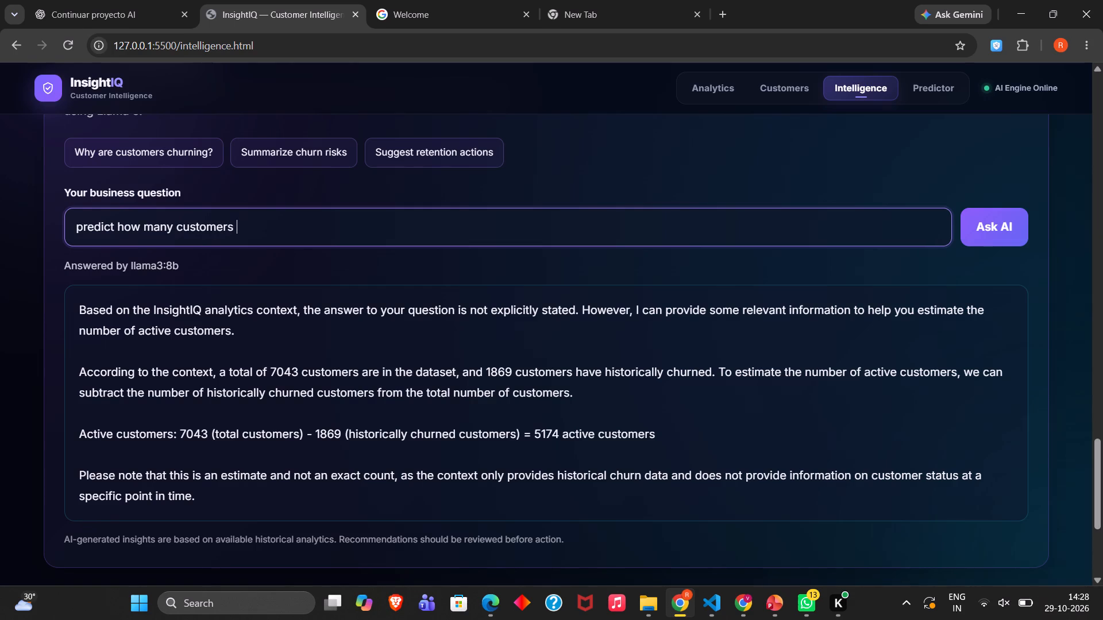
type("are")
key("space")
type("likw")
key("BackSpace")
key("BackSpace")
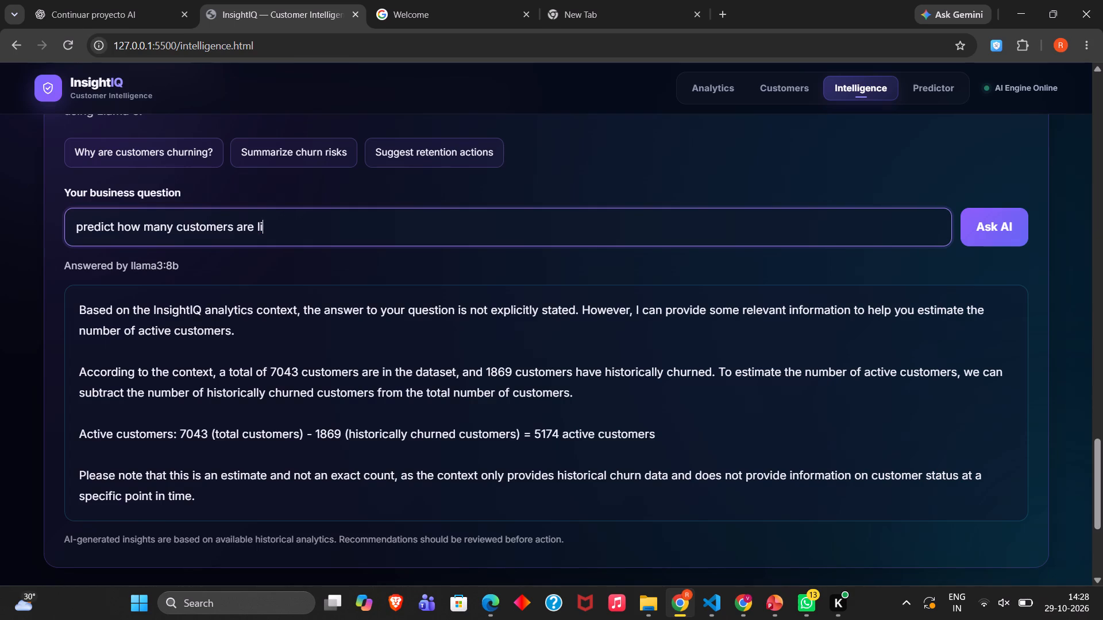
type("kely")
key("space")
type("tpo")
key("space")
key("BackSpace")
key("BackSpace")
key("BackSpace")
type("o")
key("space")
type("leaves")
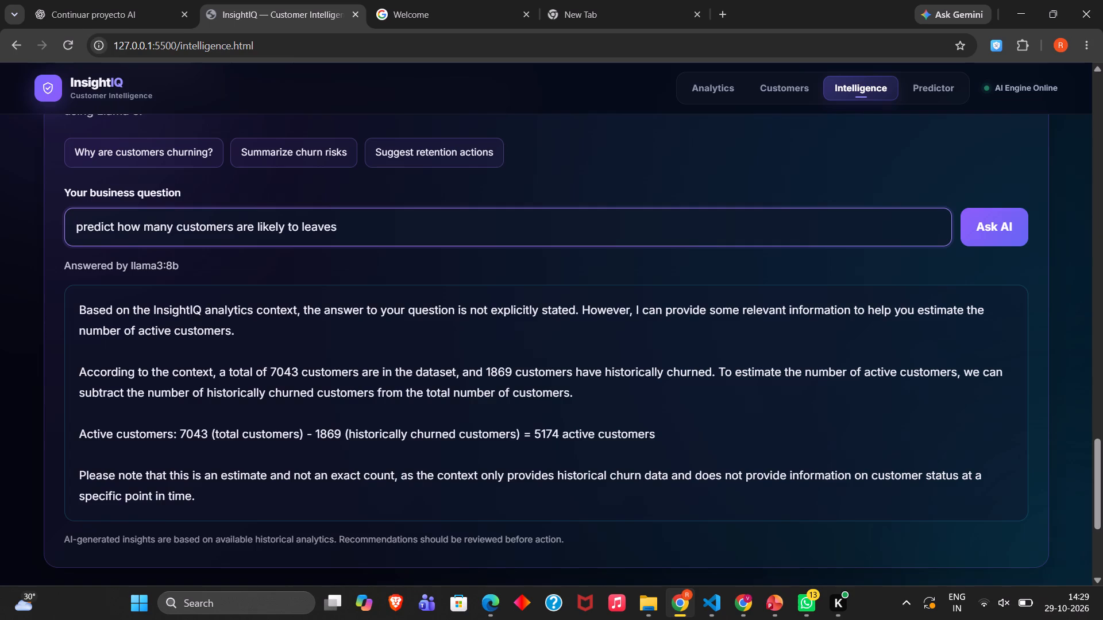
key("BackSpace")
key("space")
type("/che")
key("BackSpace")
type("urn nect")
key("BackSpace")
key("BackSpace")
type("xt month")
key("Return")
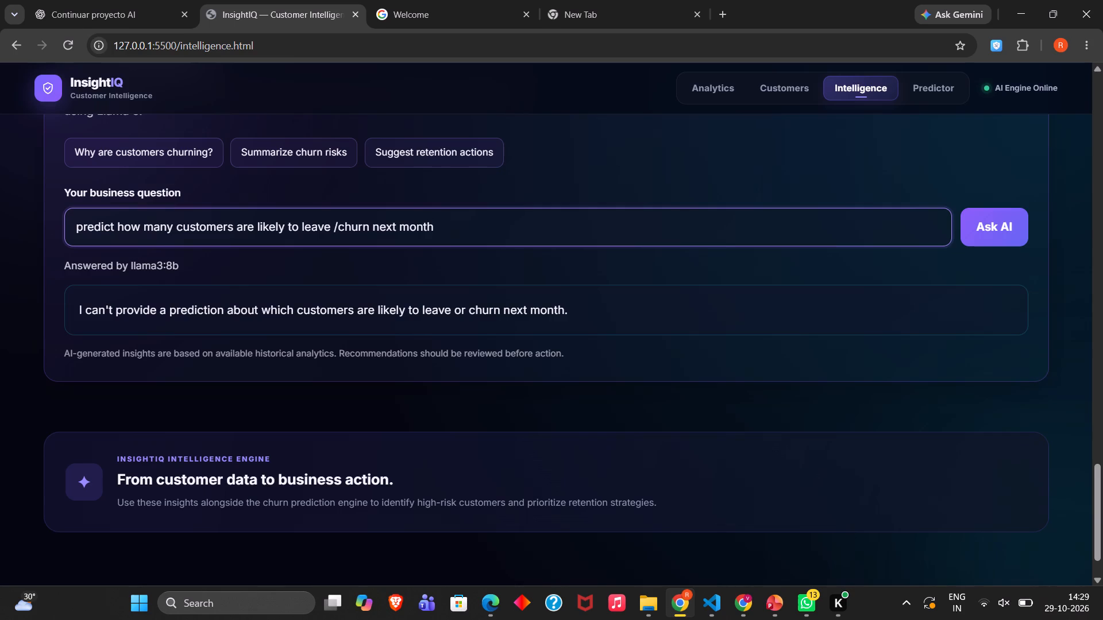
Replace the business question with "predict churn rate next time" and submit it to InsightIQ AI.
left_click_drag(445, 228, 180, 238)
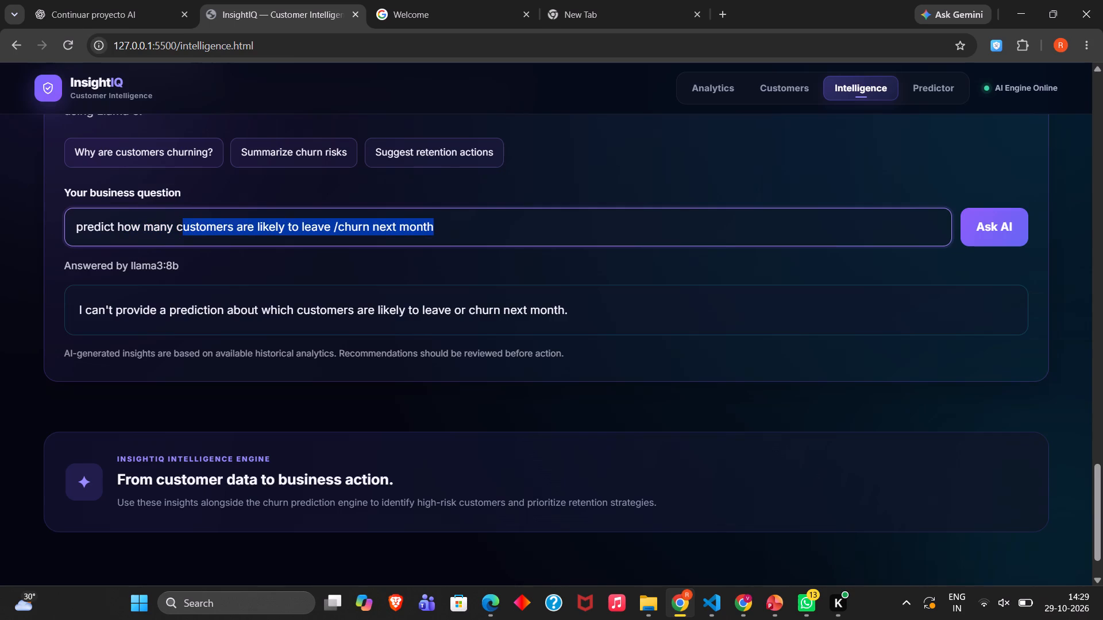
left_click_drag(180, 238, 177, 237)
key("BackSpace")
key("BackSpace")
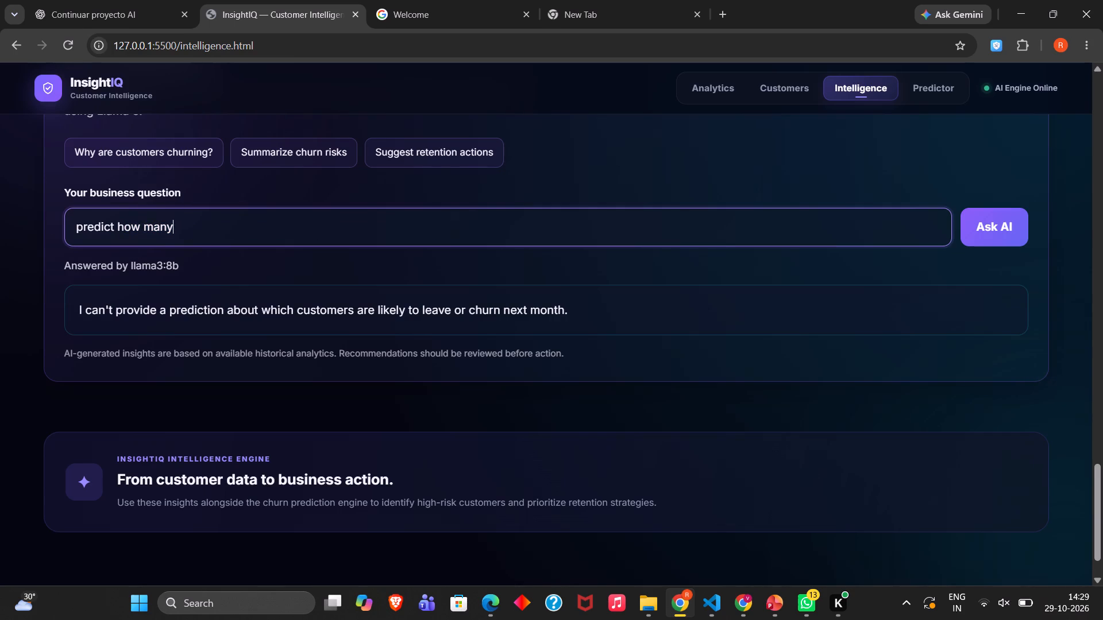
key("BackSpace")
key("BackSpace")
key("BackSpace")
key("BackSpace")
key("BackSpace")
key("BackSpace")
key("BackSpace")
key("BackSpace")
key("BackSpace")
key("space")
type("churn rate nec")
key("BackSpace")
type("xt time")
key("Return")
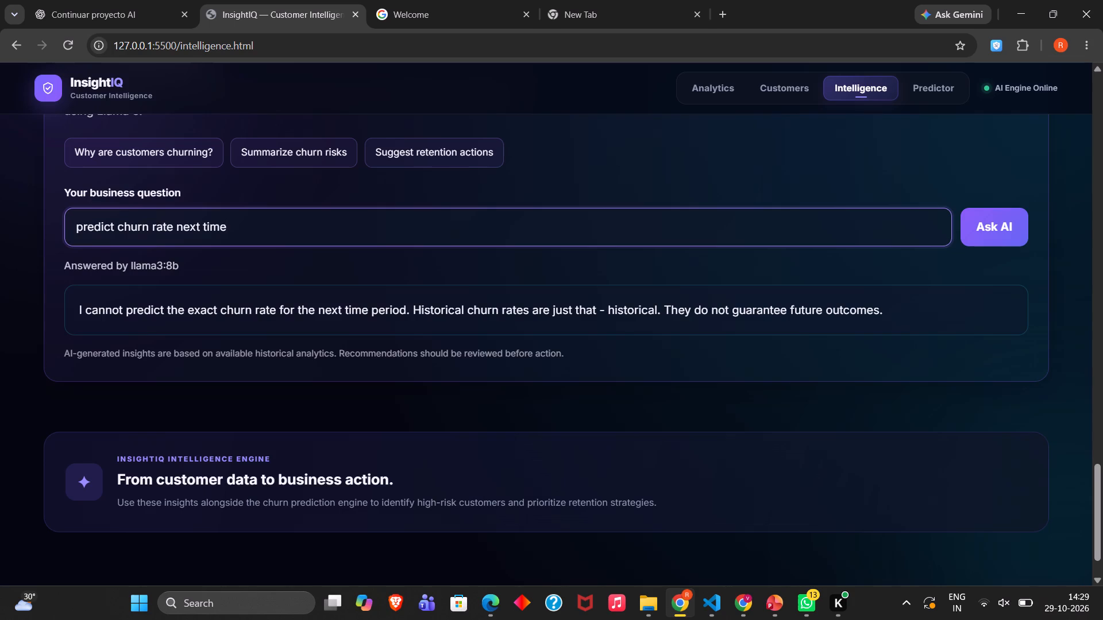
Look back over the Intelligence page's recommended business actions, churn drivers and customer segments.
scroll(240, 234, "up", 8)
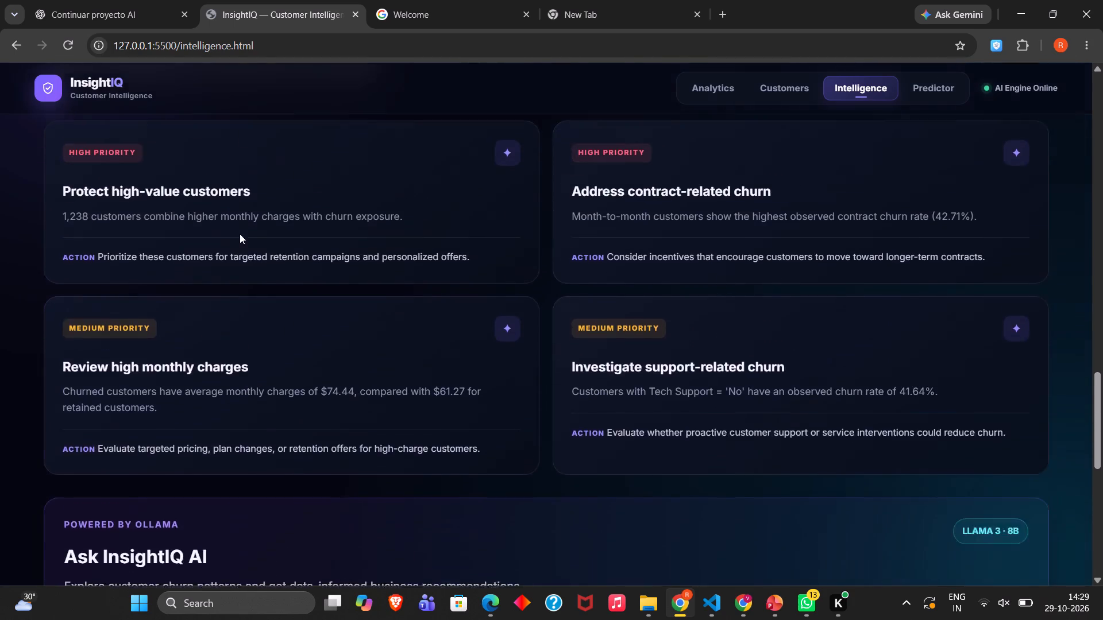
scroll(240, 234, "up", 1)
scroll(240, 234, "right", 2)
scroll(240, 234, "up", 1)
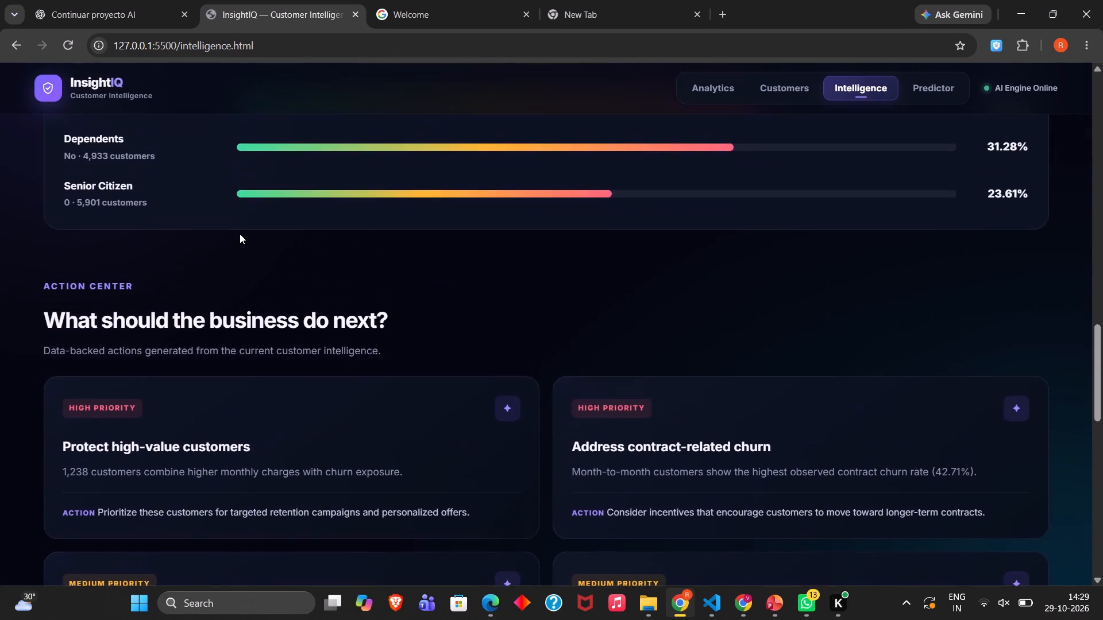
scroll(240, 234, "up", 1)
scroll(746, 173, "up", 3)
Open the Predictor page and look over its customer information form and churn risk area.
left_click(922, 86)
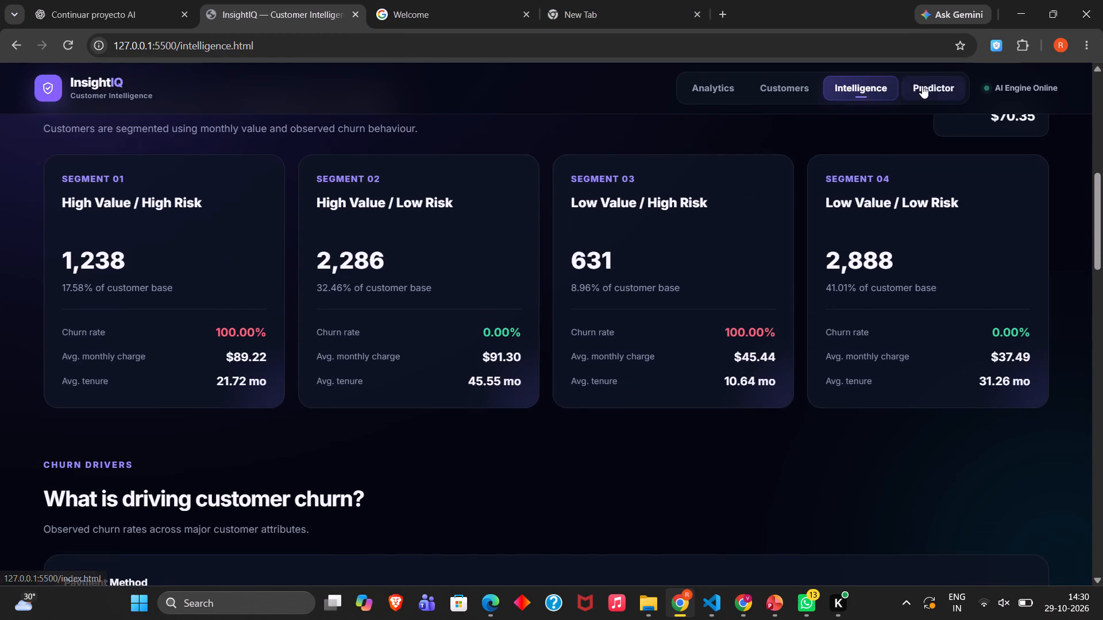
scroll(526, 367, "down", 4)
scroll(526, 367, "up", 1)
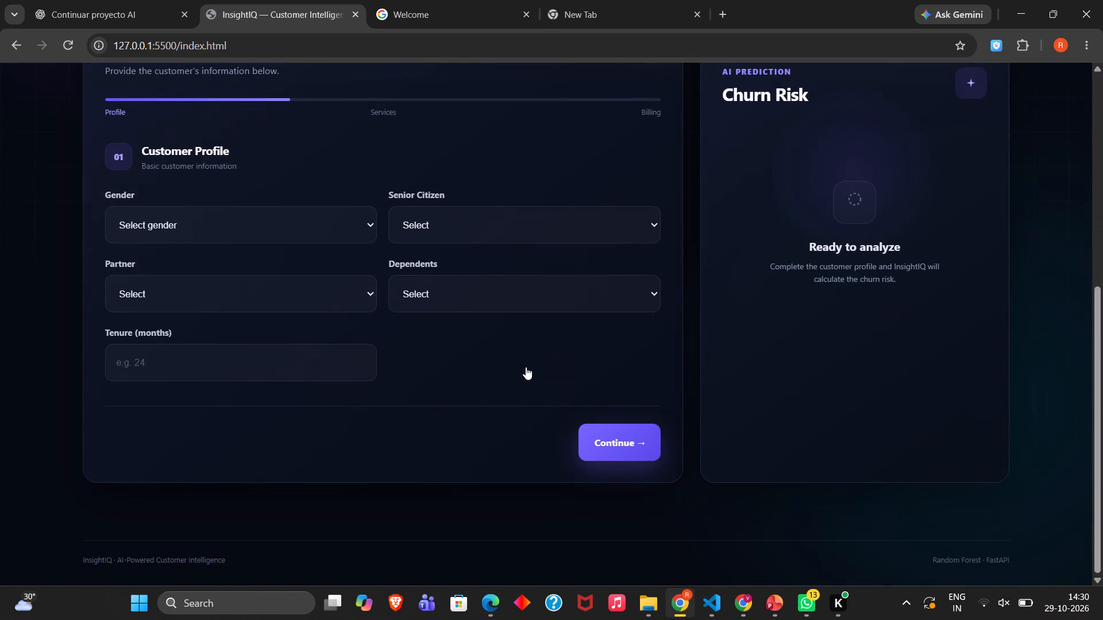
scroll(526, 367, "up", 1)
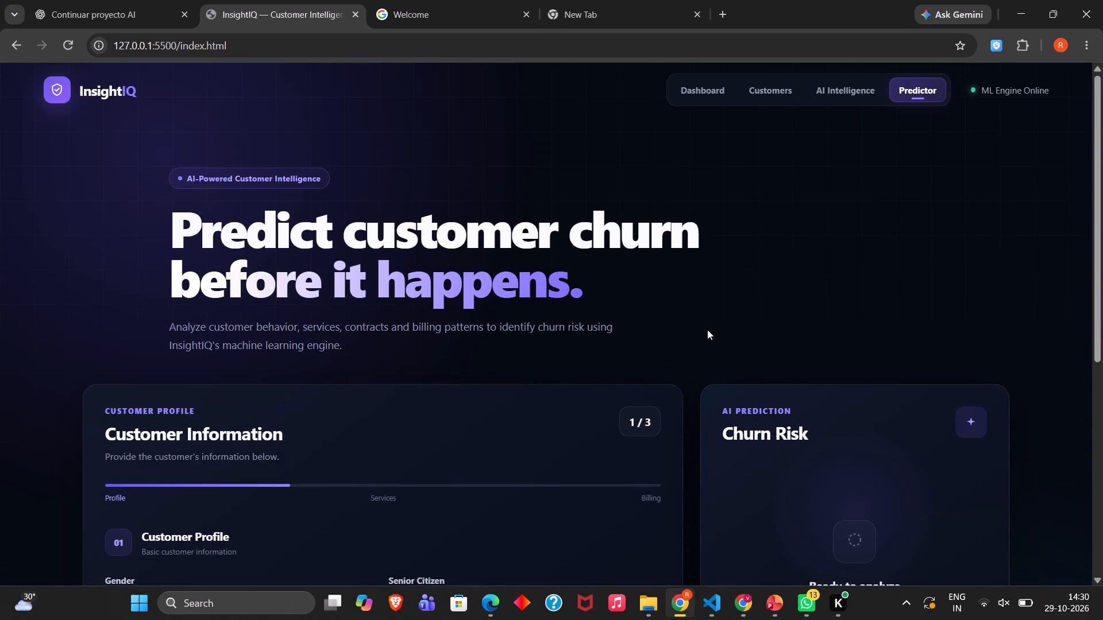
scroll(620, 370, "down", 2)
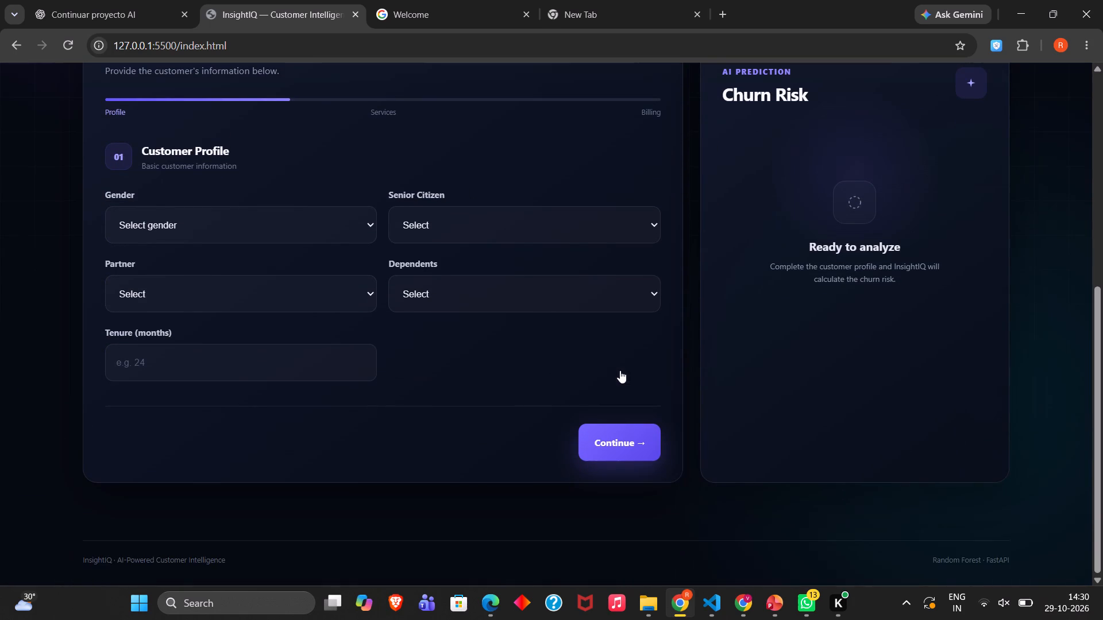
In the customer profile, set Gender to Male and Senior Citizen to No.
scroll(620, 370, "up", 2)
left_click(244, 292)
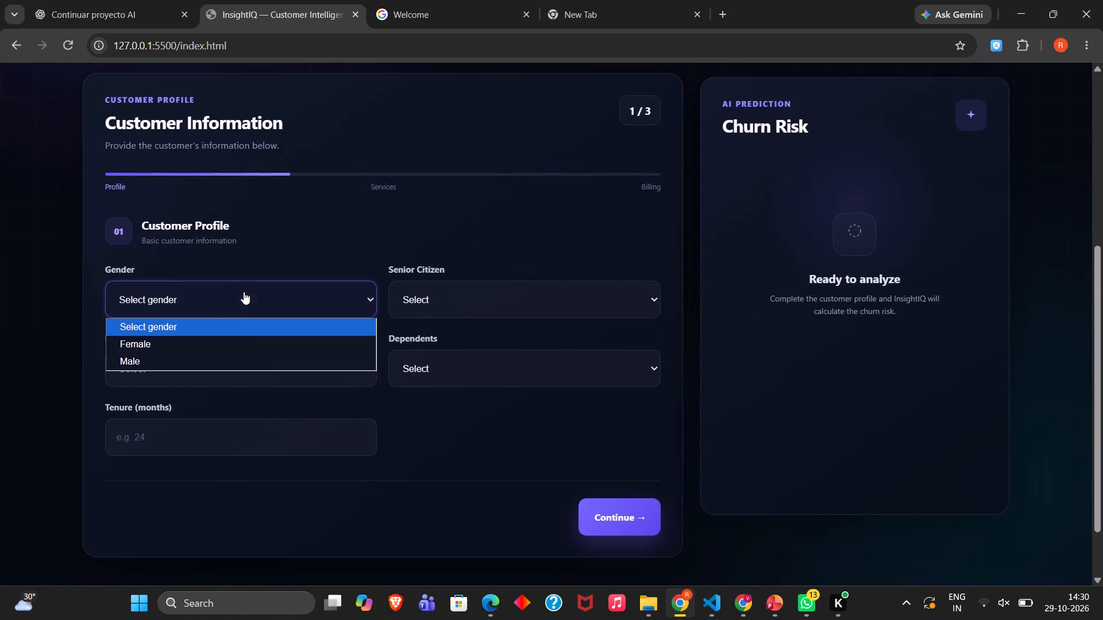
left_click(345, 364)
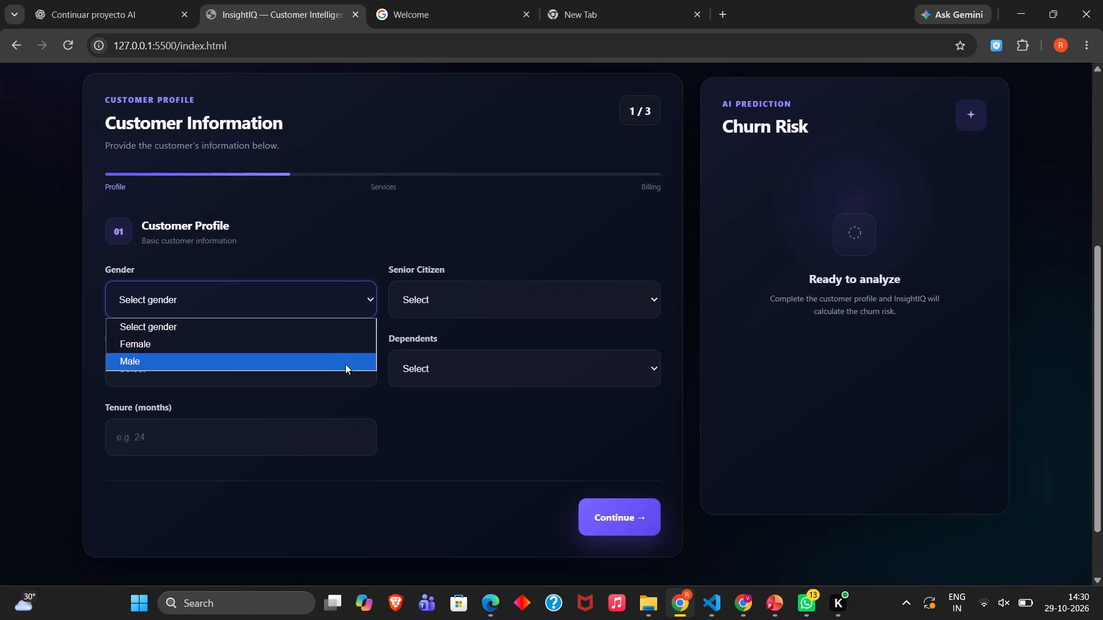
left_click(353, 286)
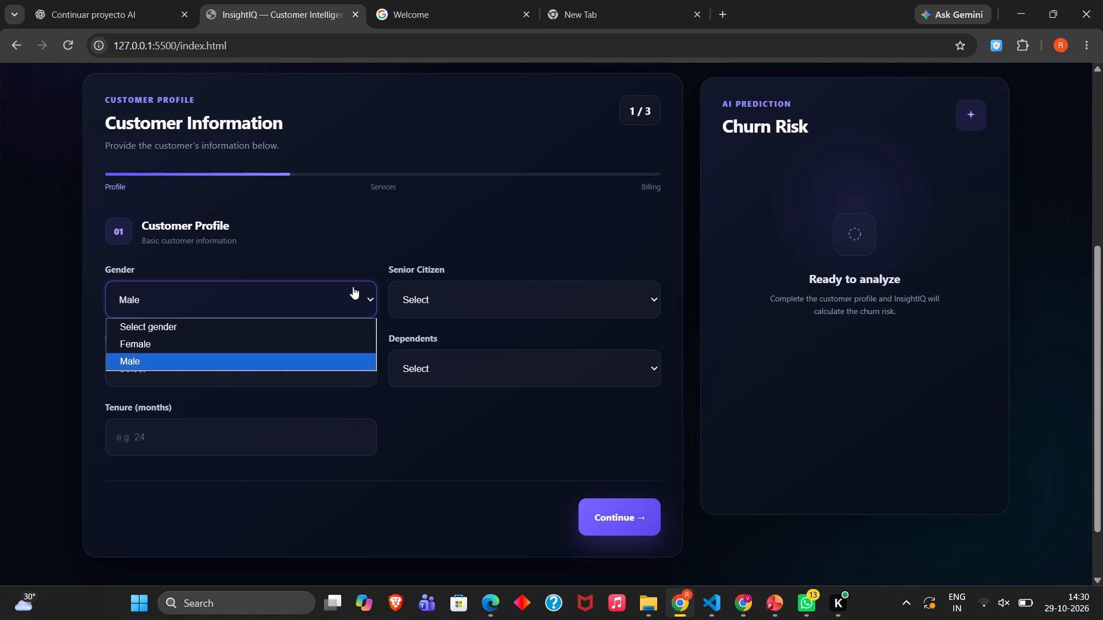
left_click(475, 297)
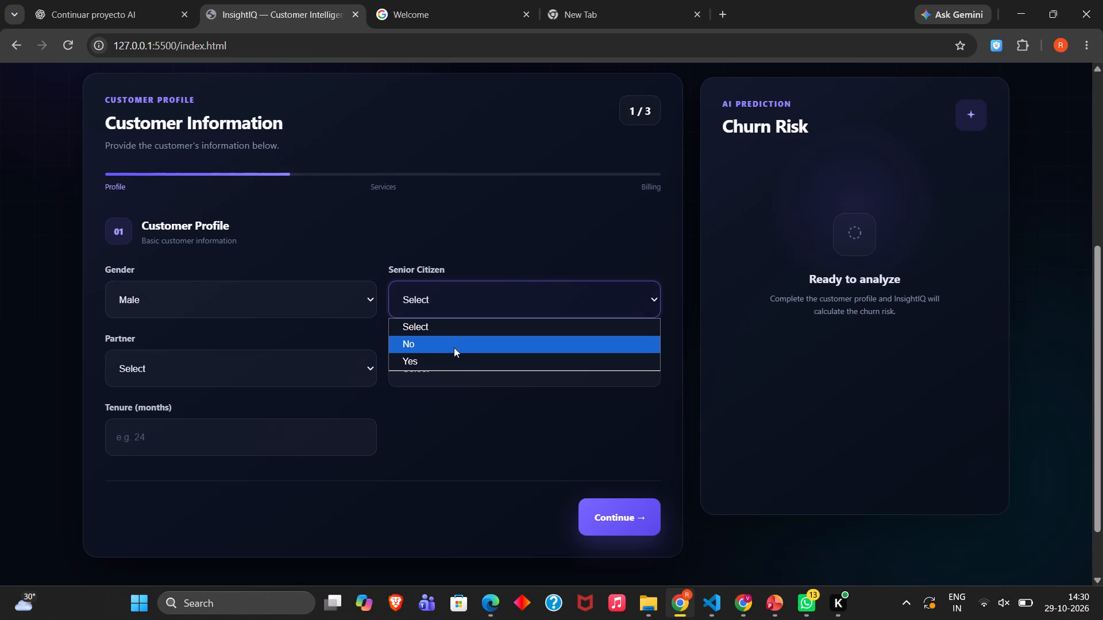
left_click(454, 347)
Set both Dependents and Partner to No in the customer profile.
left_click(458, 361)
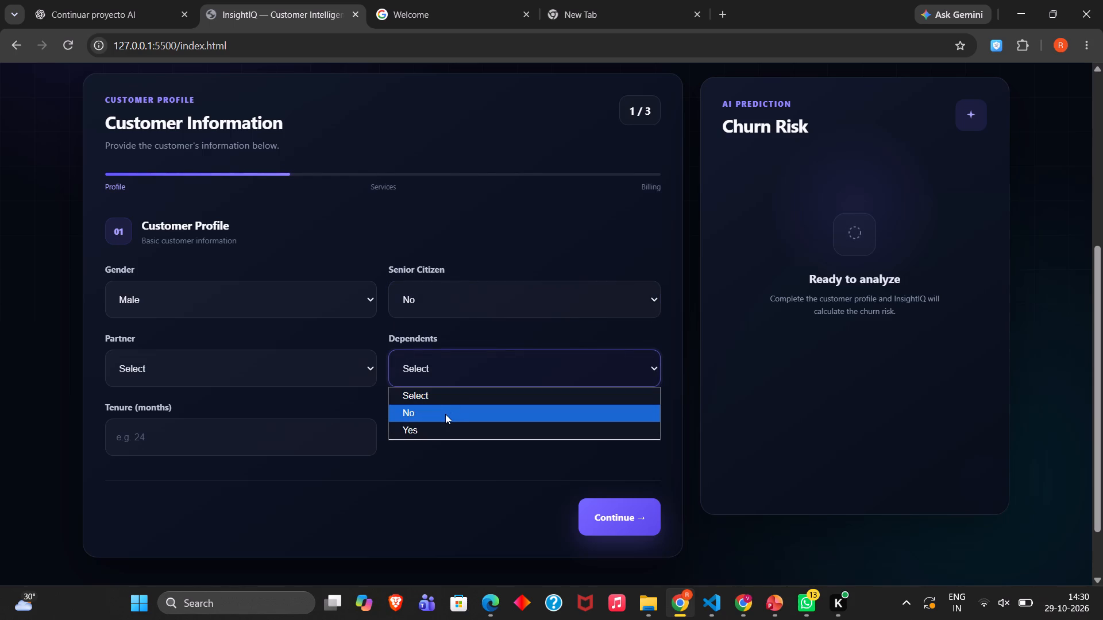
double_click(445, 414)
left_click(251, 379)
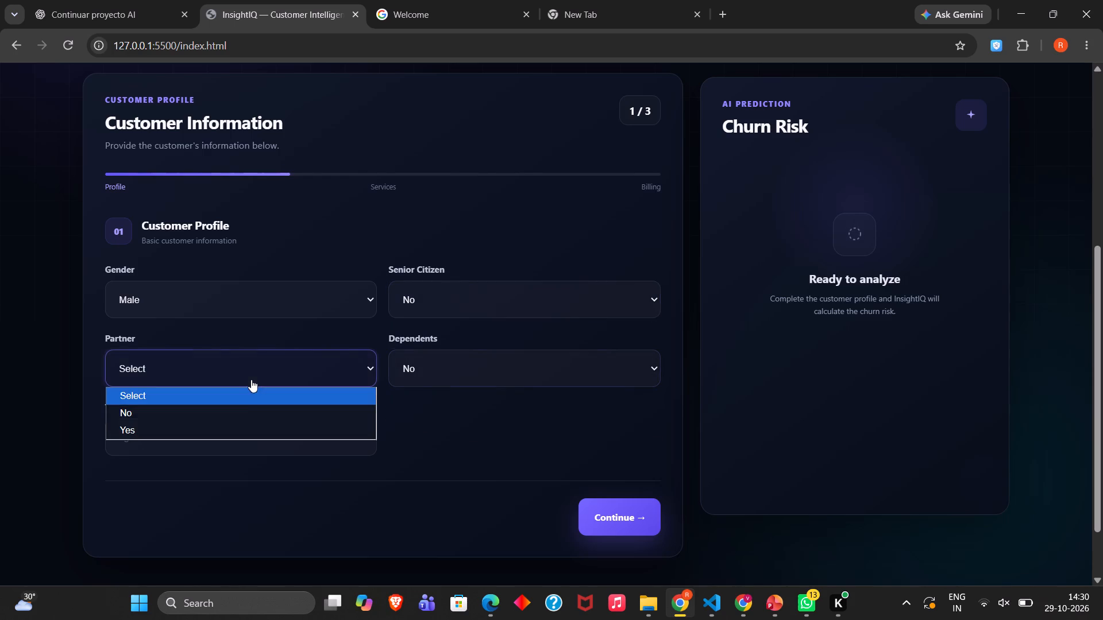
left_click(248, 431)
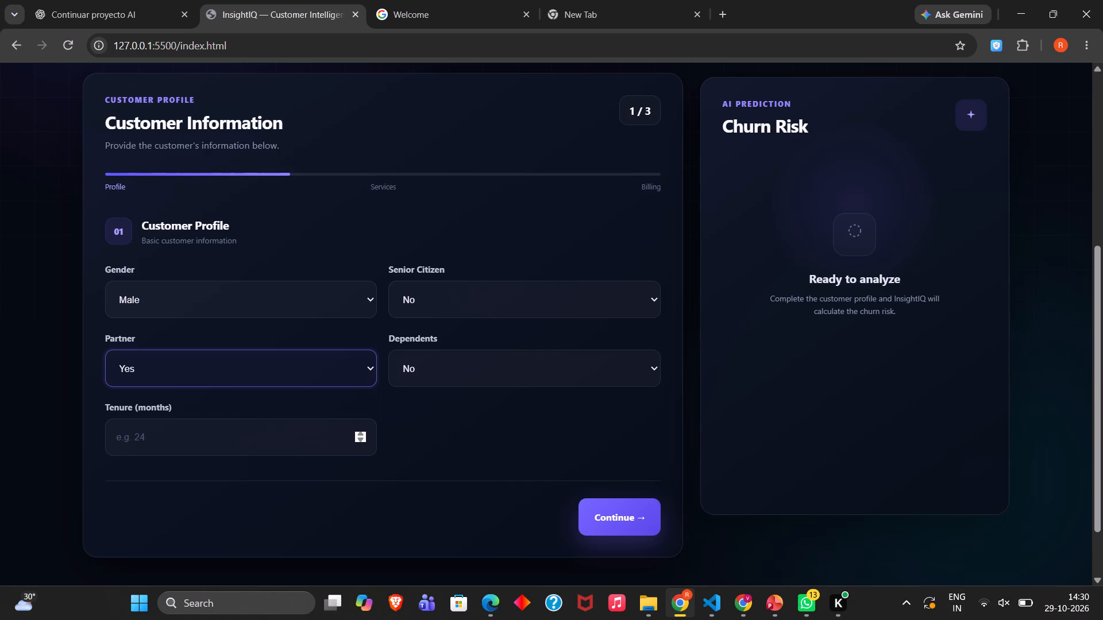
left_click(261, 447)
left_click(190, 370)
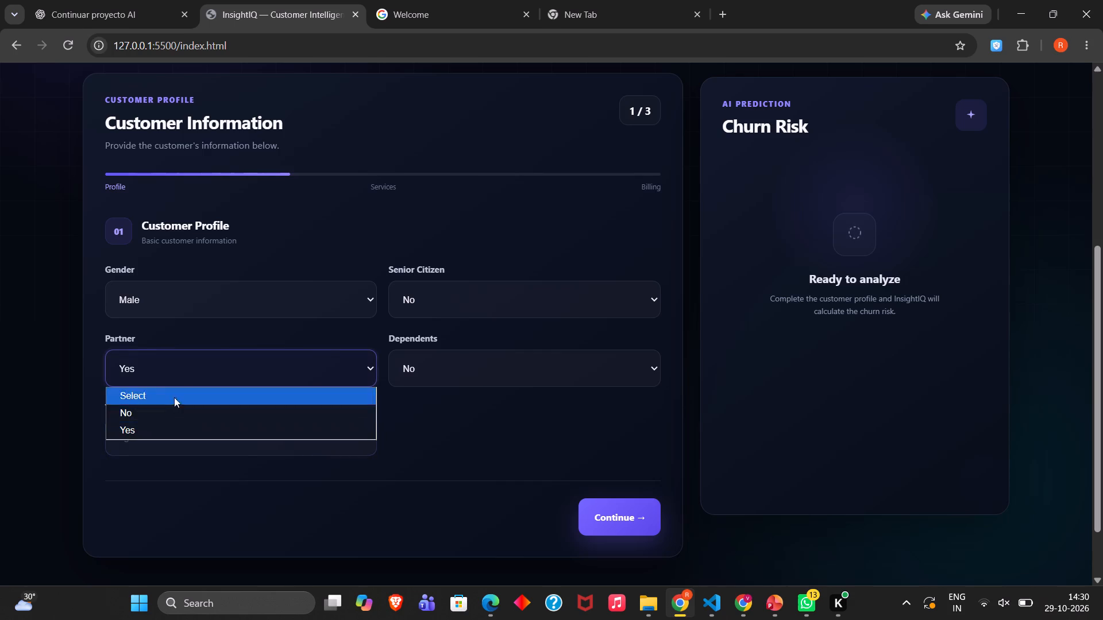
left_click(173, 409)
Enter a tenure of 24 months and continue to the Services & Support part of the form.
left_click(178, 455)
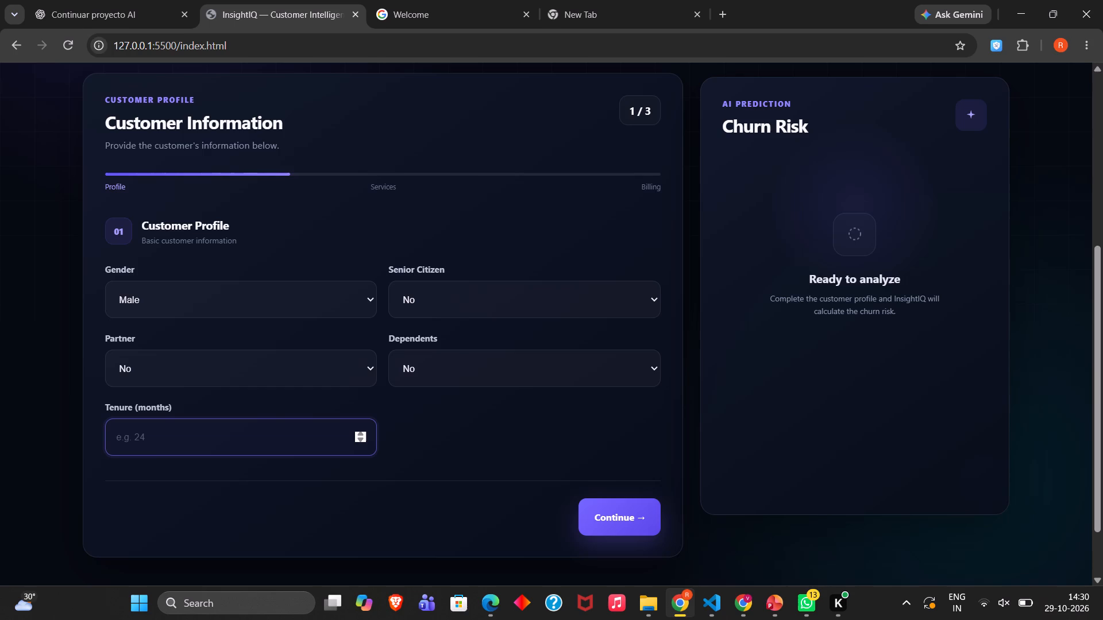
type("24")
key("Return")
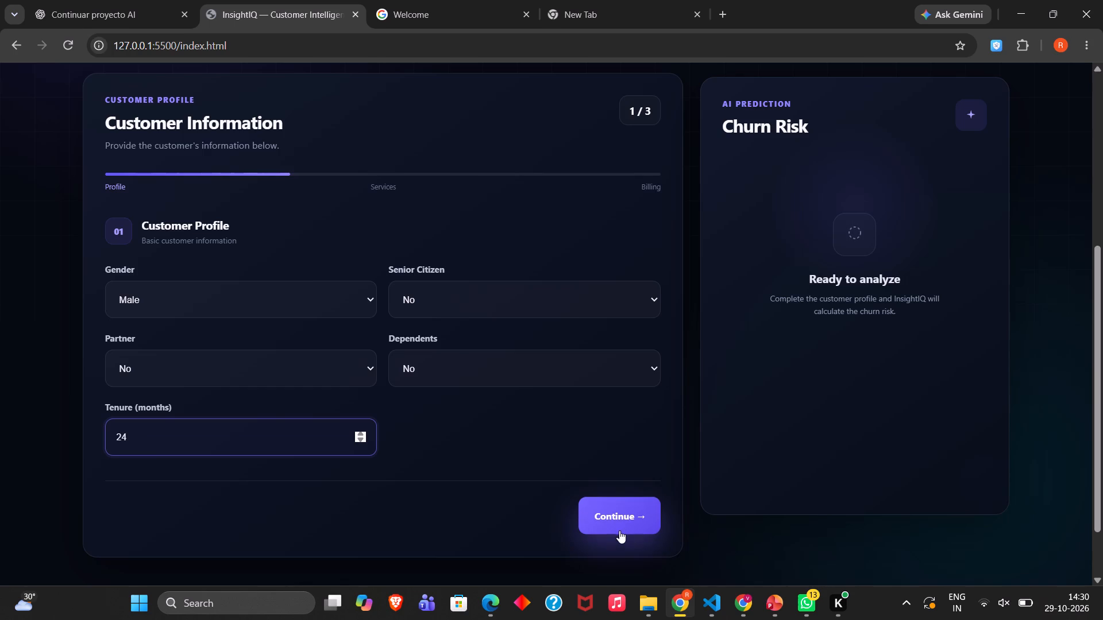
left_click(619, 530)
scroll(354, 451, "down", 5)
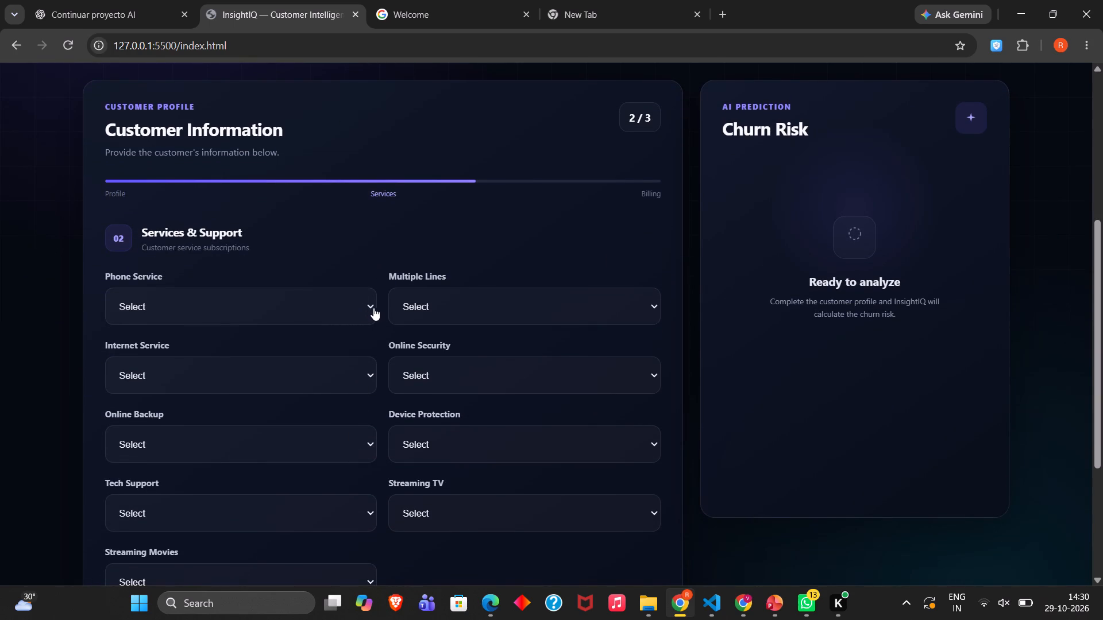
In the Services & Support section, set Phone Service to Yes and Internet Service to Fiber optic.
scroll(367, 305, "down", 1)
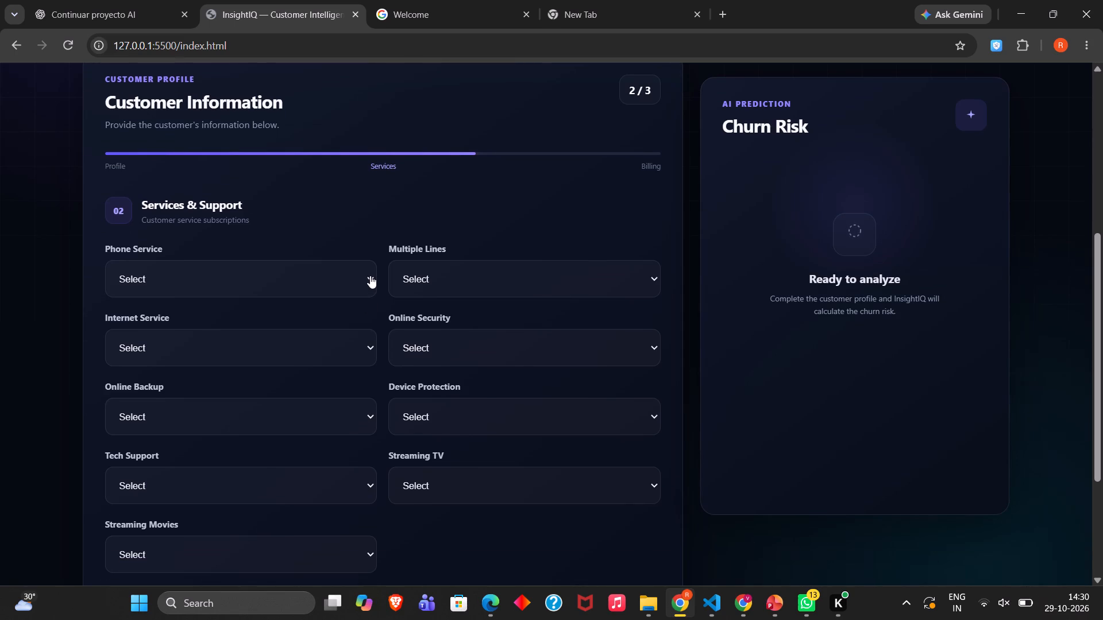
left_click(370, 276)
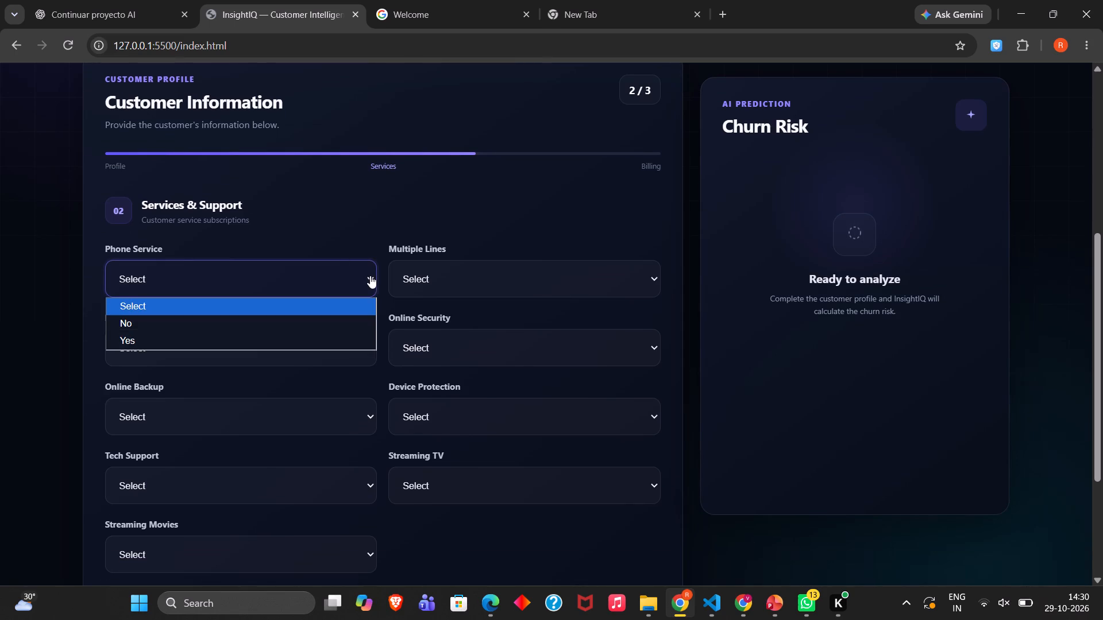
left_click(355, 343)
left_click(352, 347)
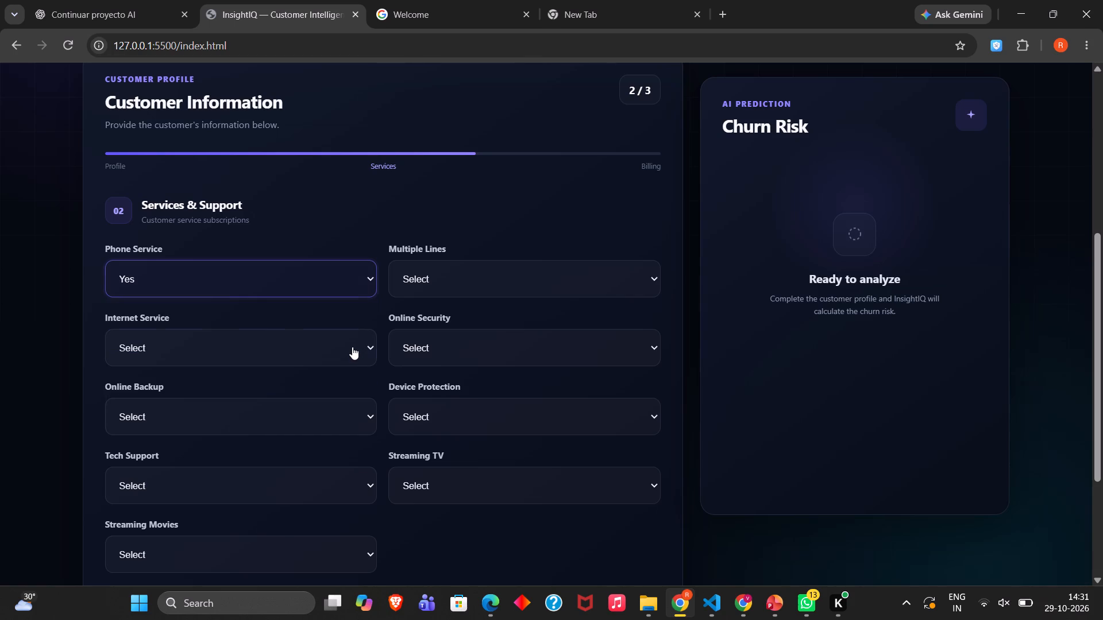
left_click(315, 414)
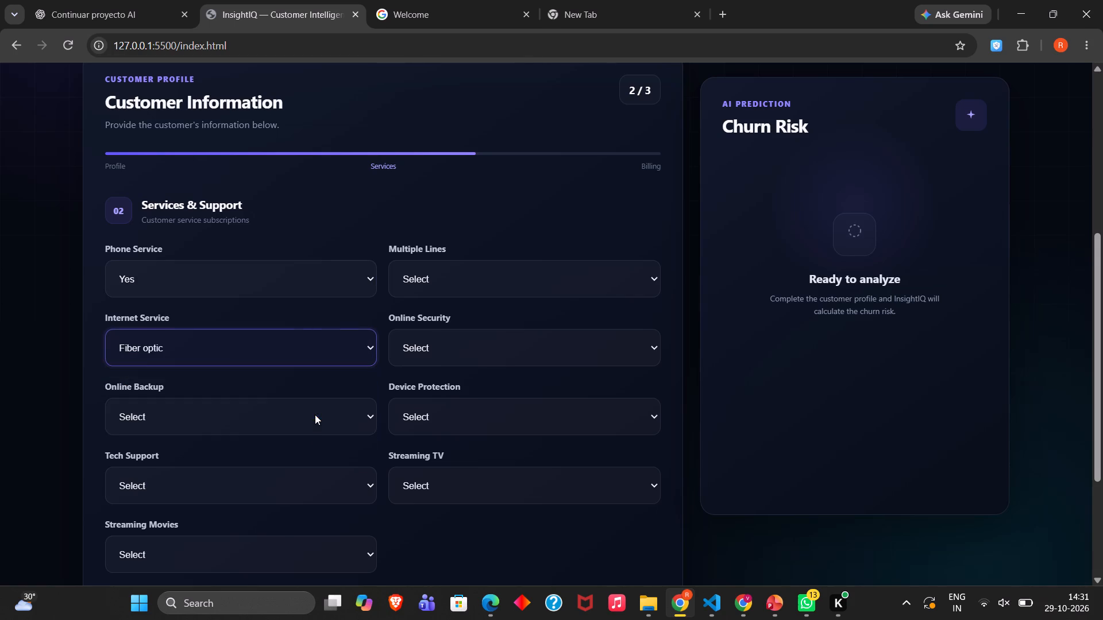
Set both Online Backup and Tech Support to No internet service.
scroll(315, 414, "down", 1)
left_click(331, 346)
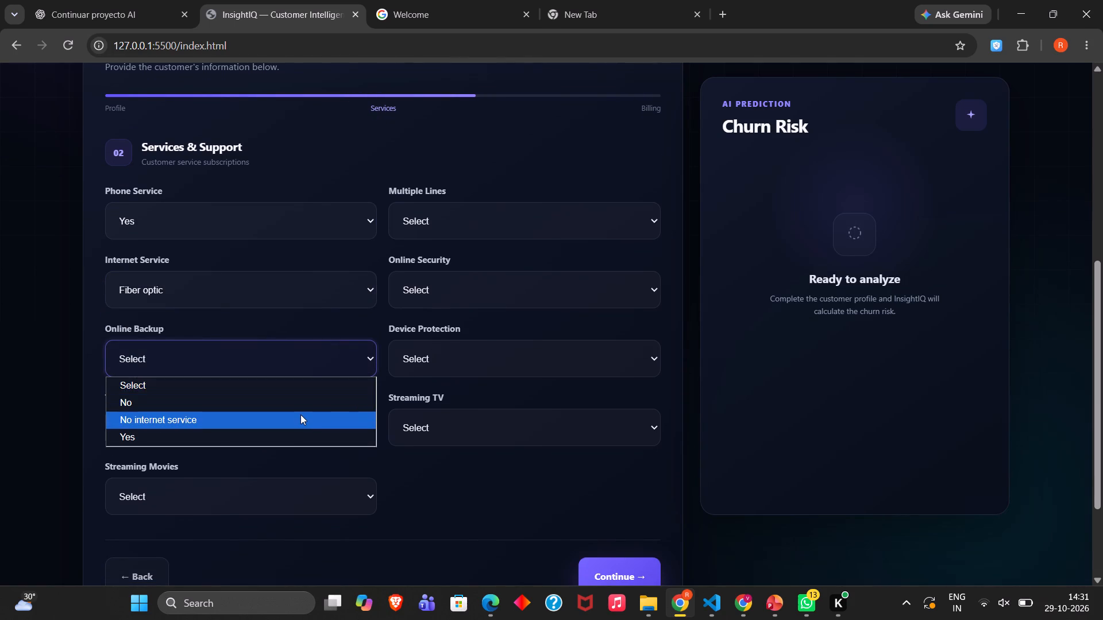
left_click(300, 414)
scroll(300, 414, "down", 1)
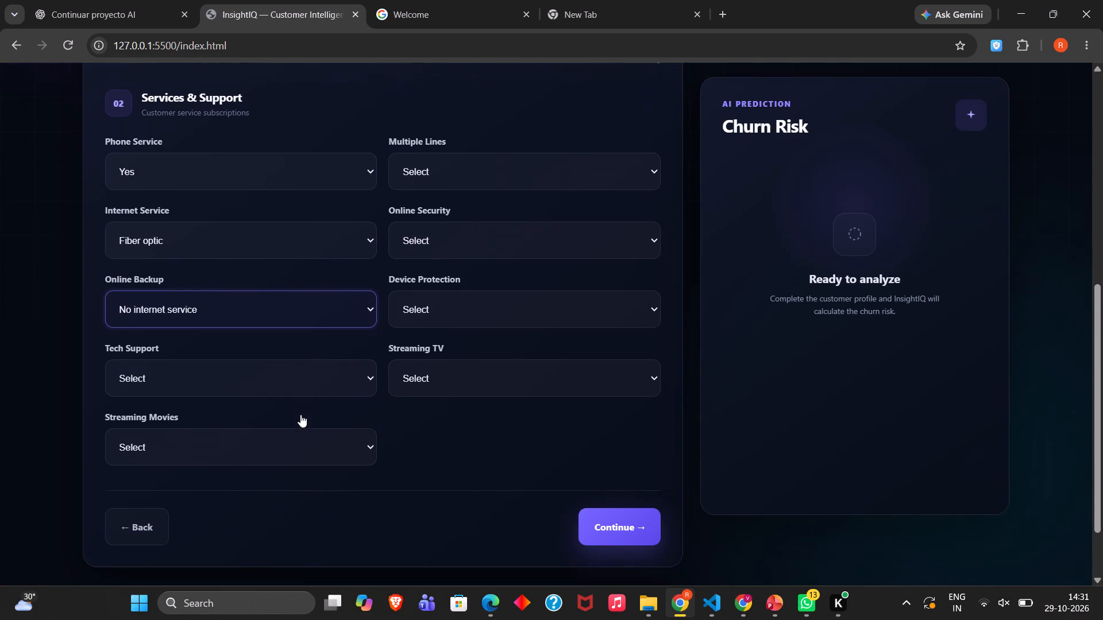
scroll(300, 414, "down", 1)
left_click(285, 355)
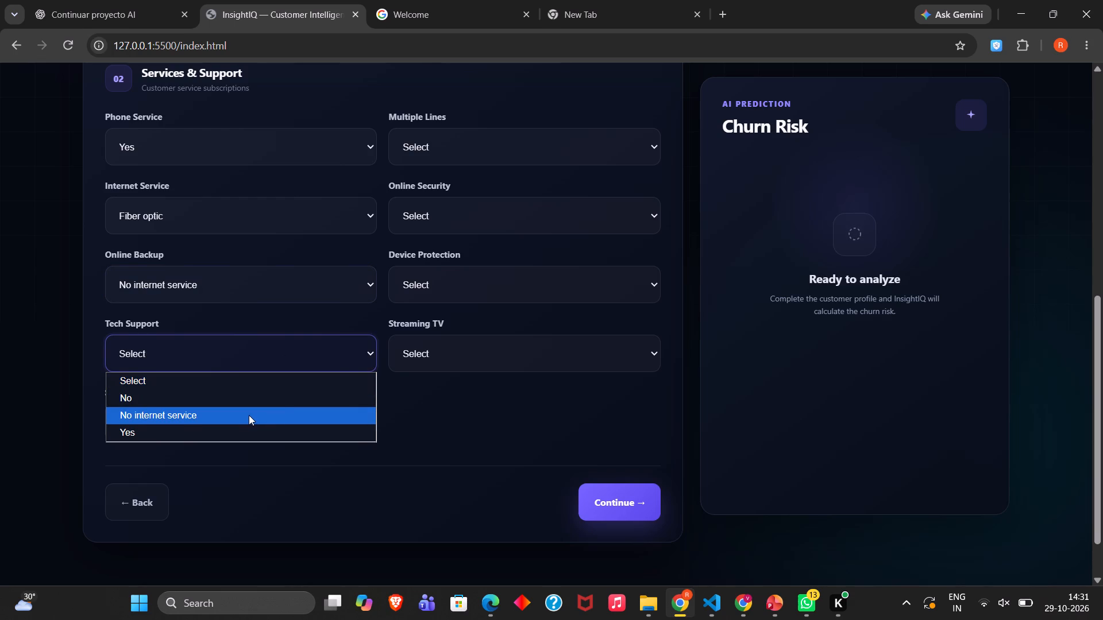
left_click(249, 415)
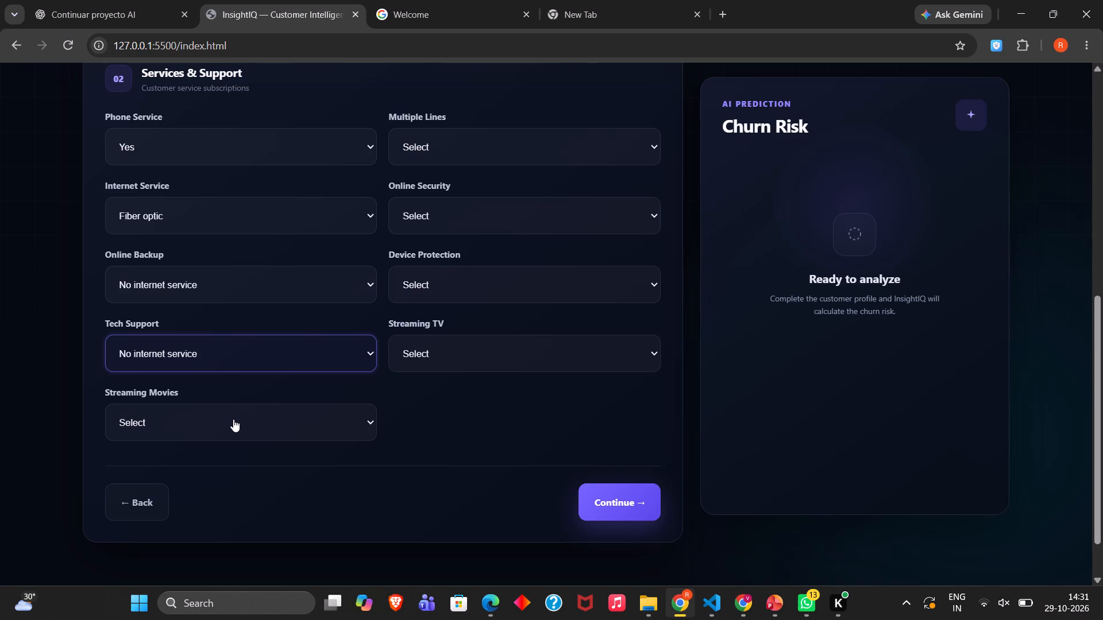
Set both Streaming Movies and Streaming TV to Yes.
left_click(226, 414)
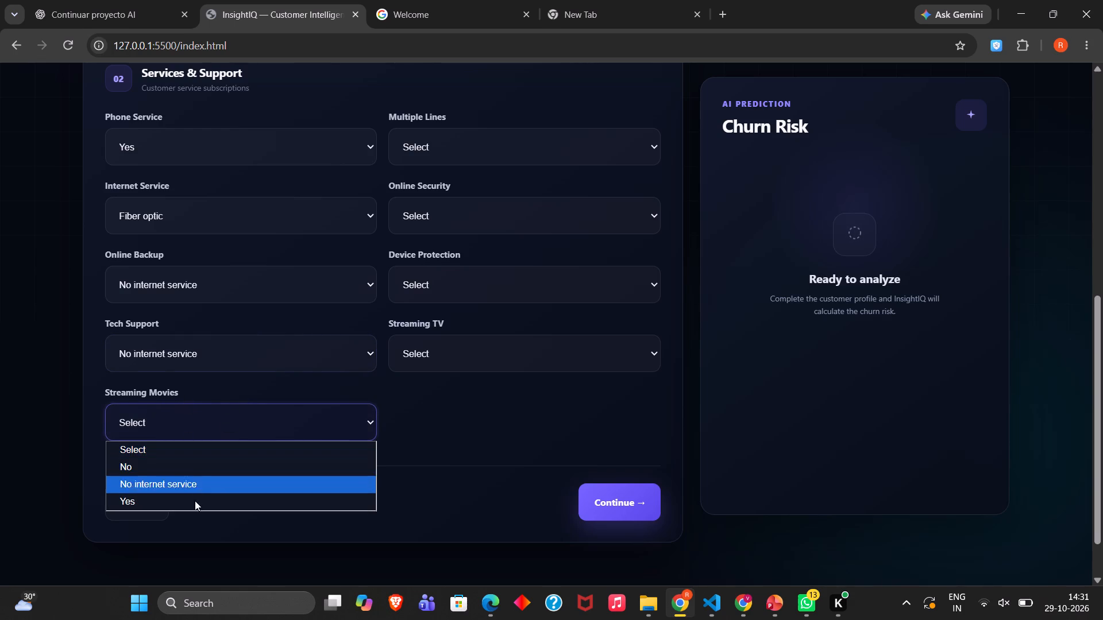
left_click(196, 506)
left_click(488, 337)
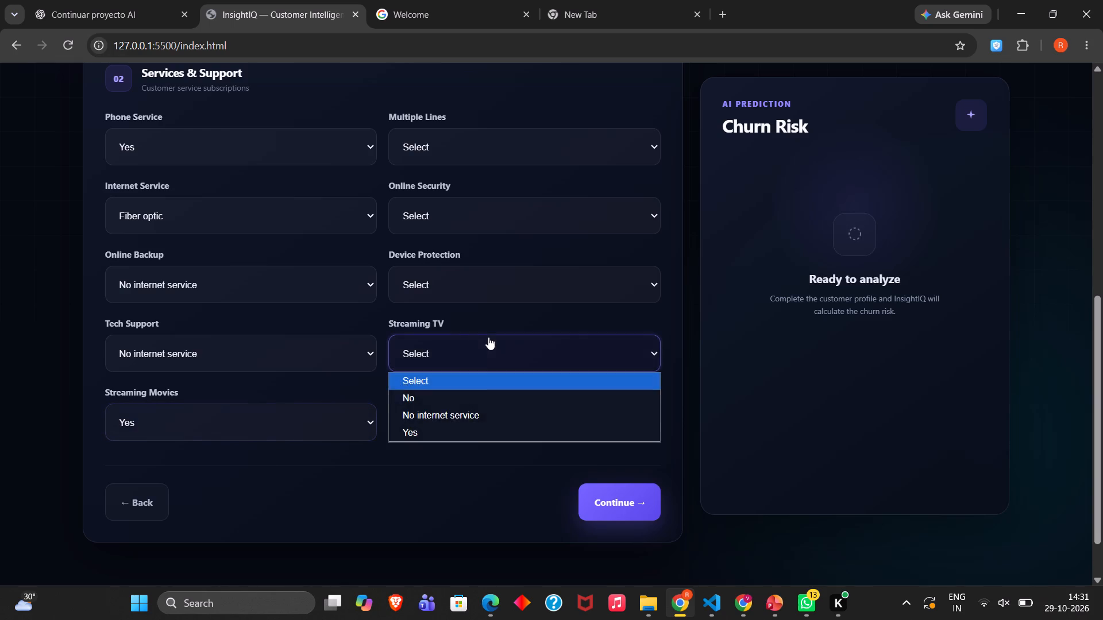
left_click(473, 436)
Set Device Protection to Yes and Online Security to No.
left_click_drag(465, 276, 452, 352)
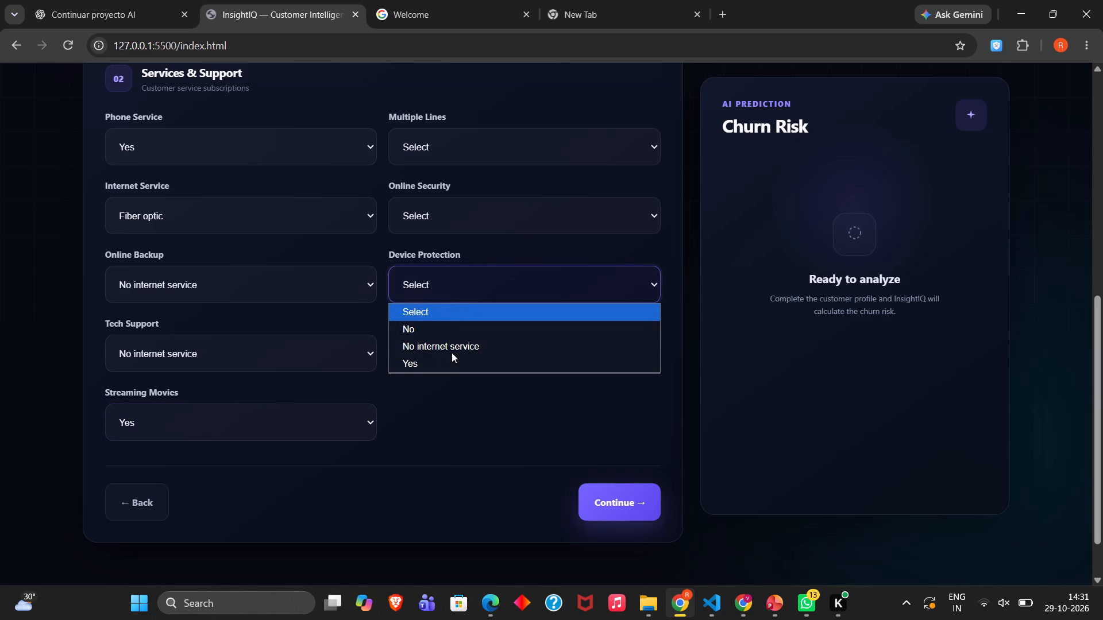
left_click_drag(452, 352, 416, 367)
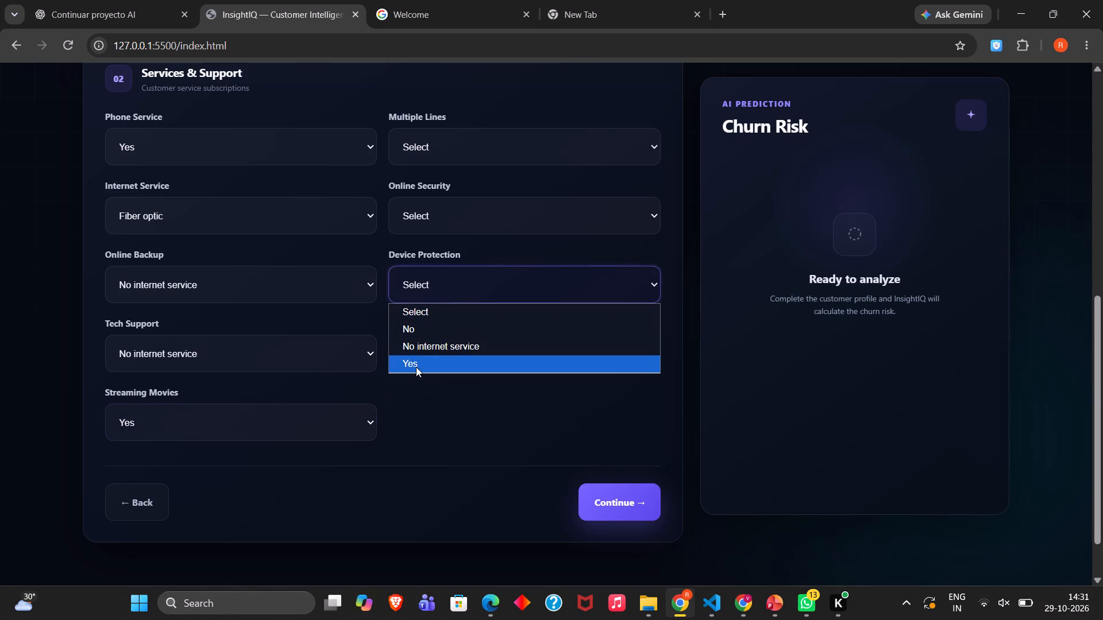
left_click(416, 367)
left_click(435, 233)
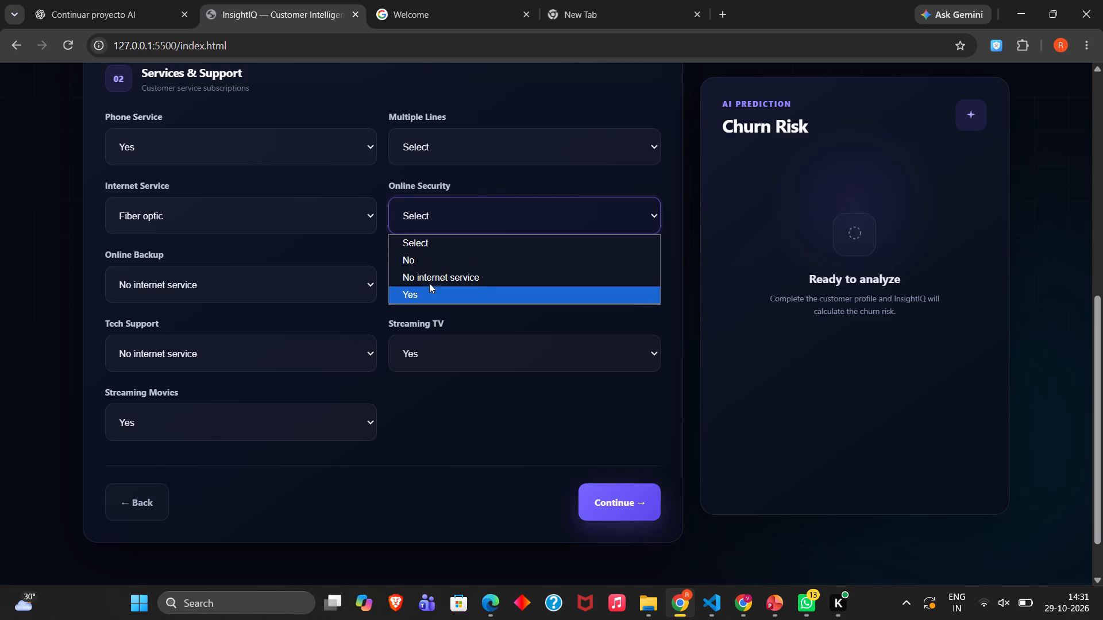
left_click(415, 255)
Set Multiple Lines to No and continue to the Billing & Contract part of the form.
left_click(439, 150)
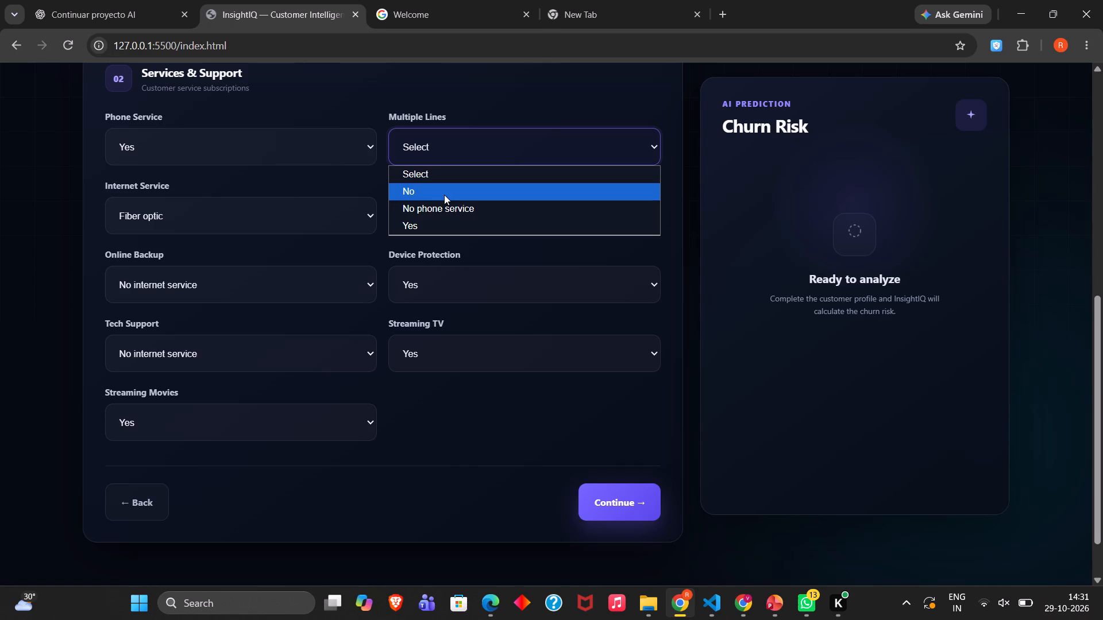
left_click(444, 195)
left_click(607, 498)
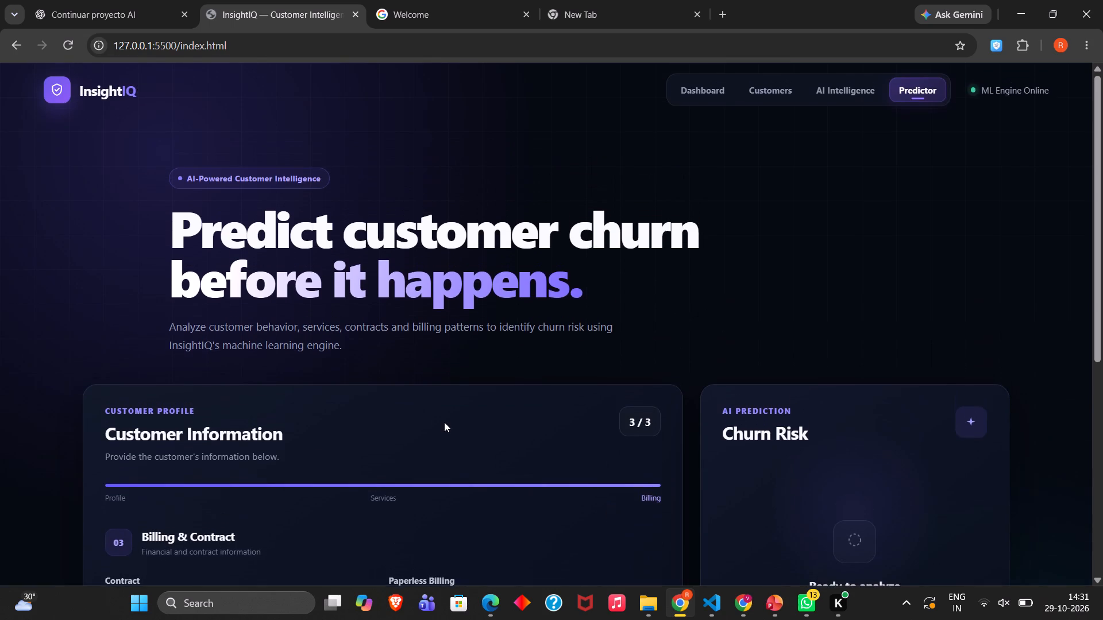
Set the billing options: Contract Month-to-month, Paperless Billing Yes and Payment Method Electronic check.
scroll(444, 422, "down", 5)
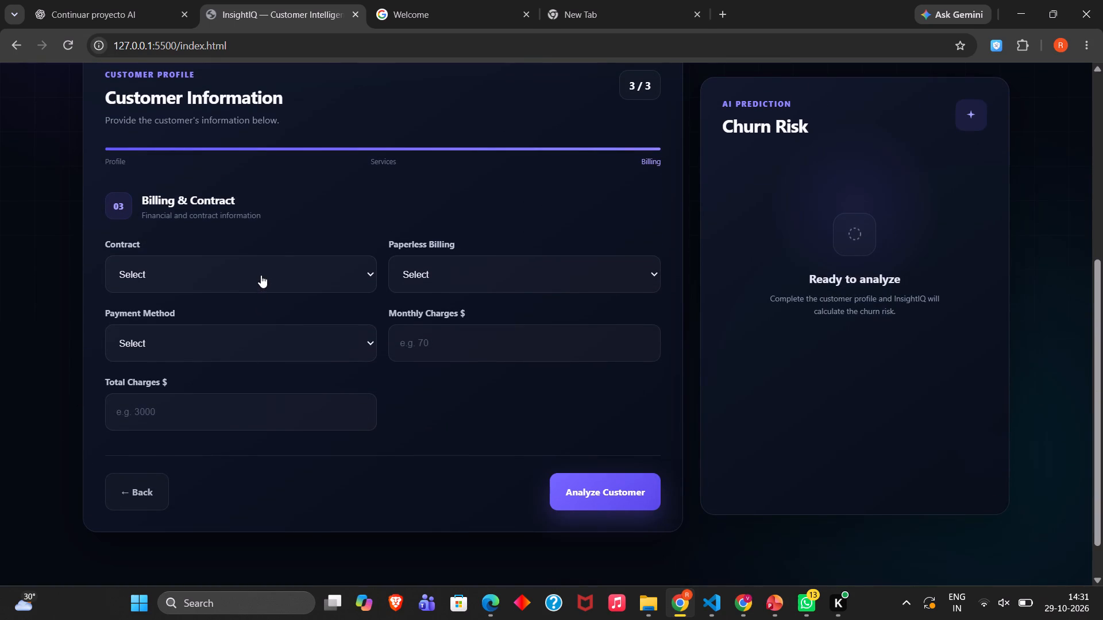
left_click(261, 275)
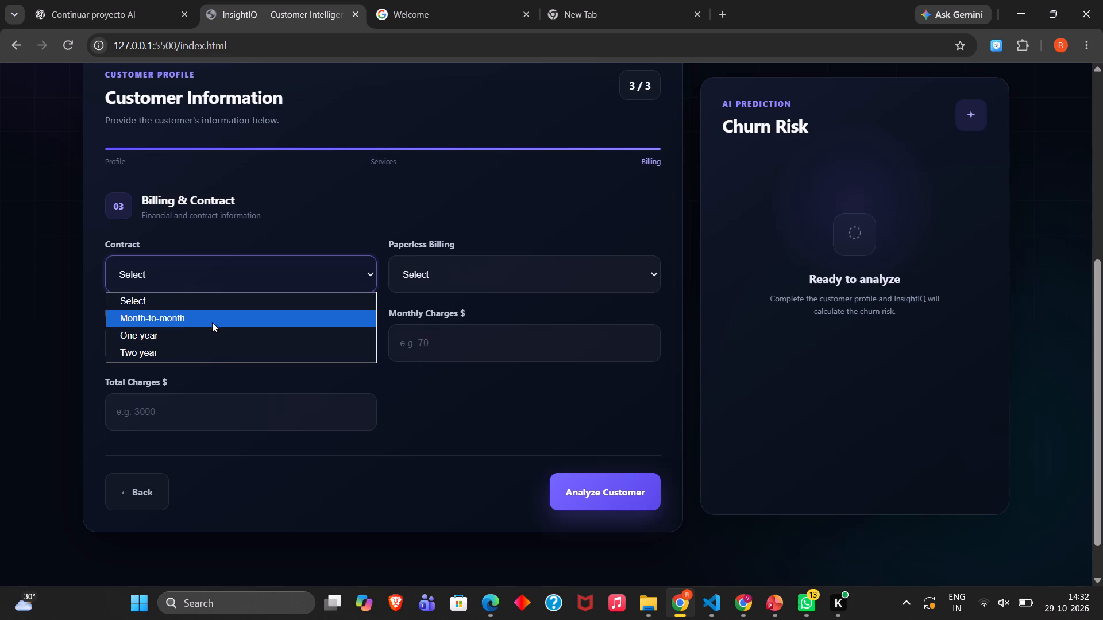
left_click(162, 322)
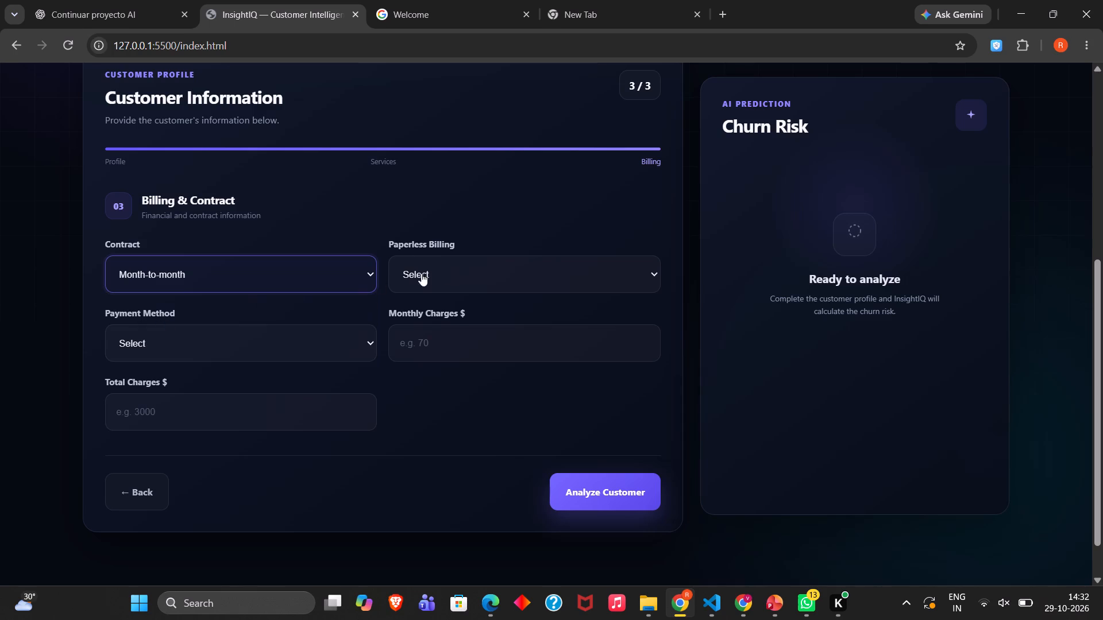
left_click(467, 268)
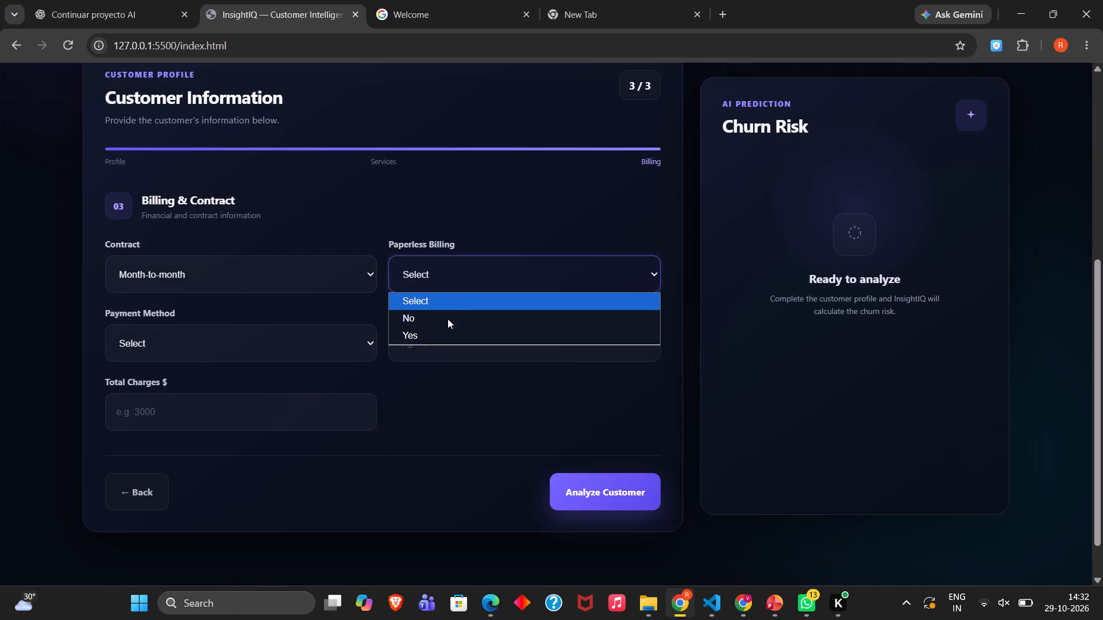
left_click(439, 333)
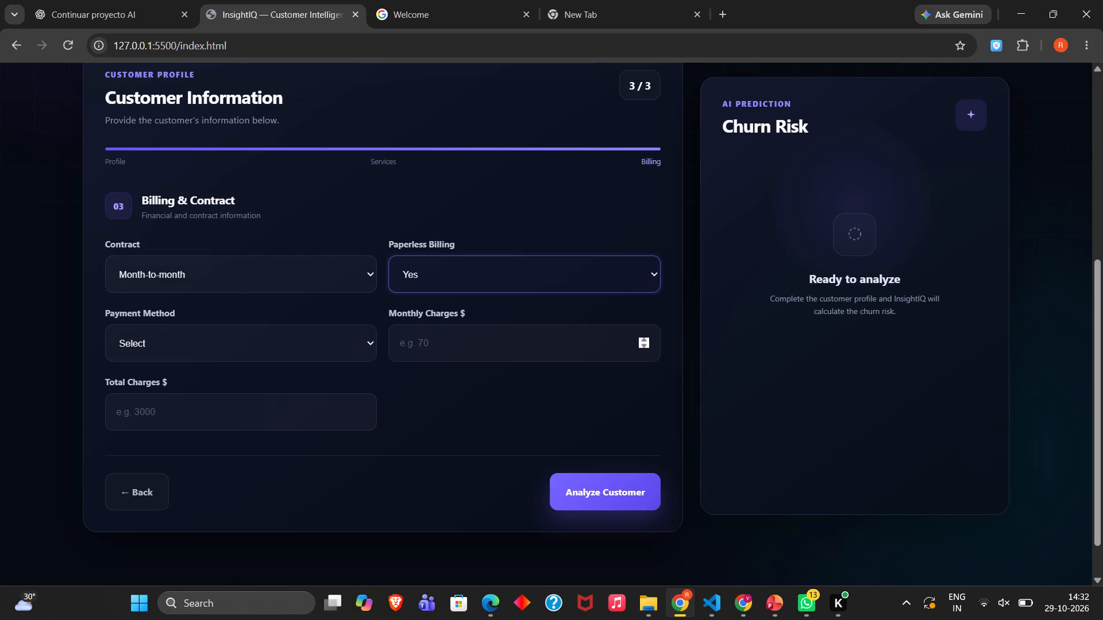
left_click(236, 357)
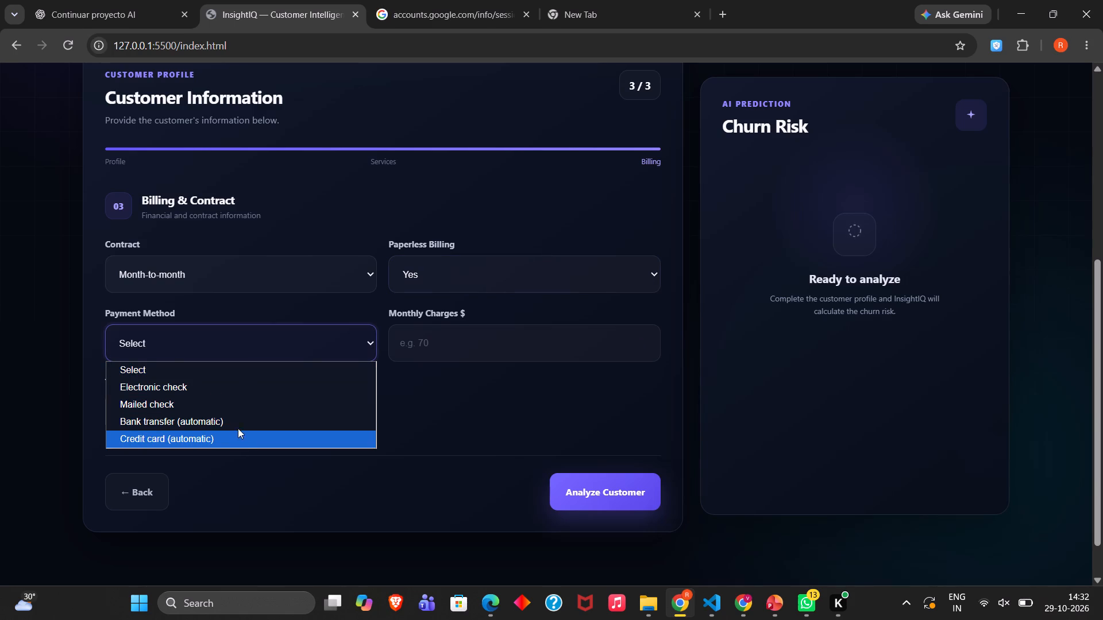
left_click(182, 390)
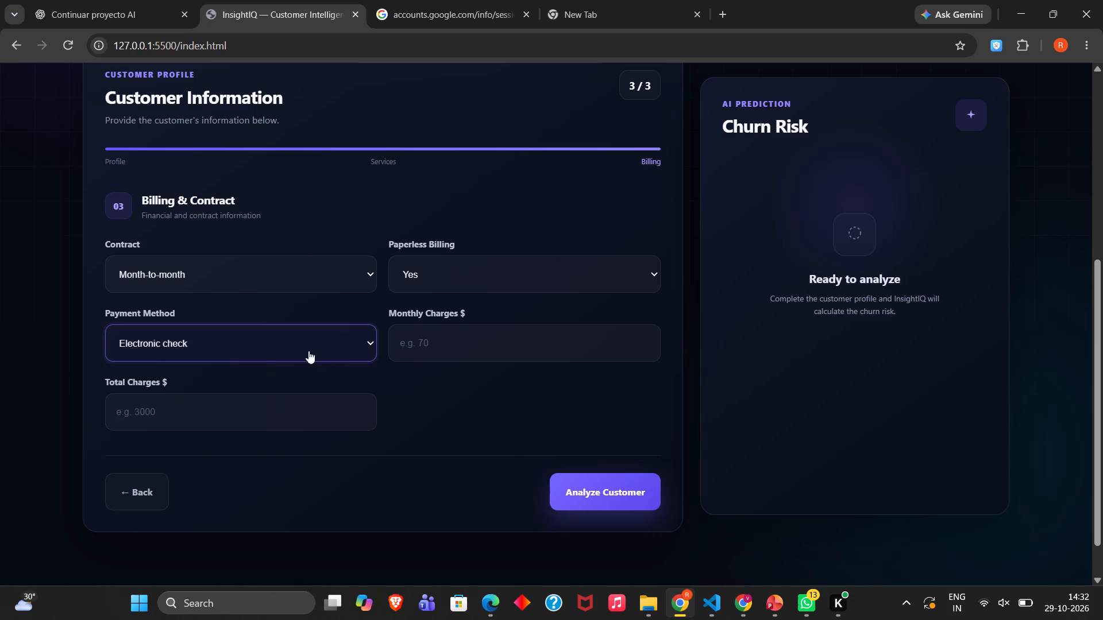
Enter monthly charges of $200 and total charges of $2000 for the customer.
left_click(476, 329)
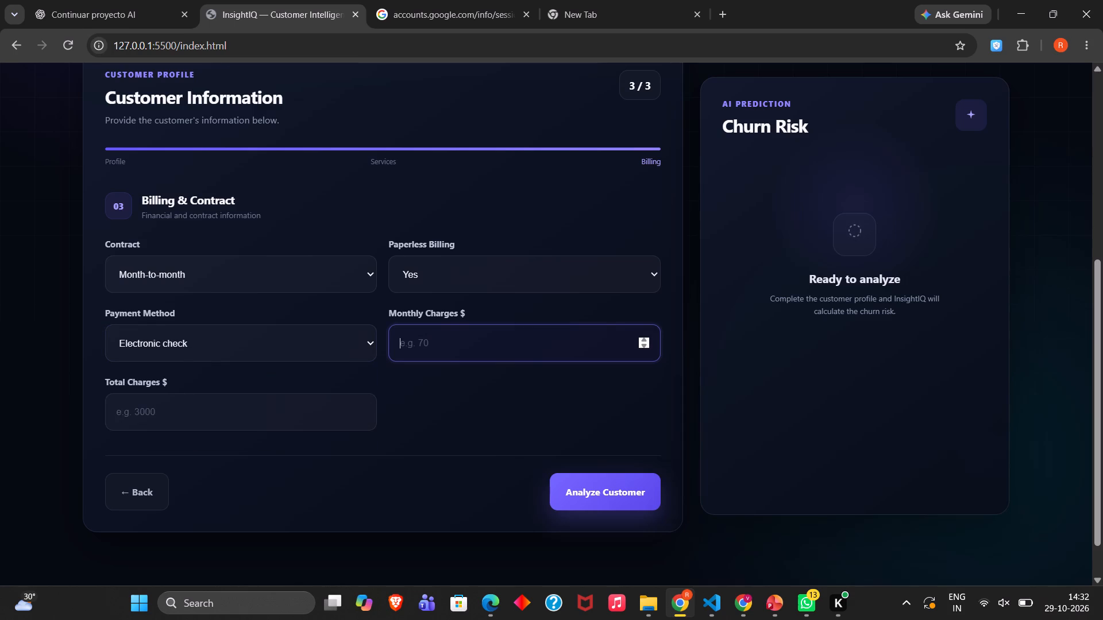
key("2")
key("BackSpace")
type("200")
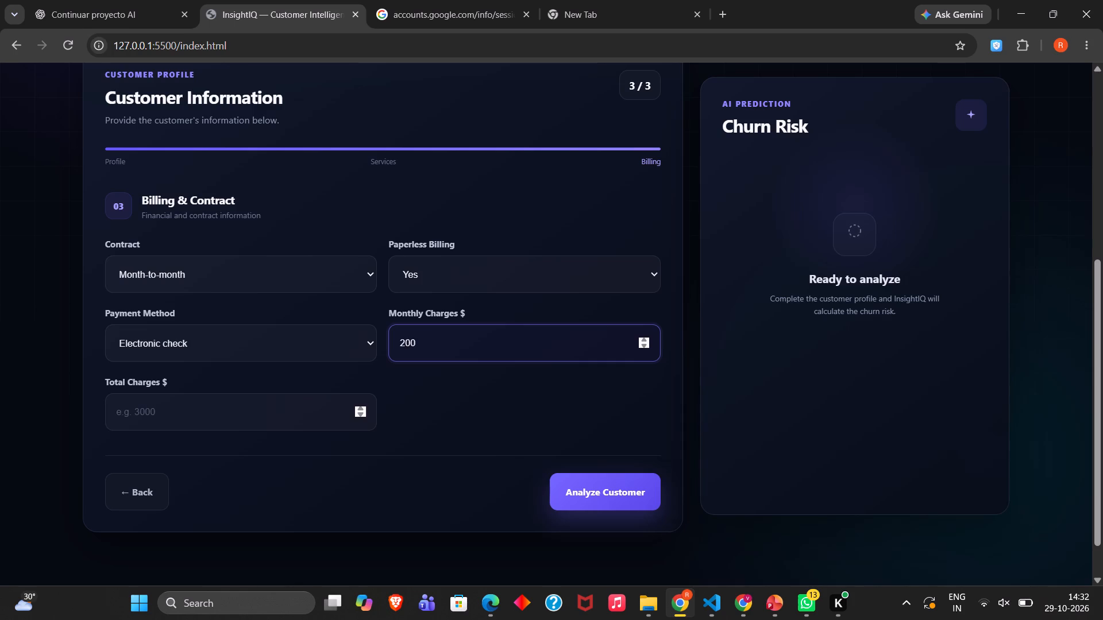
left_click(241, 424)
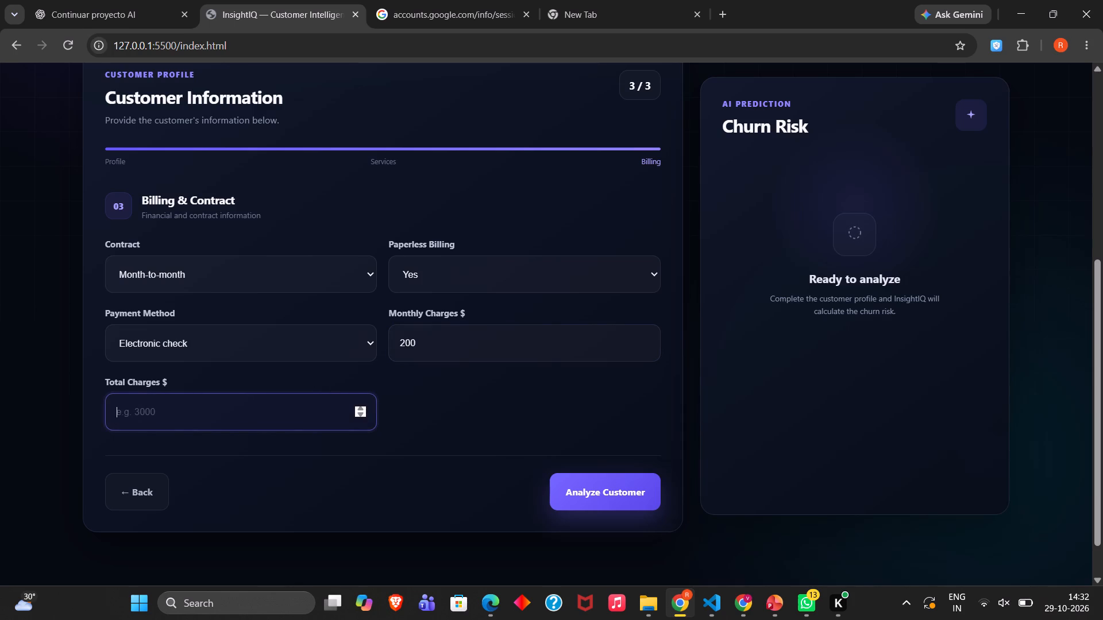
type("2000")
left_click(606, 496)
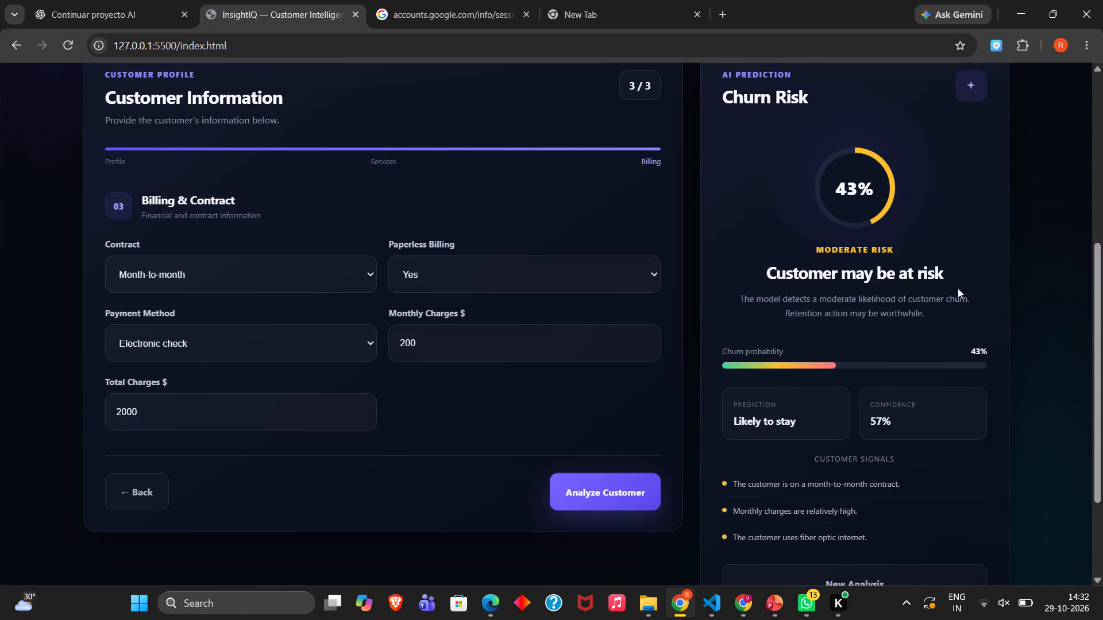
scroll(784, 343, "down", 3)
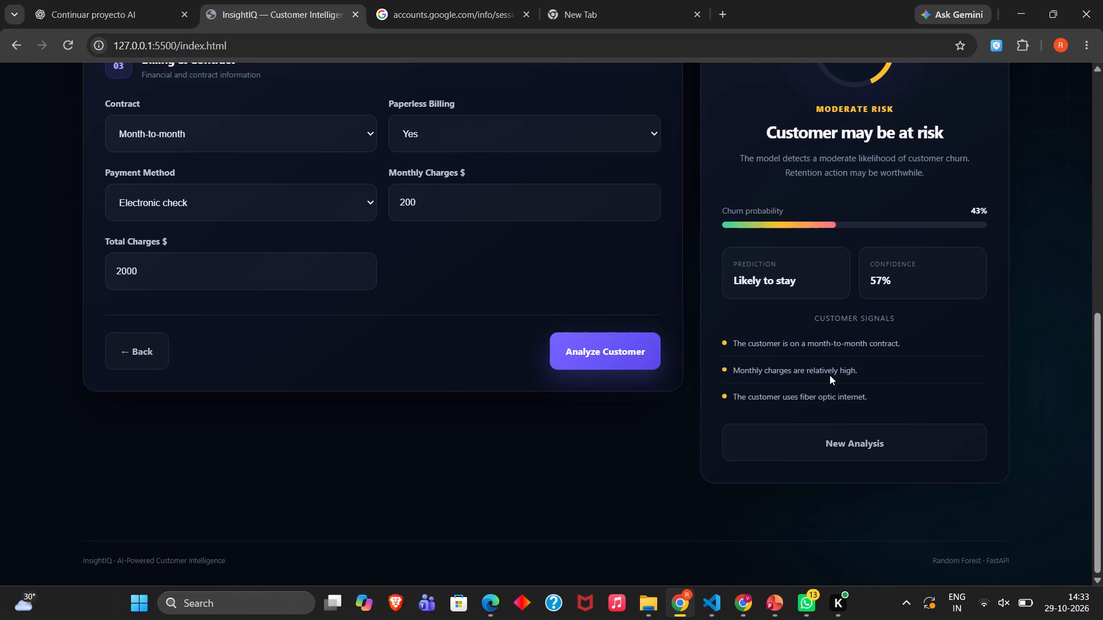
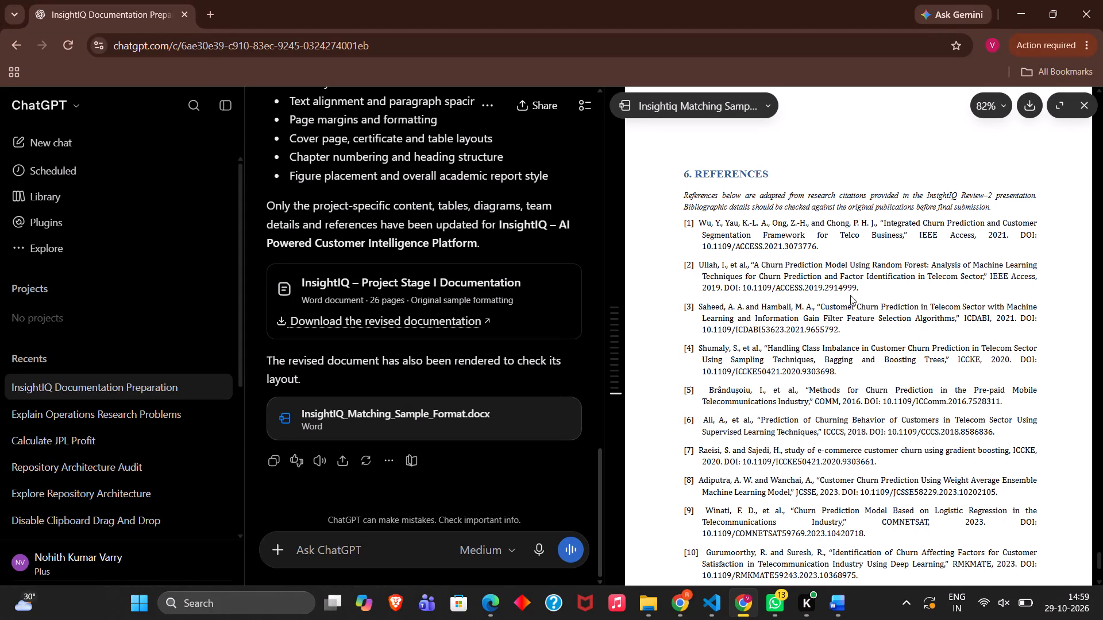
Look back through the revised document preview from the references to the motivation and problem statement sections in chapter 1.
scroll(420, 355, "down", 4)
scroll(822, 370, "up", 1)
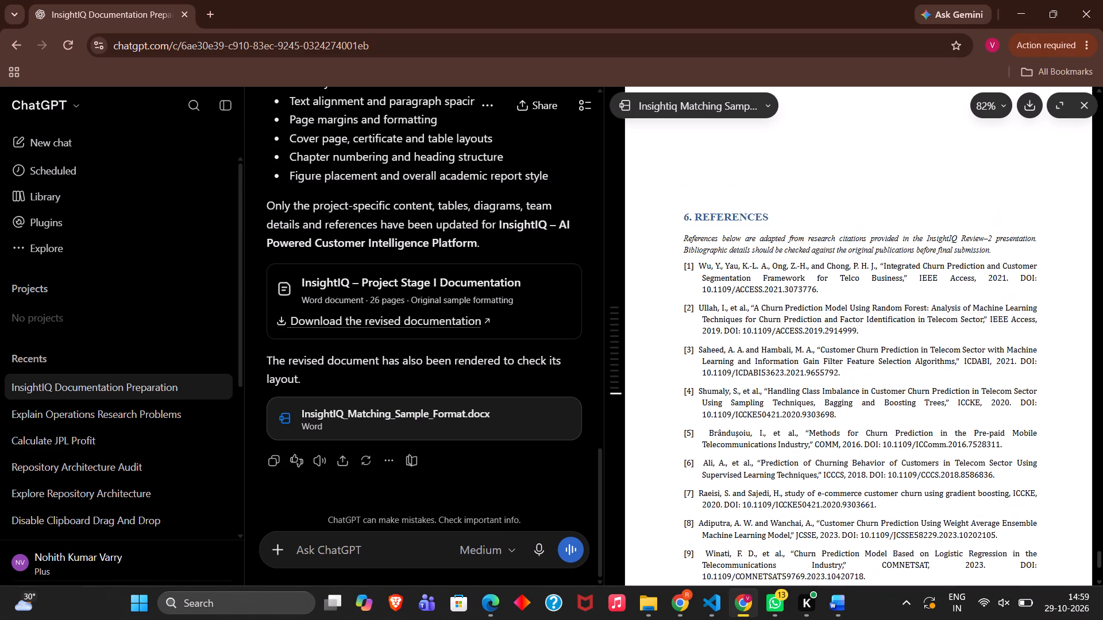
scroll(822, 370, "up", 1)
scroll(834, 274, "up", 4)
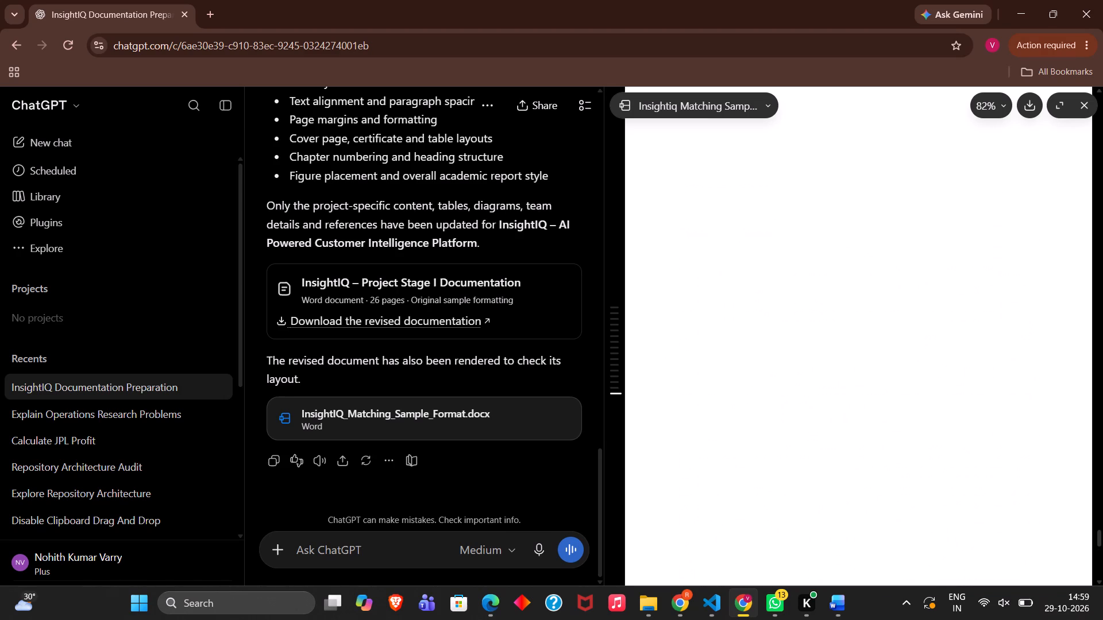
scroll(834, 274, "up", 19)
scroll(834, 274, "up", 8)
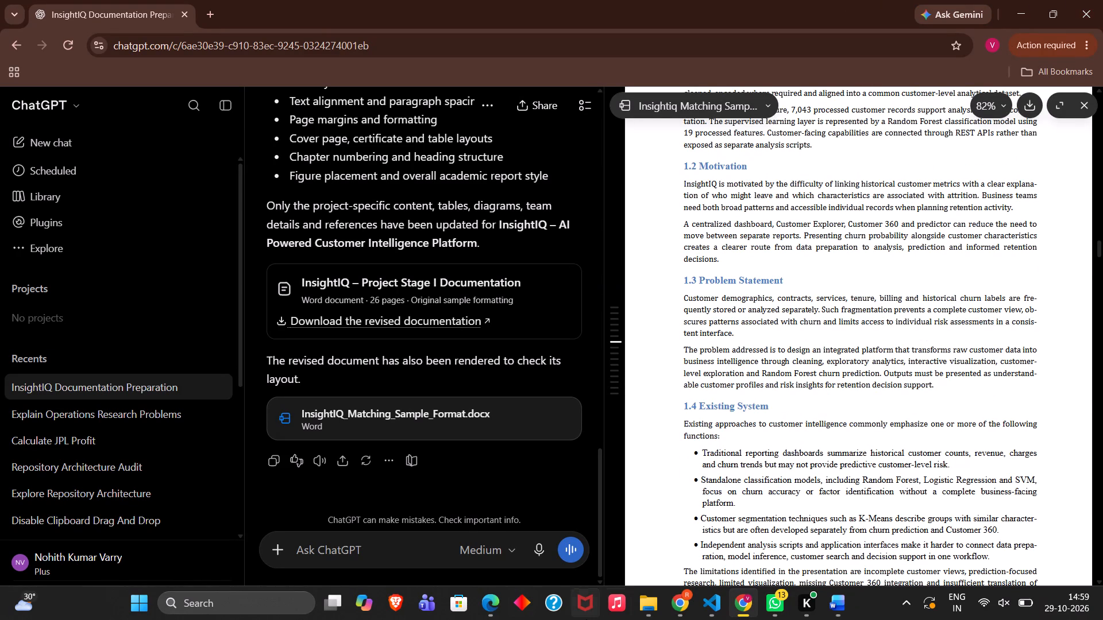
Switch to the IAFM_Project_Stage_I_Documentation file in Word and enable editing of the protected document.
left_click(831, 609)
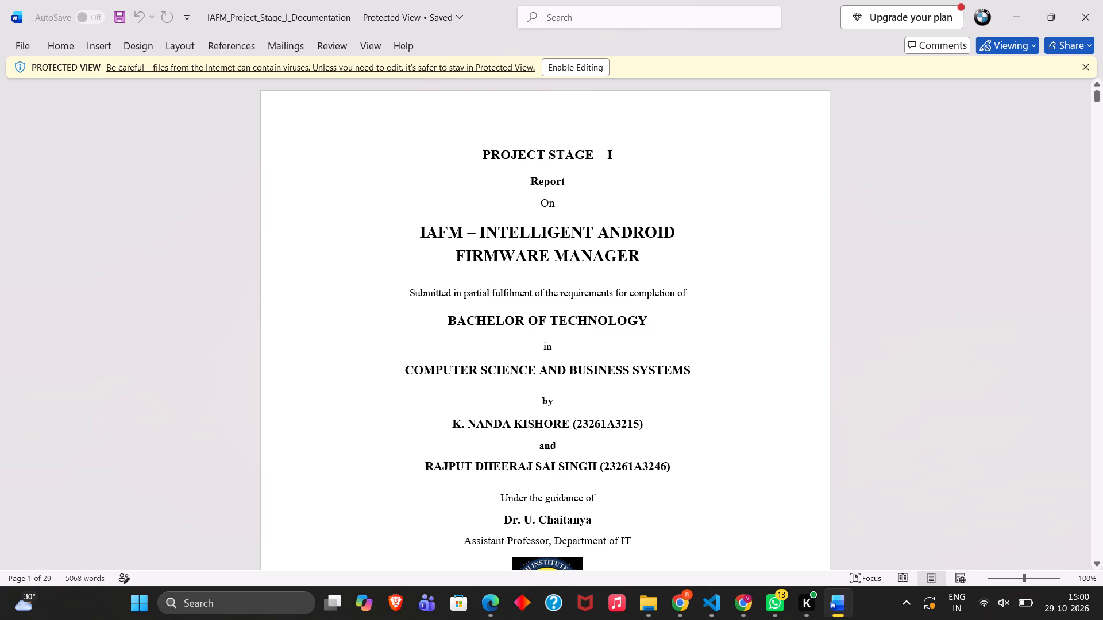
left_click_drag(647, 250, 429, 249)
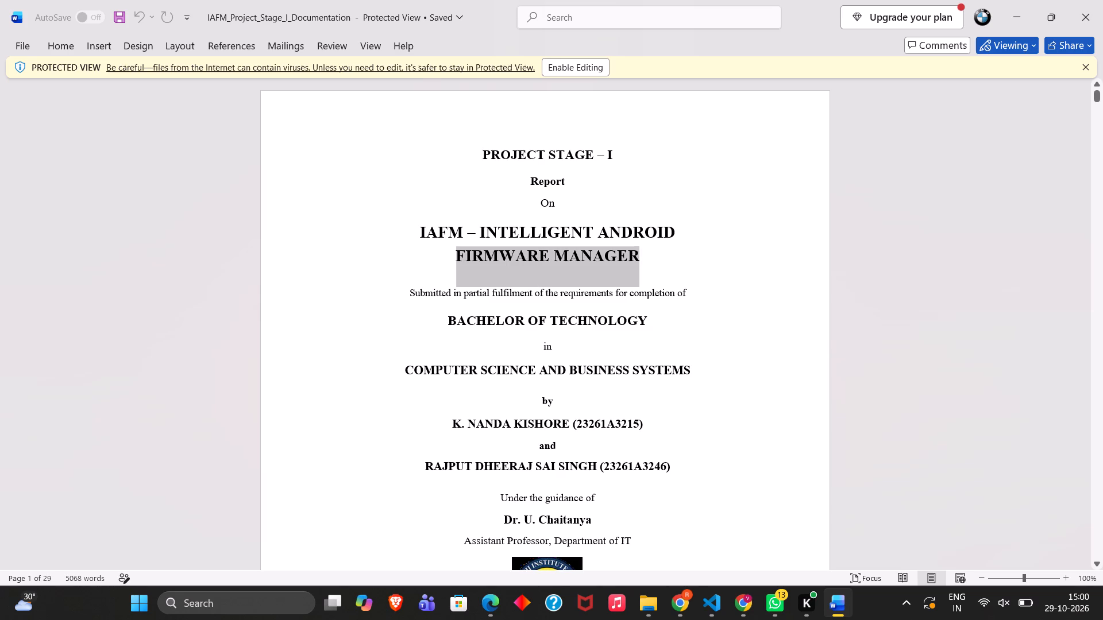
left_click_drag(429, 249, 430, 238)
key("BackSpace")
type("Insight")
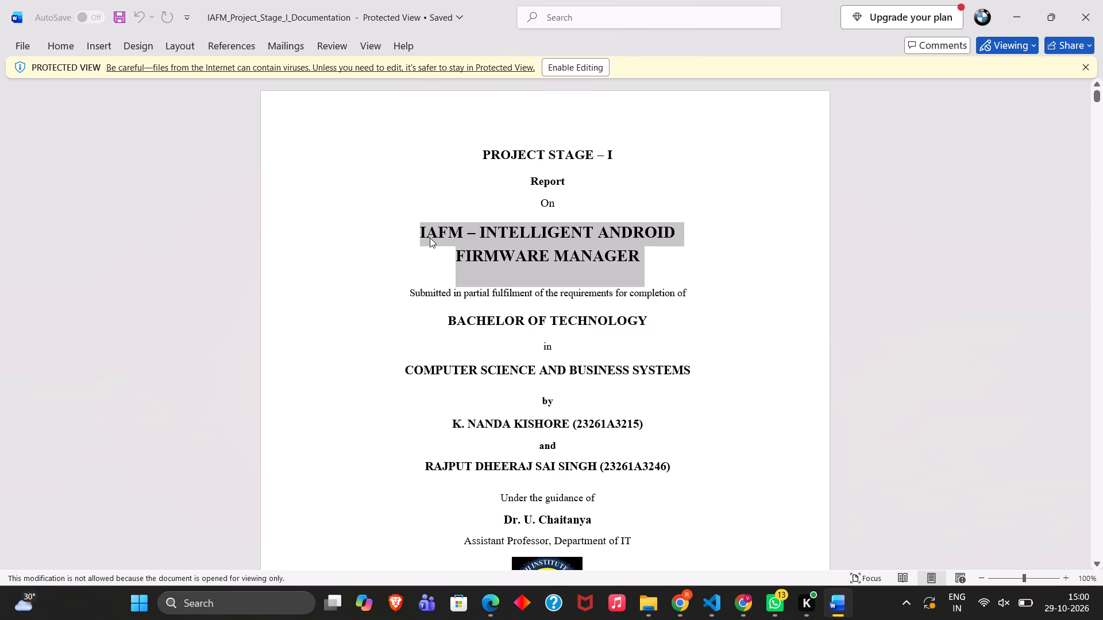
left_click(568, 64)
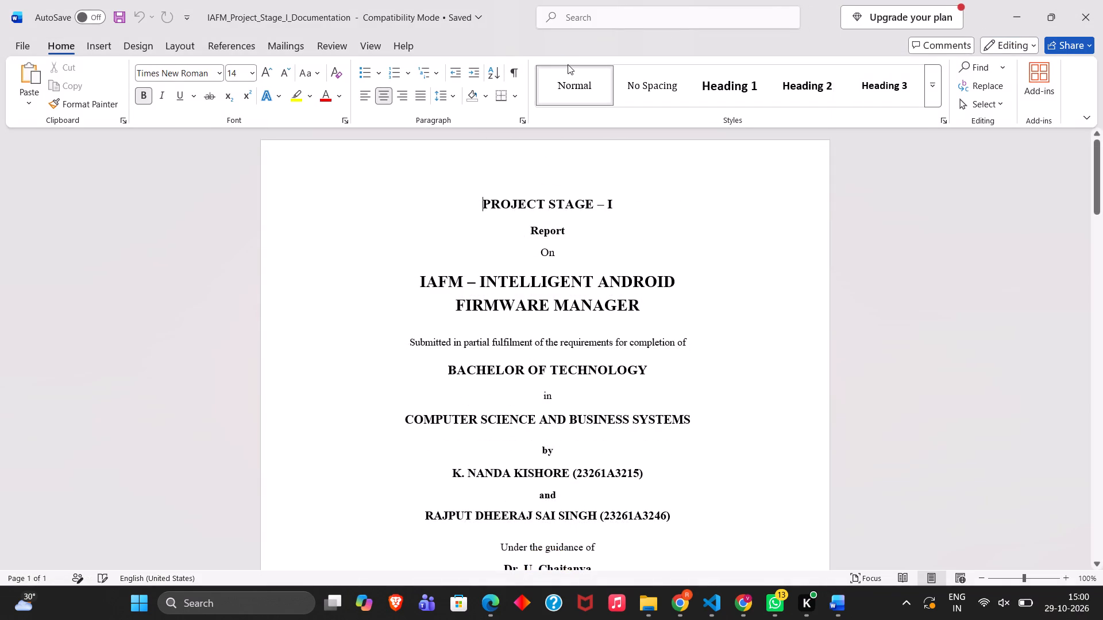
Replace the project title on the cover page with "InsightIQ – AI Powered Customer Intelligence Platform".
left_click_drag(645, 311, 441, 283)
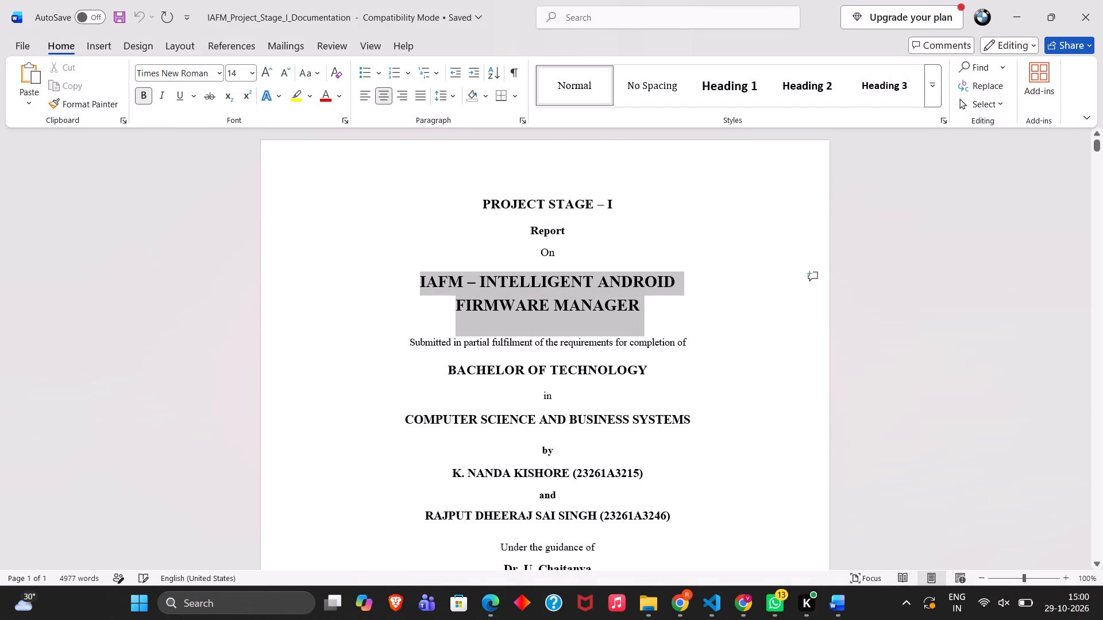
left_click_drag(441, 283, 448, 285)
key("BackSpace")
key("BackSpace")
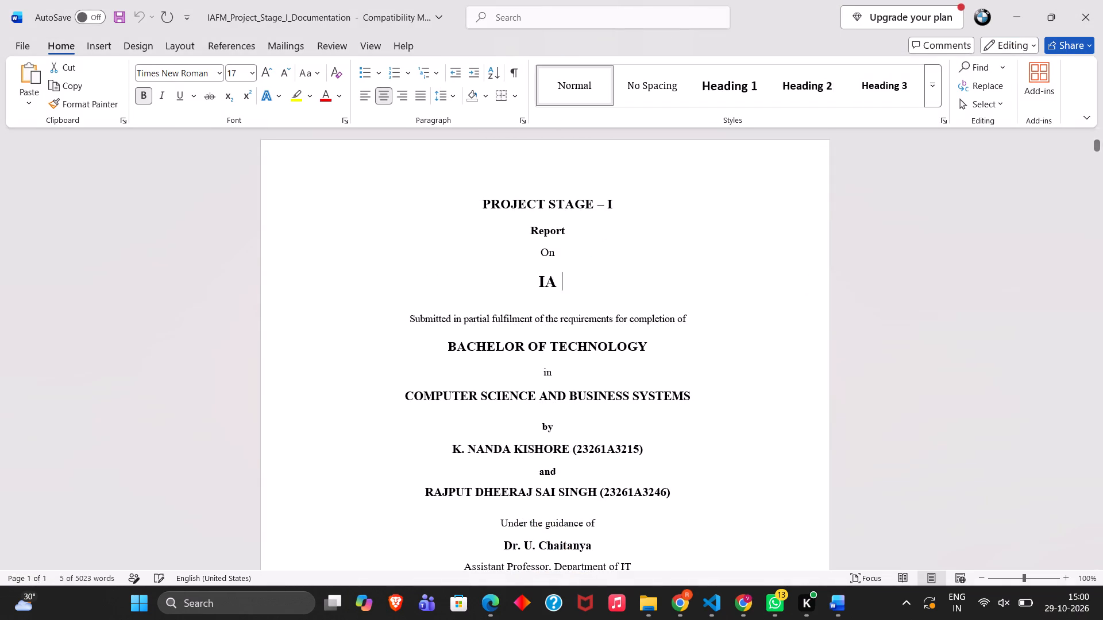
key("BackSpace")
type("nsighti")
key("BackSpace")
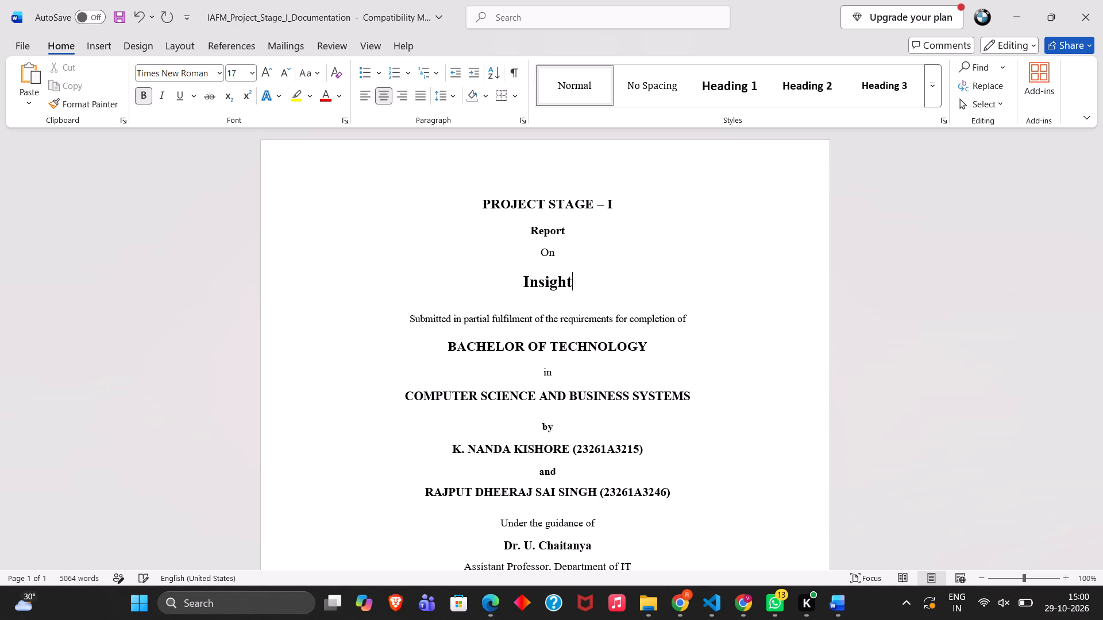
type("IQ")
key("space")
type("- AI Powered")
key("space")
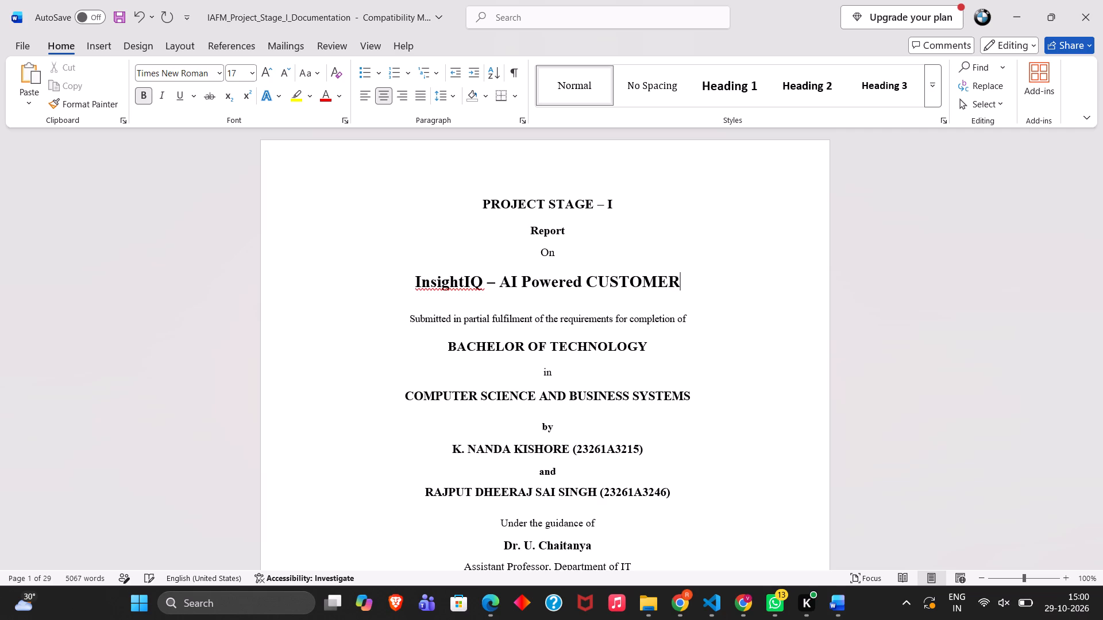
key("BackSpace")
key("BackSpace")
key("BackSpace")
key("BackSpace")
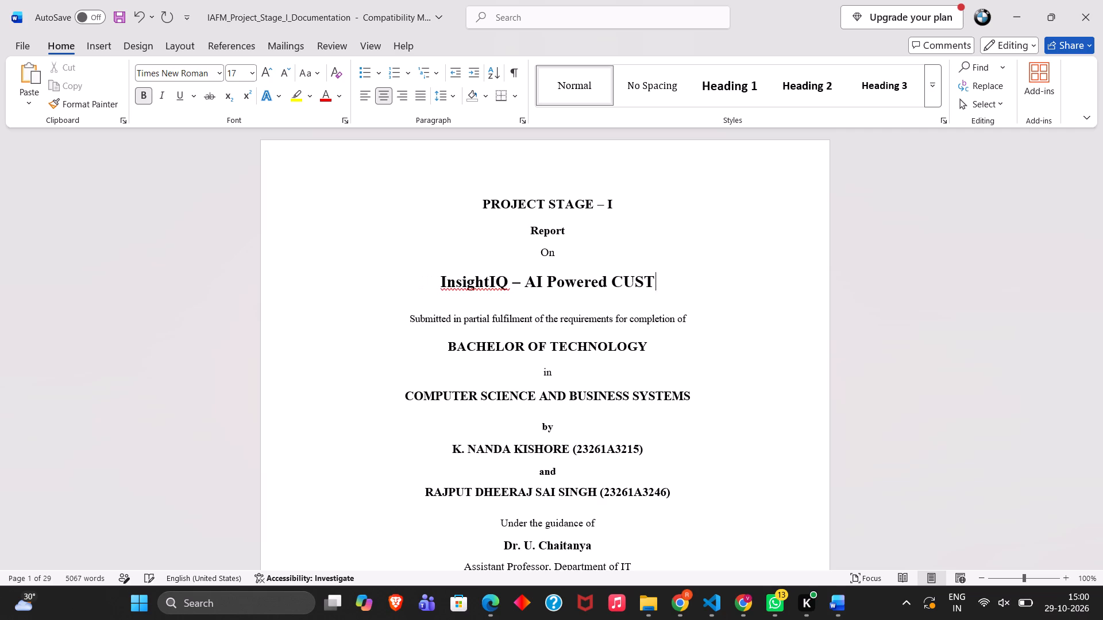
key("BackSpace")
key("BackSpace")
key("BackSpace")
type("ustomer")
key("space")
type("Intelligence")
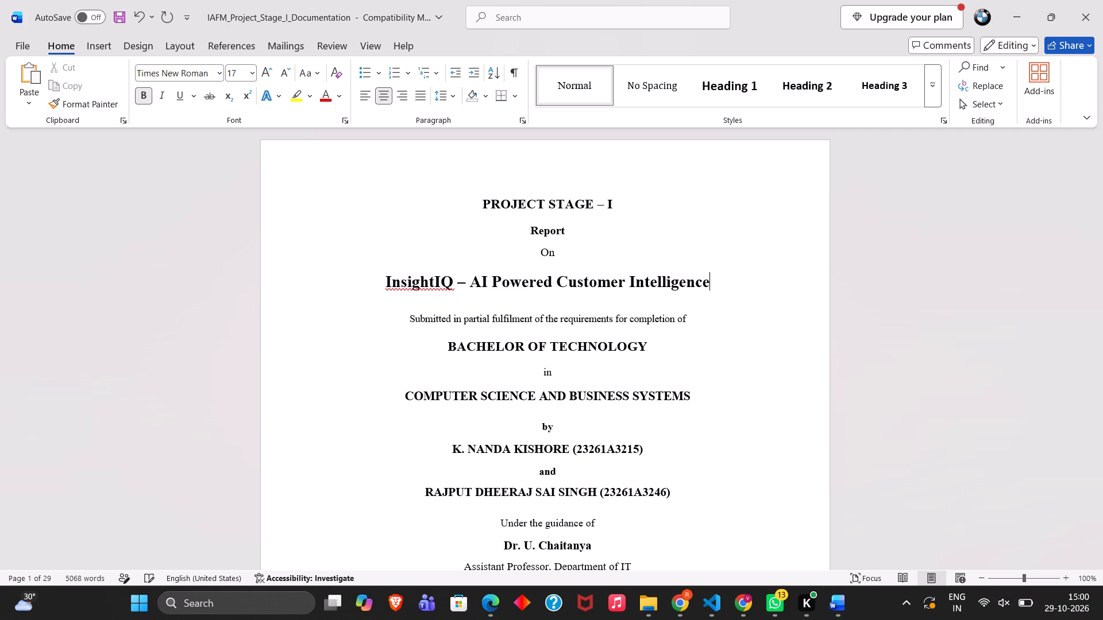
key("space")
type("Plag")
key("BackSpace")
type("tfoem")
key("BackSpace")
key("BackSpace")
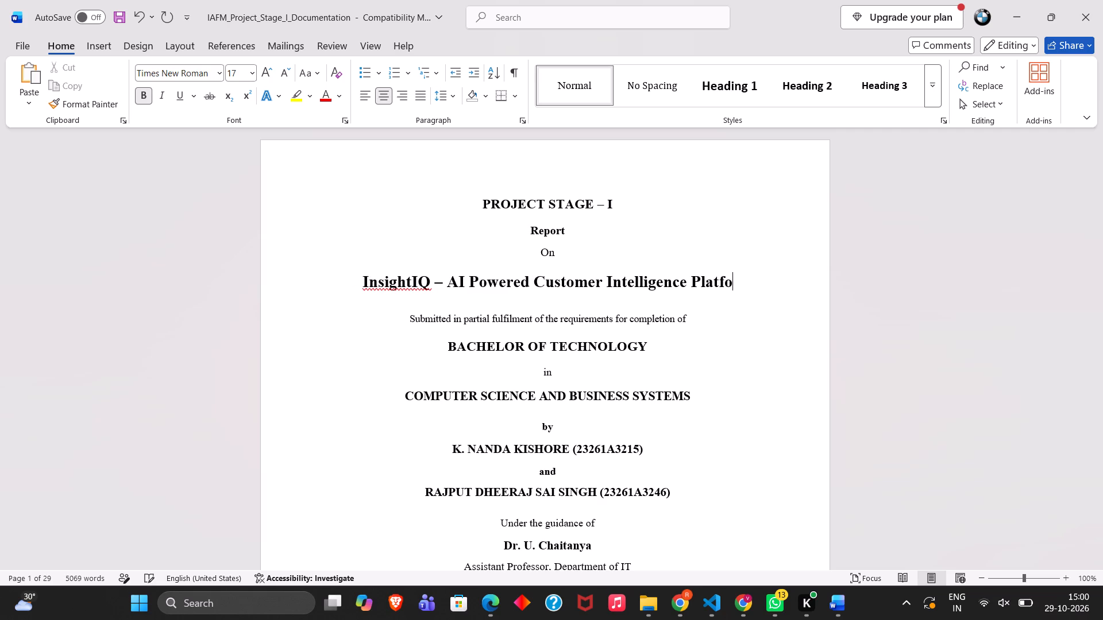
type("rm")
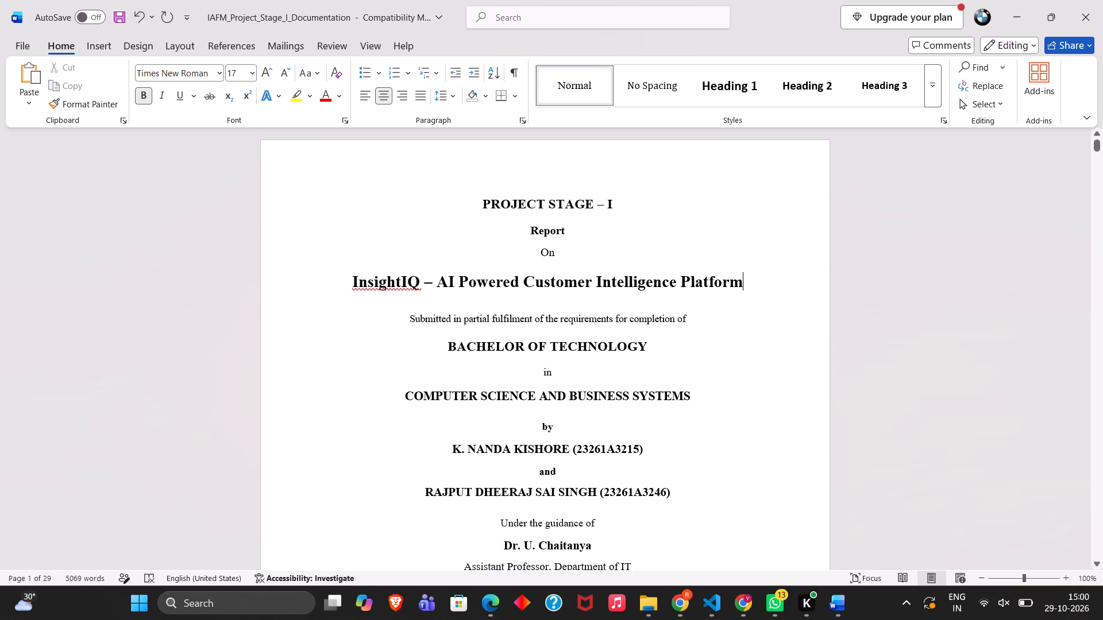
Replace the first student's name on the cover page and update the last two digits of that student's roll number.
scroll(498, 394, "down", 1)
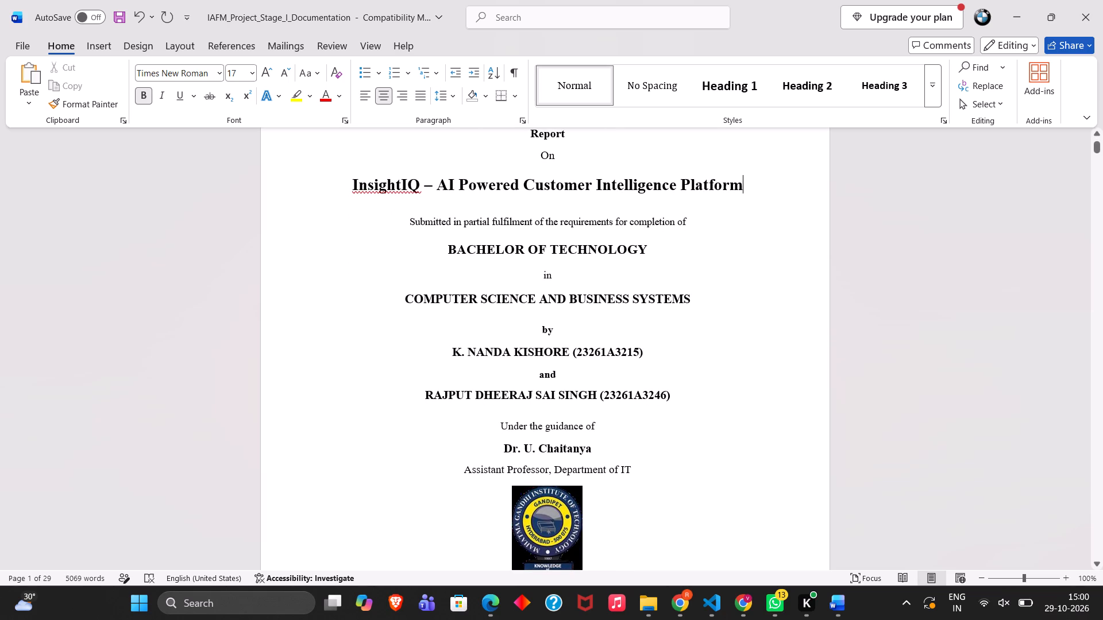
left_click_drag(449, 352, 543, 346)
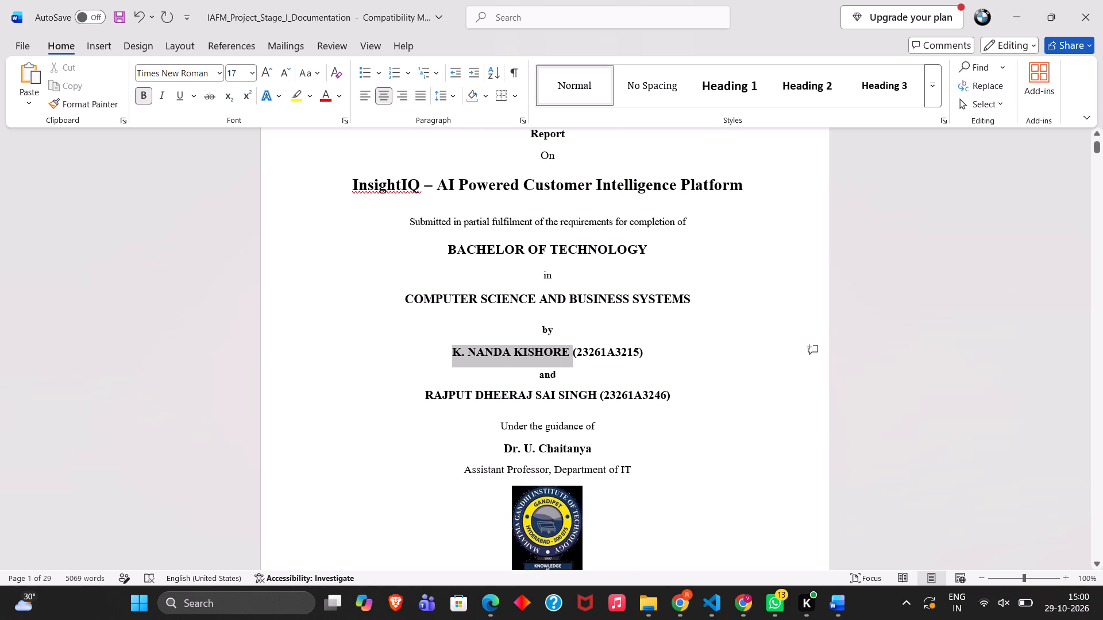
left_click_drag(543, 346, 547, 346)
key("BackSpace")
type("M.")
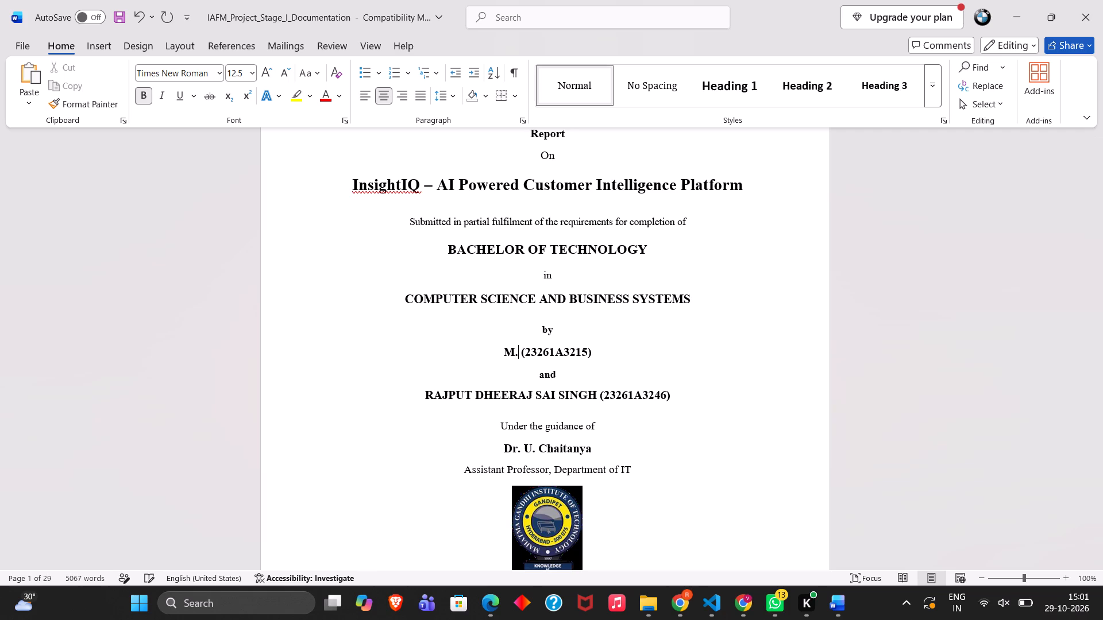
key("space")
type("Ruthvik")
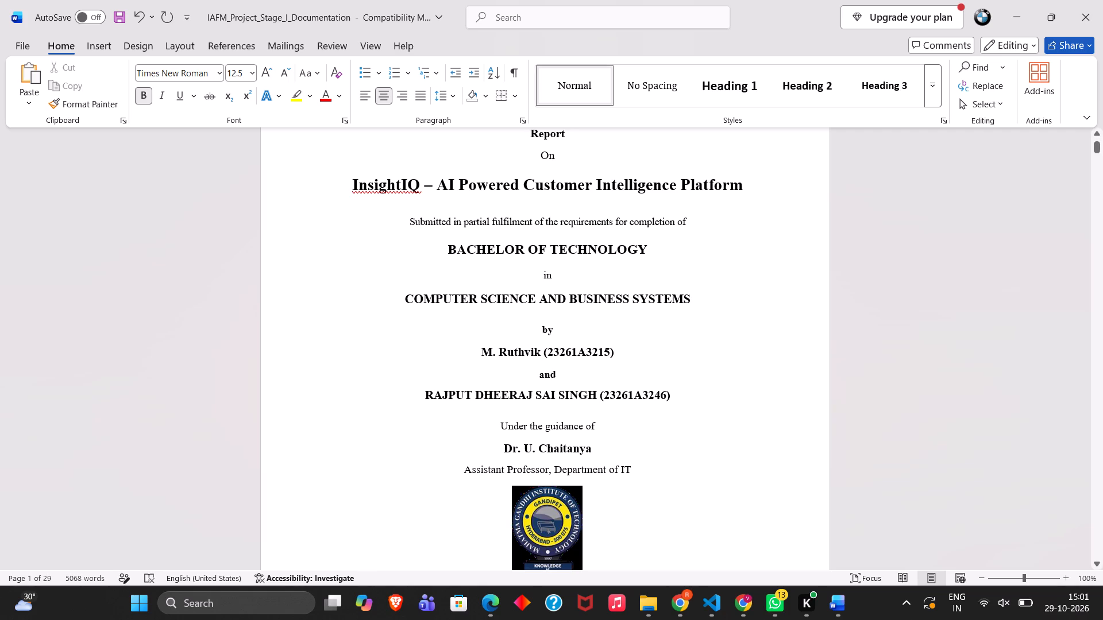
left_click(608, 355)
key("BackSpace")
key("BackSpace")
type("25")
Replace the second student's name on the cover page with the other team member's name.
left_click_drag(426, 393, 597, 394)
key("BackSpace")
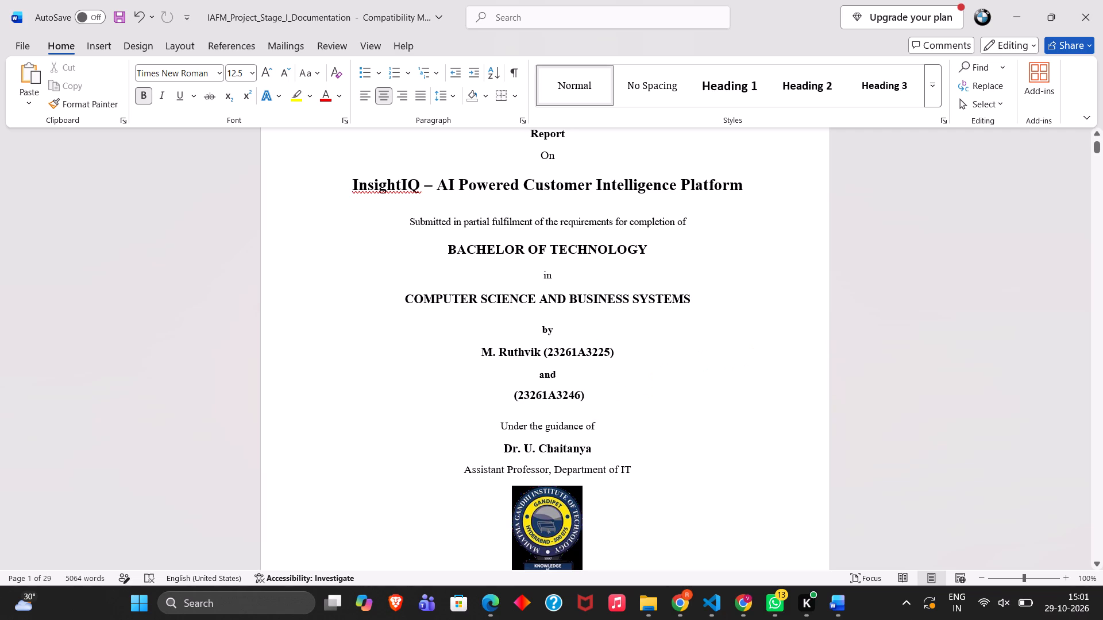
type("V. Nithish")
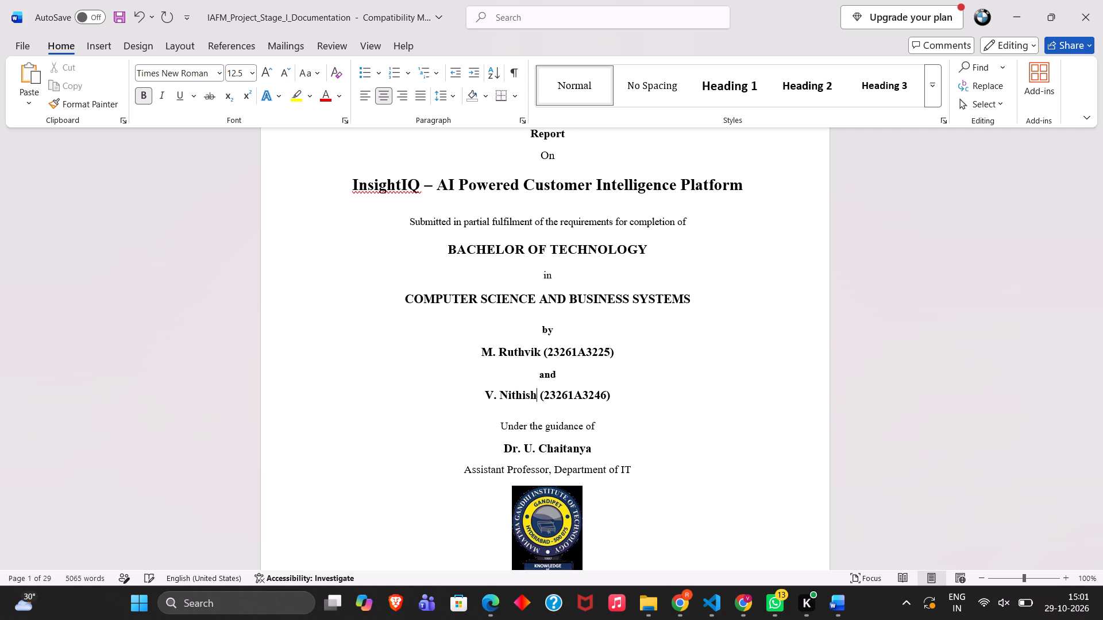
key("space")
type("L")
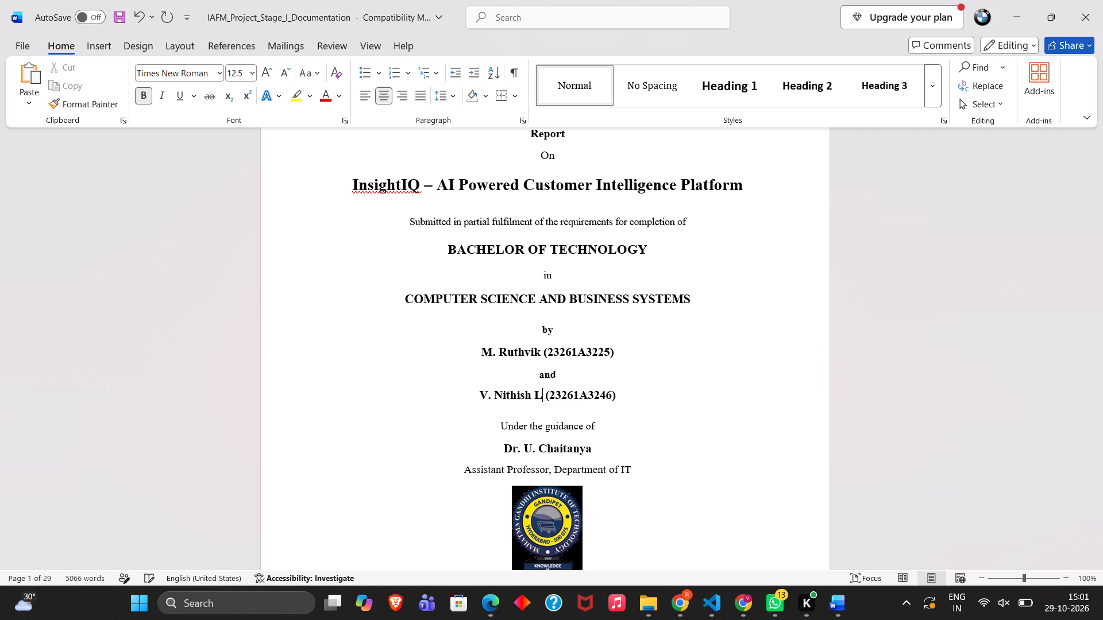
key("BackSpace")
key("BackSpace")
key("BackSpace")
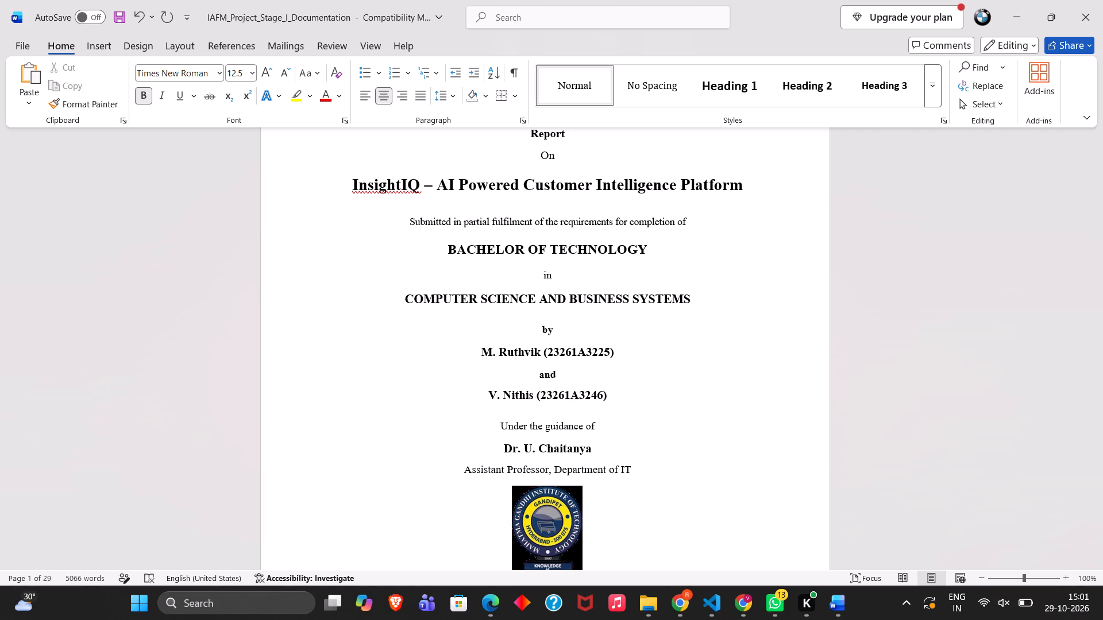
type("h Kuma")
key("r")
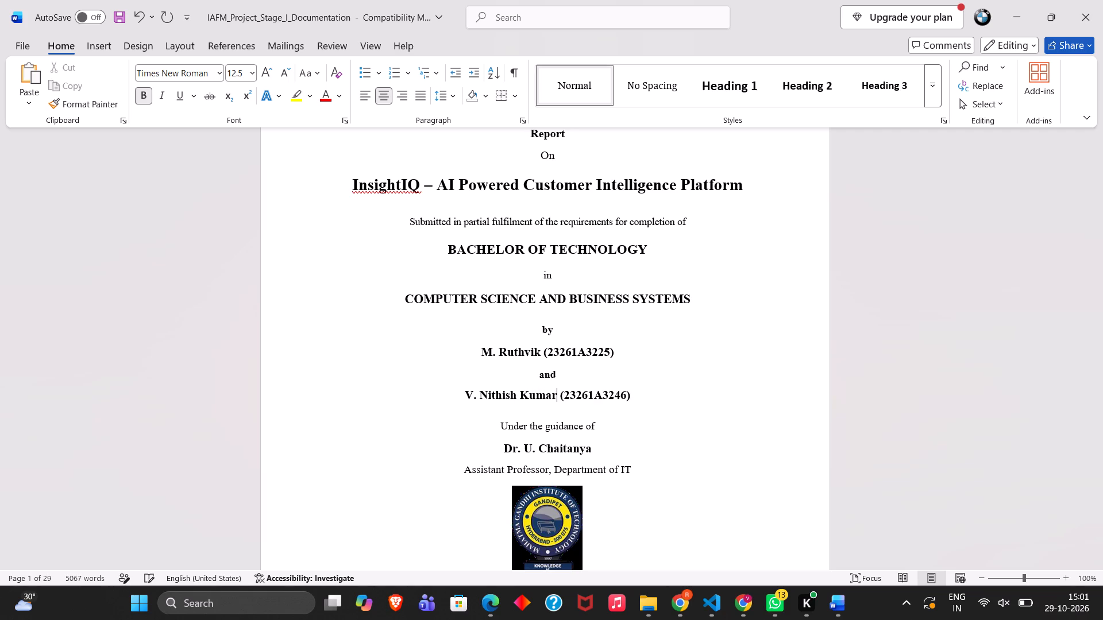
Replace the second student's roll number in the brackets after the name with the team member's own roll number.
left_click(627, 396)
key("BackSpace")
key("BackSpace")
key("BackSpace")
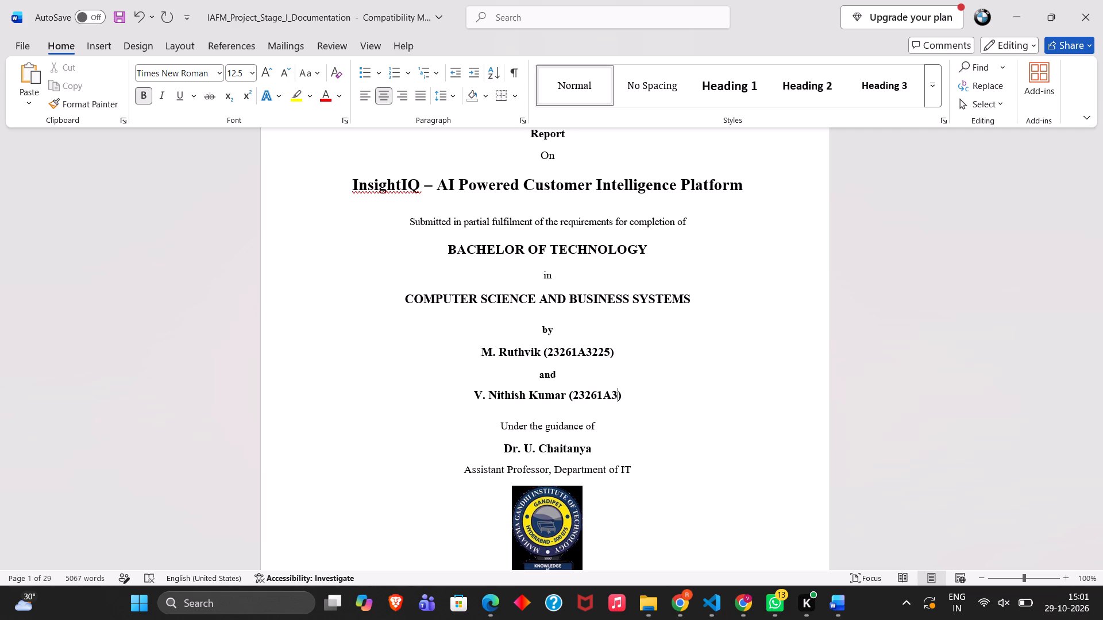
key("BackSpace")
key("BackSpace")
key("BackSpace")
key("BackSpace")
key("BackSpace")
key("BackSpace")
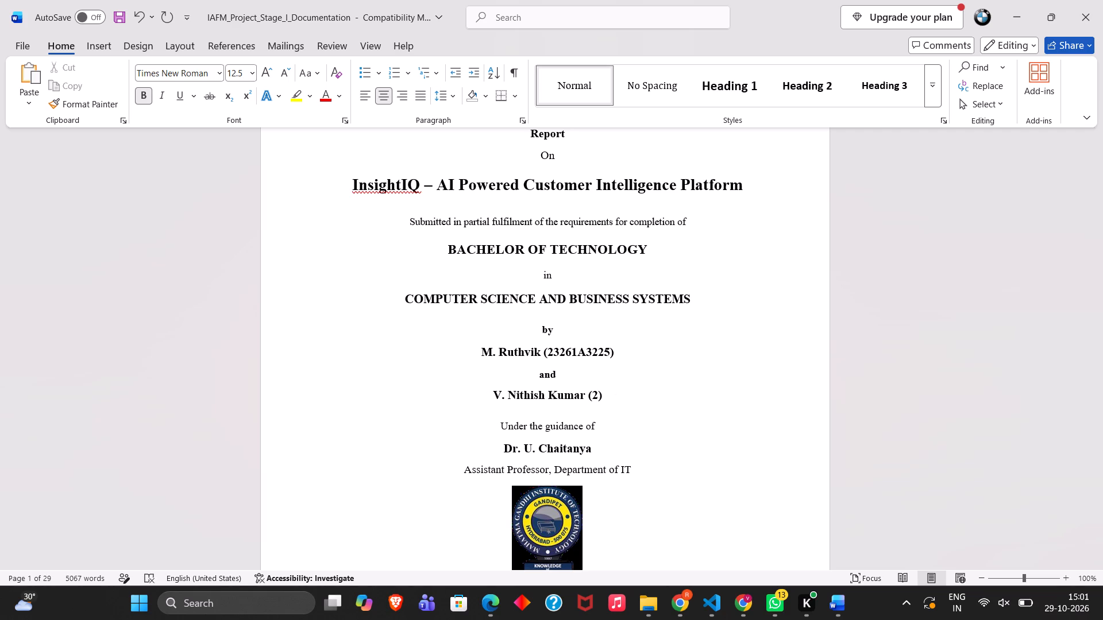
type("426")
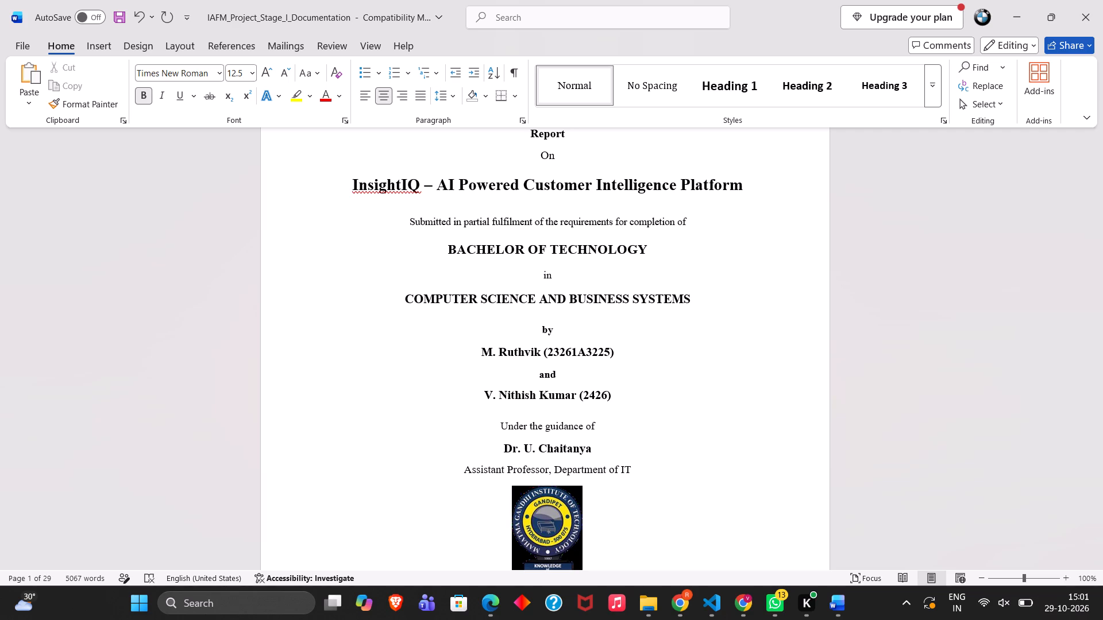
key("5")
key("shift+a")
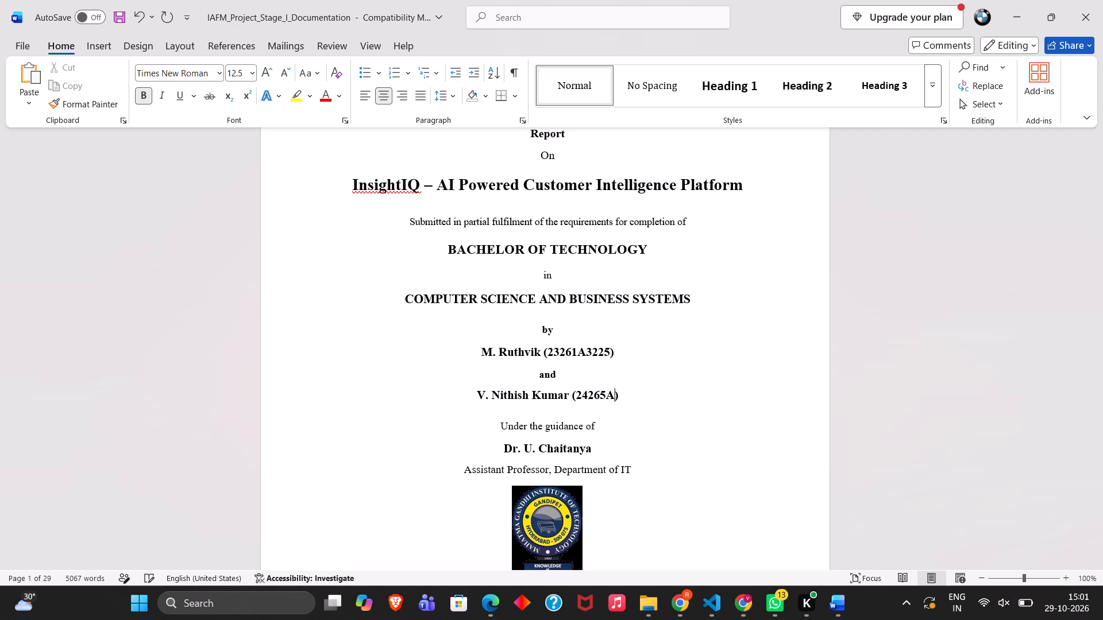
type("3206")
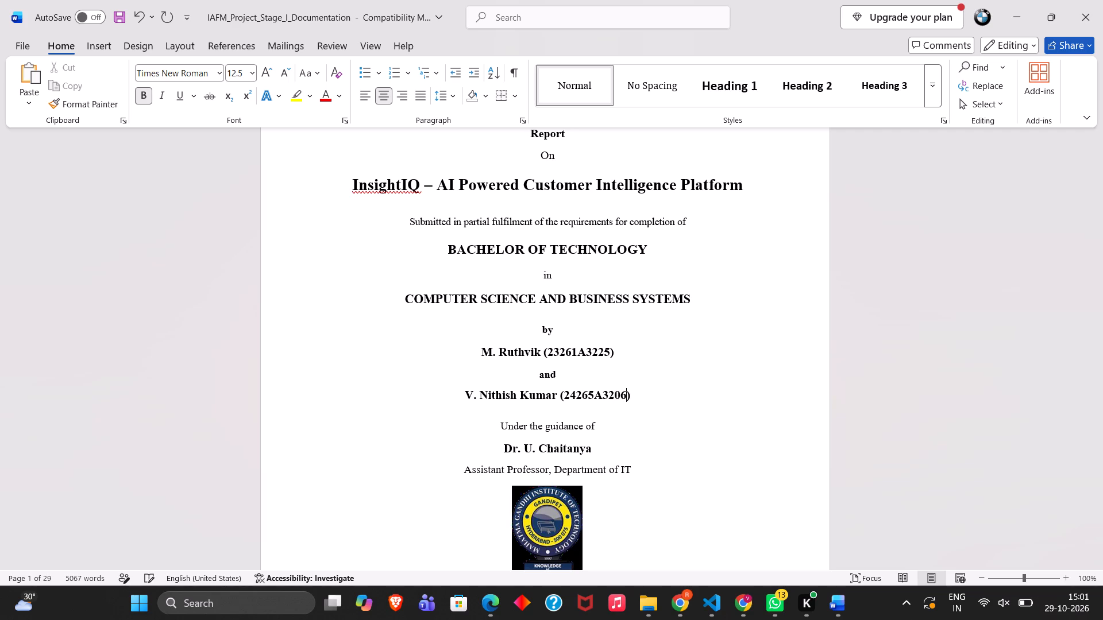
Delete the old IAFM project title between the quotation marks in the certificate page's first paragraph.
scroll(649, 429, "down", 1)
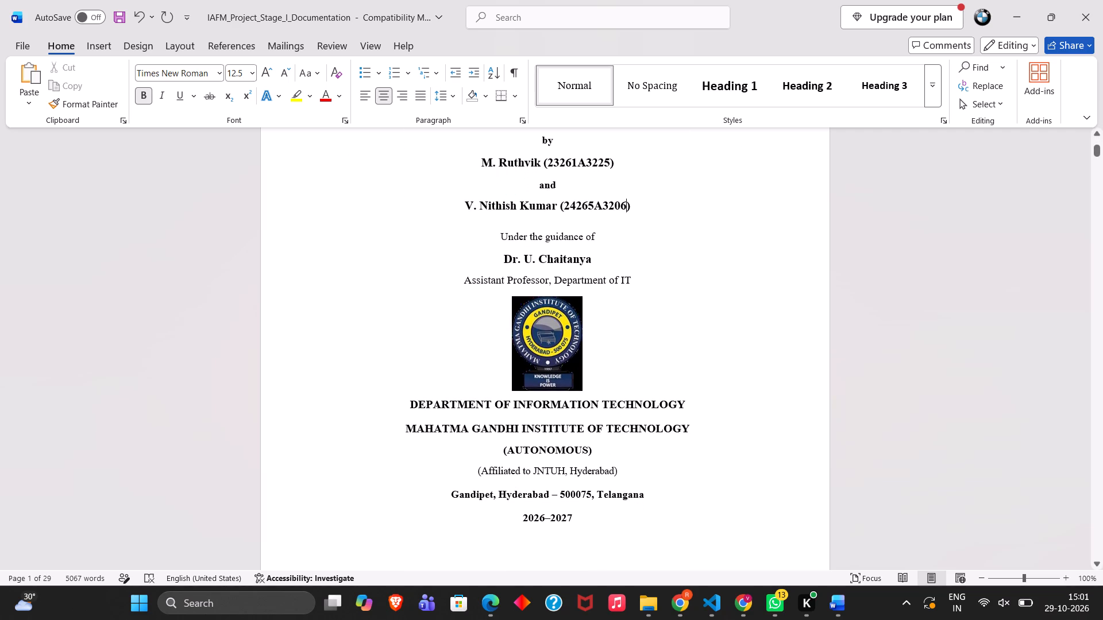
scroll(695, 317, "up", 6)
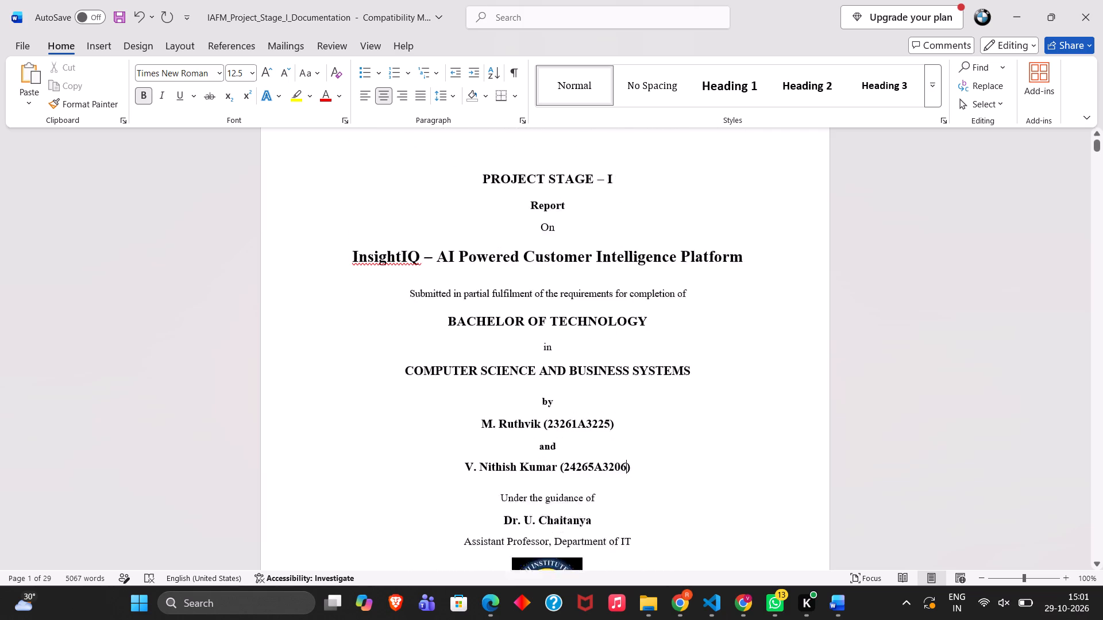
scroll(695, 317, "down", 3)
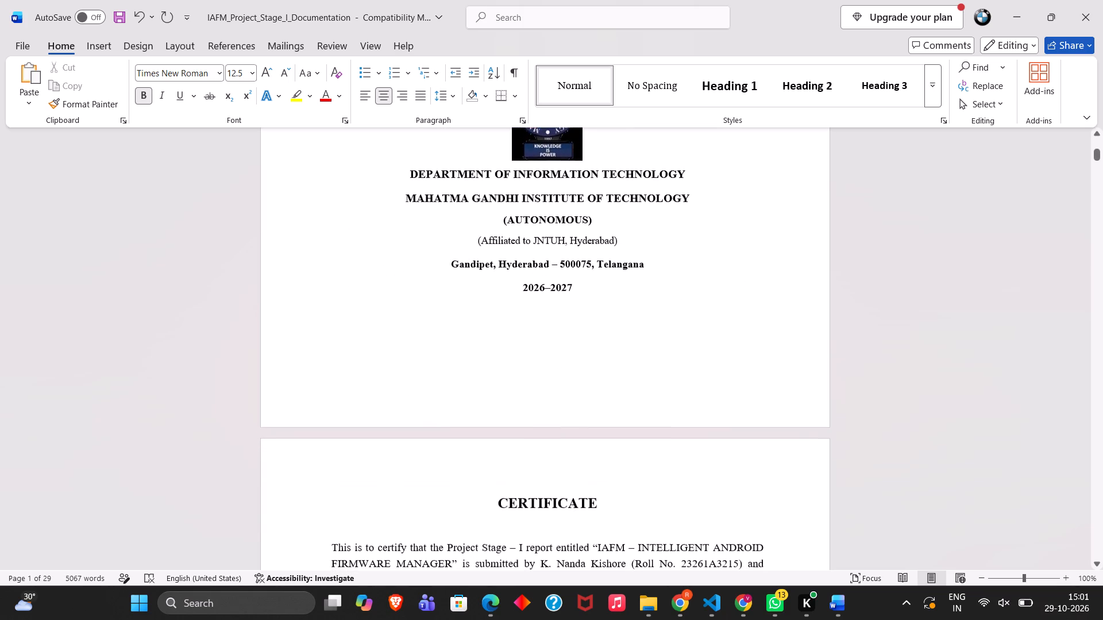
scroll(695, 317, "down", 4)
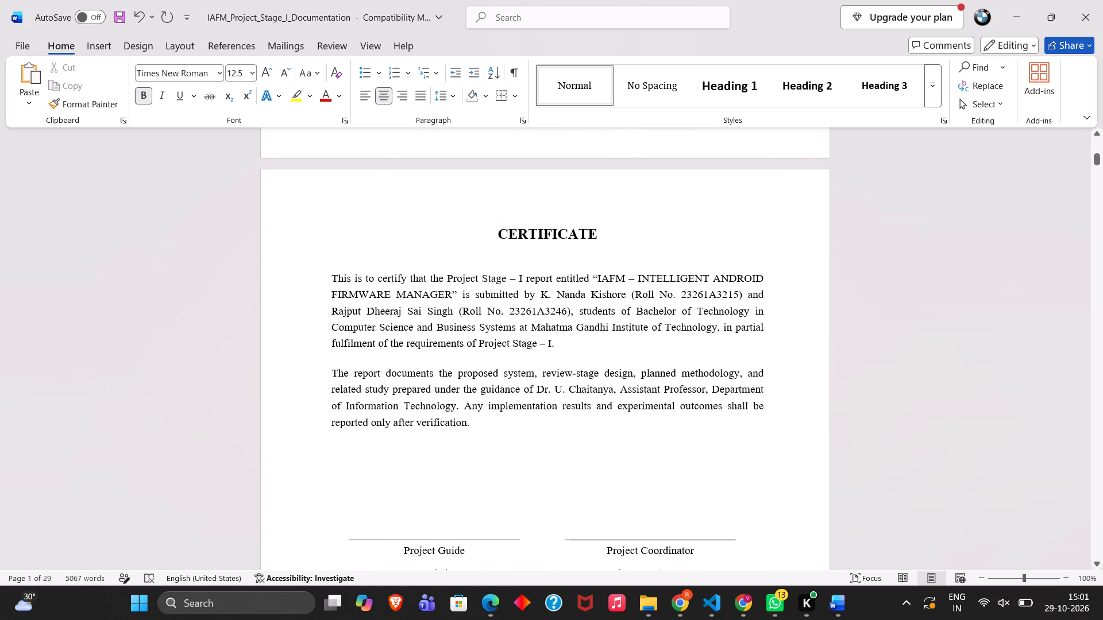
left_click_drag(595, 276, 628, 276)
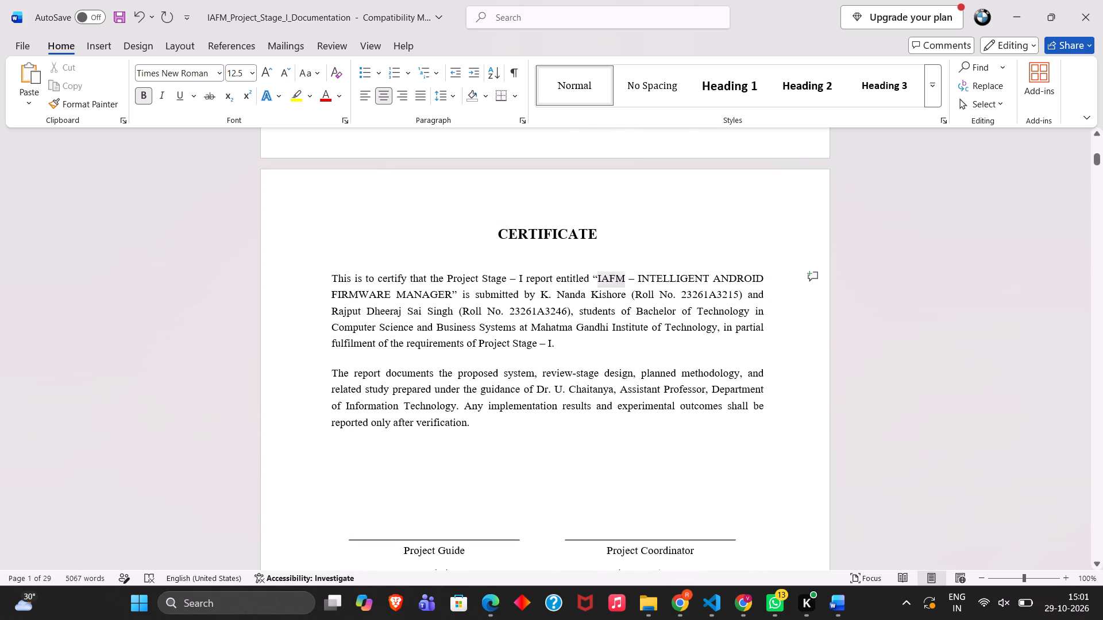
left_click_drag(628, 276, 452, 295)
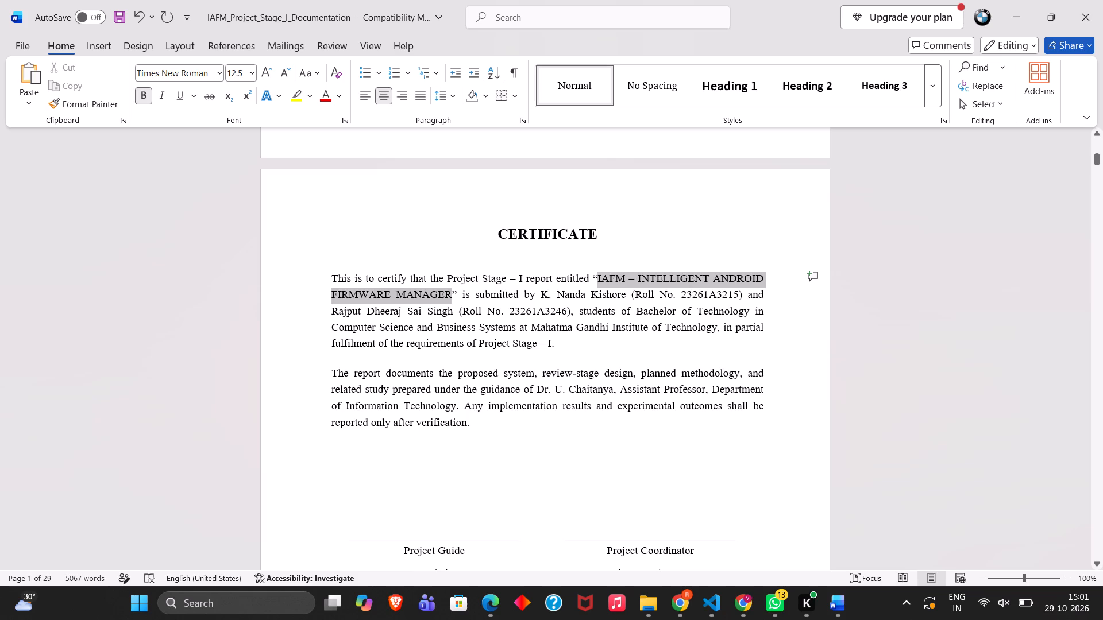
left_click_drag(452, 295, 450, 295)
key("BackSpace")
Copy the cover page title "InsightIQ – AI Powered Customer Intelligence Platform" into the certificate's empty quotation marks and adjust its paste formatting.
scroll(450, 295, "up", 4)
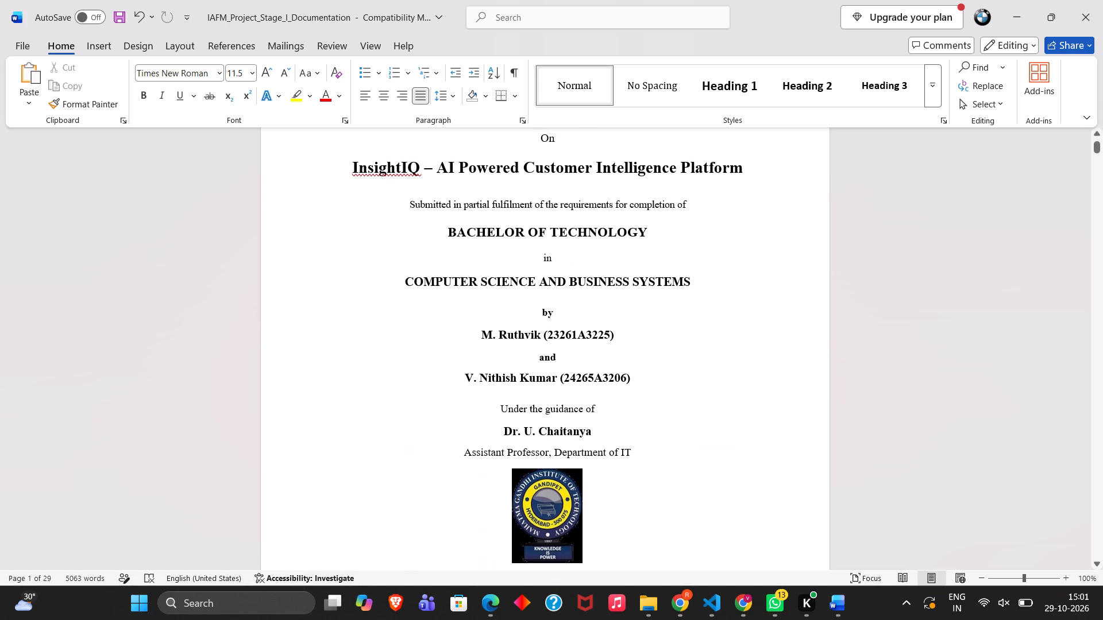
left_click_drag(345, 160, 724, 166)
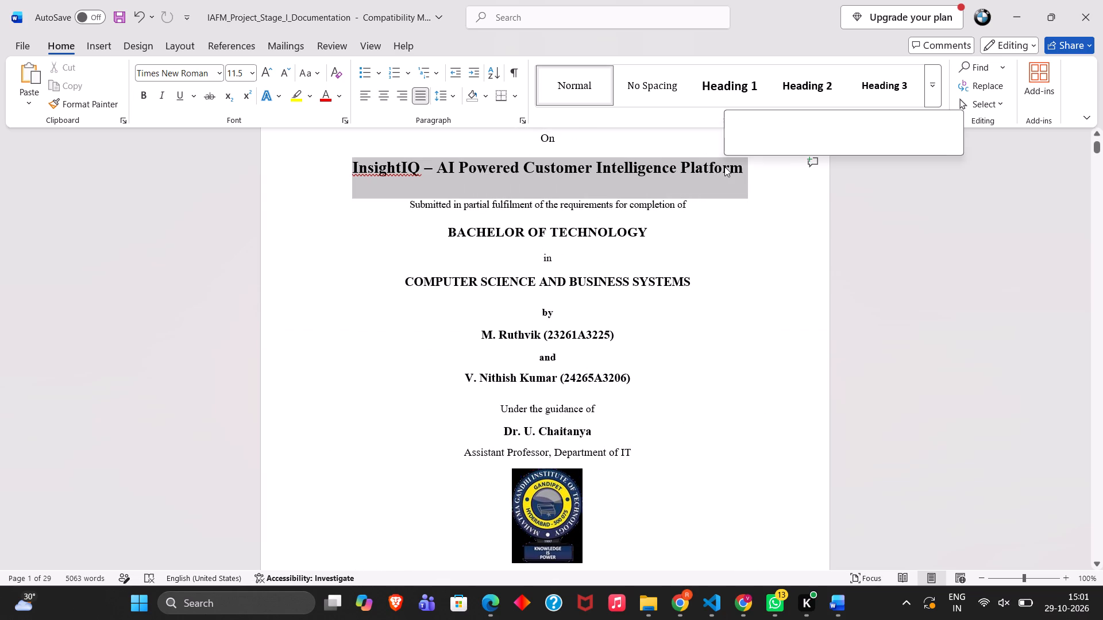
key("ctrl+c")
scroll(724, 166, "down", 3)
scroll(703, 288, "down", 1)
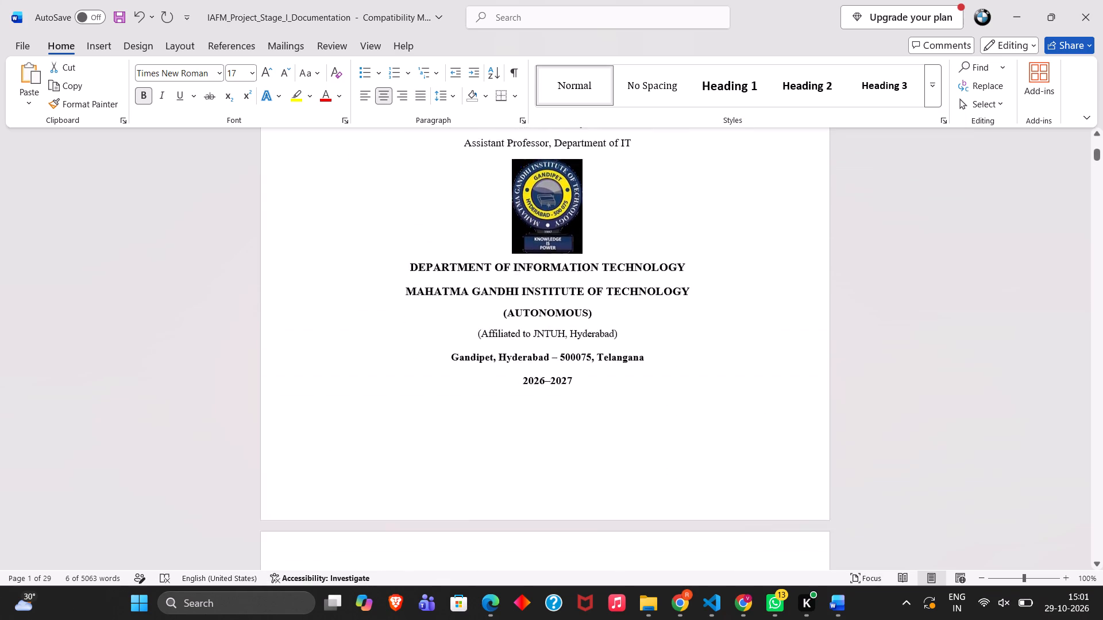
scroll(703, 288, "down", 1)
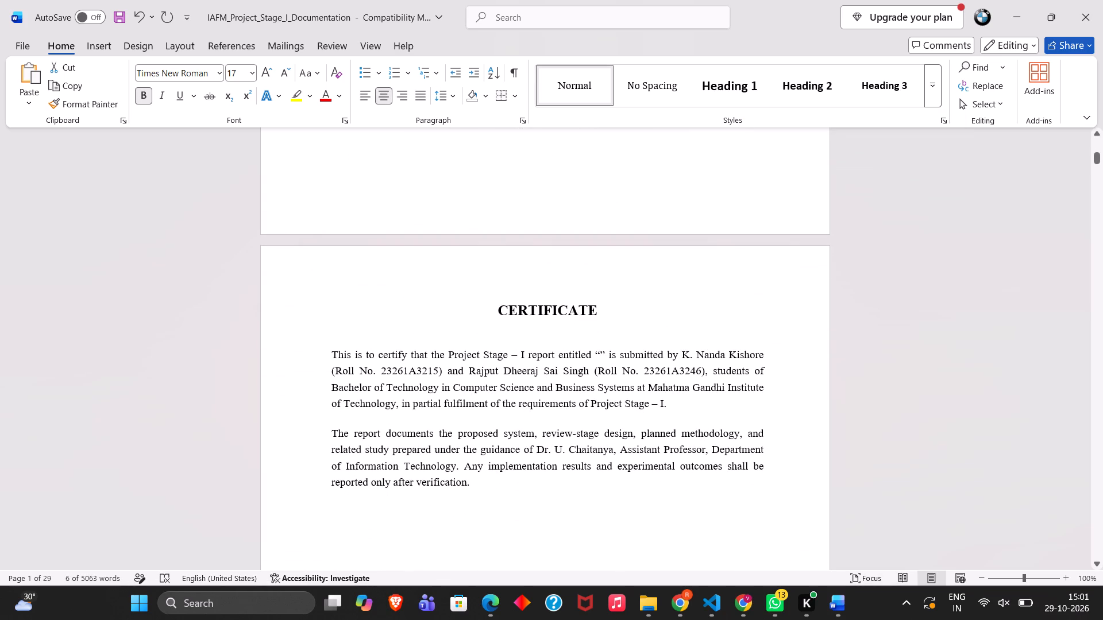
left_click(600, 353)
key("ctrl+v")
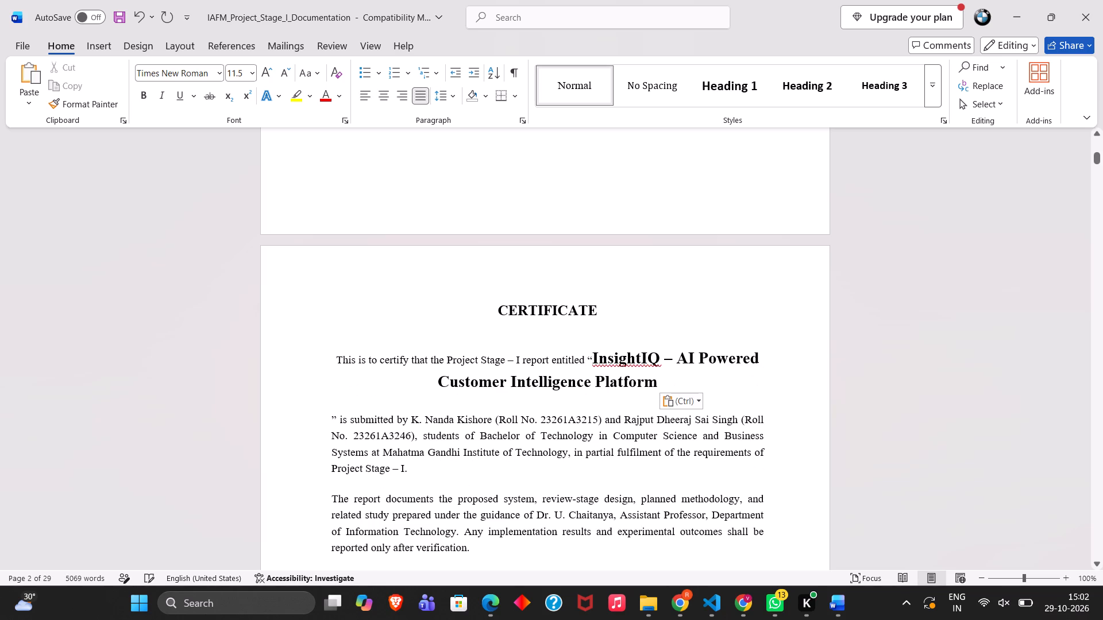
left_click_drag(675, 387, 678, 396)
left_click(678, 396)
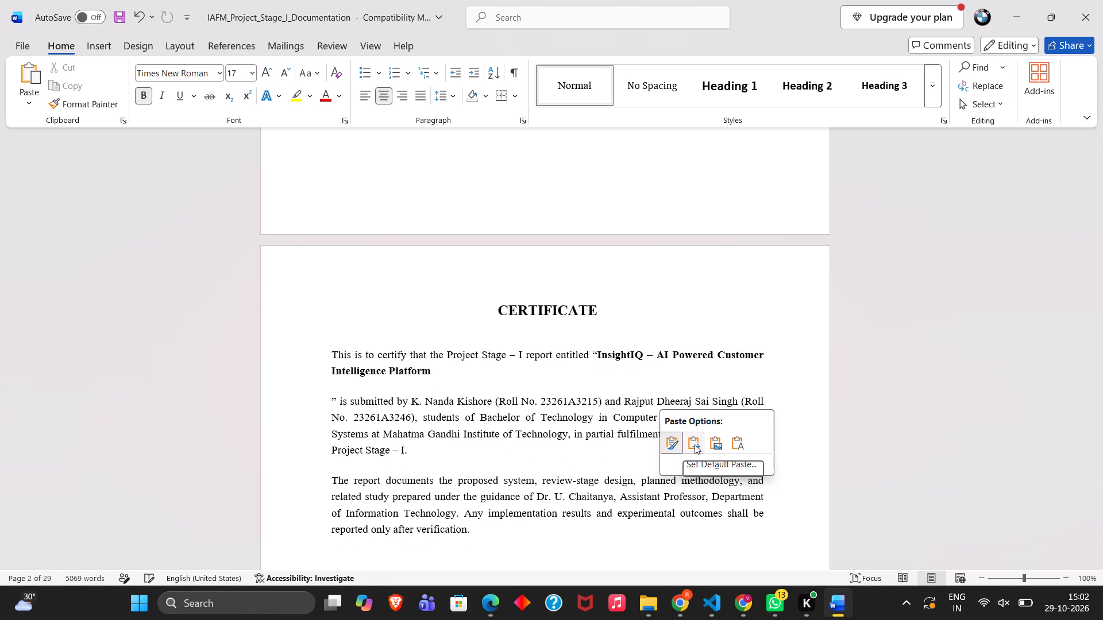
Merge the pasted title's formatting into the certificate paragraph and remove the line break between the title and its closing quotation mark.
left_click(694, 444)
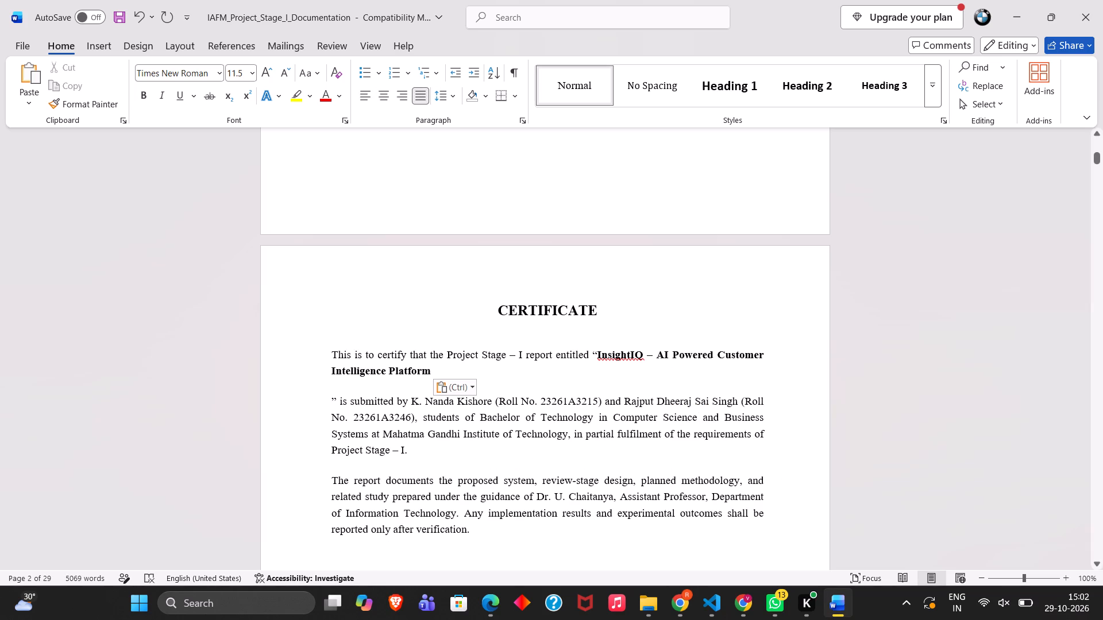
left_click(595, 375)
scroll(595, 375, "down", 1)
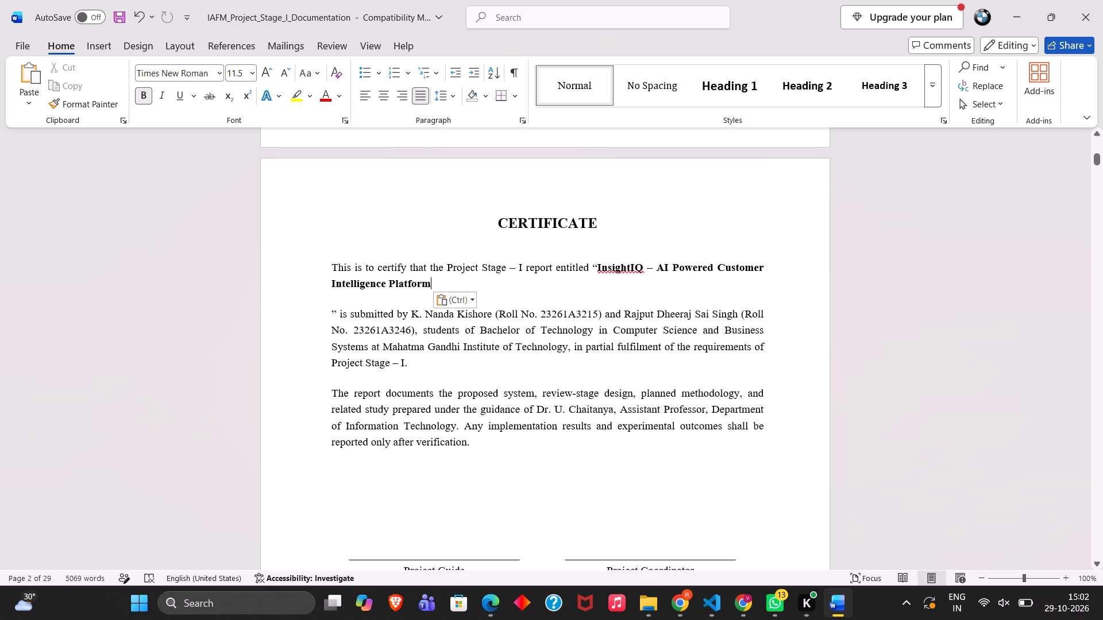
left_click(327, 315)
key("BackSpace")
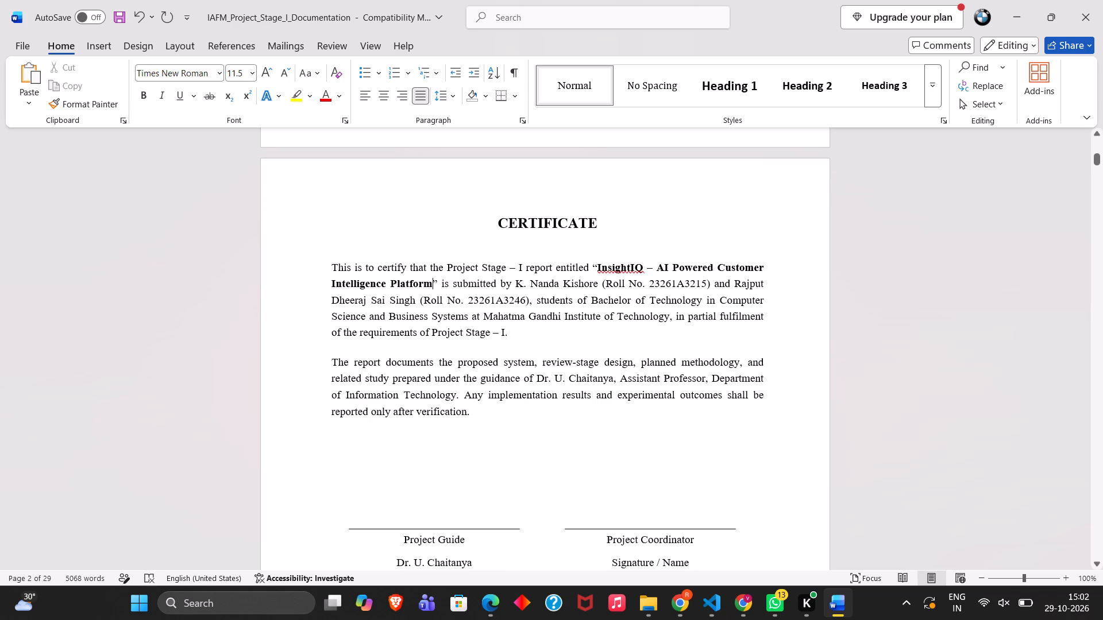
Replace the first student's name in the certificate's opening paragraph with the first team member's name.
left_click_drag(515, 278, 584, 280)
key("BackSpace")
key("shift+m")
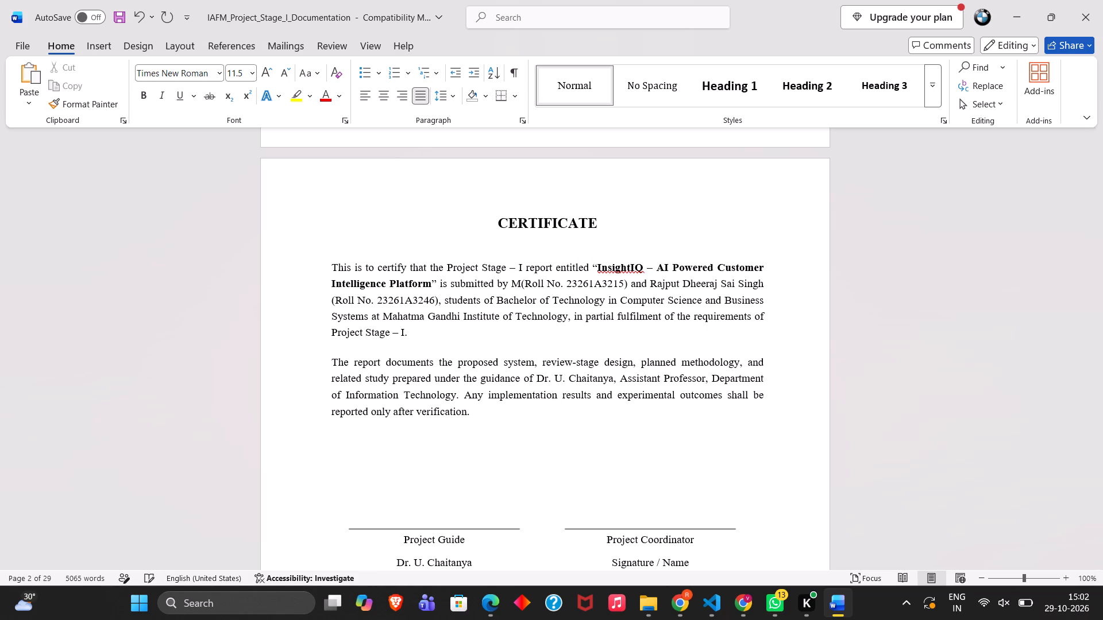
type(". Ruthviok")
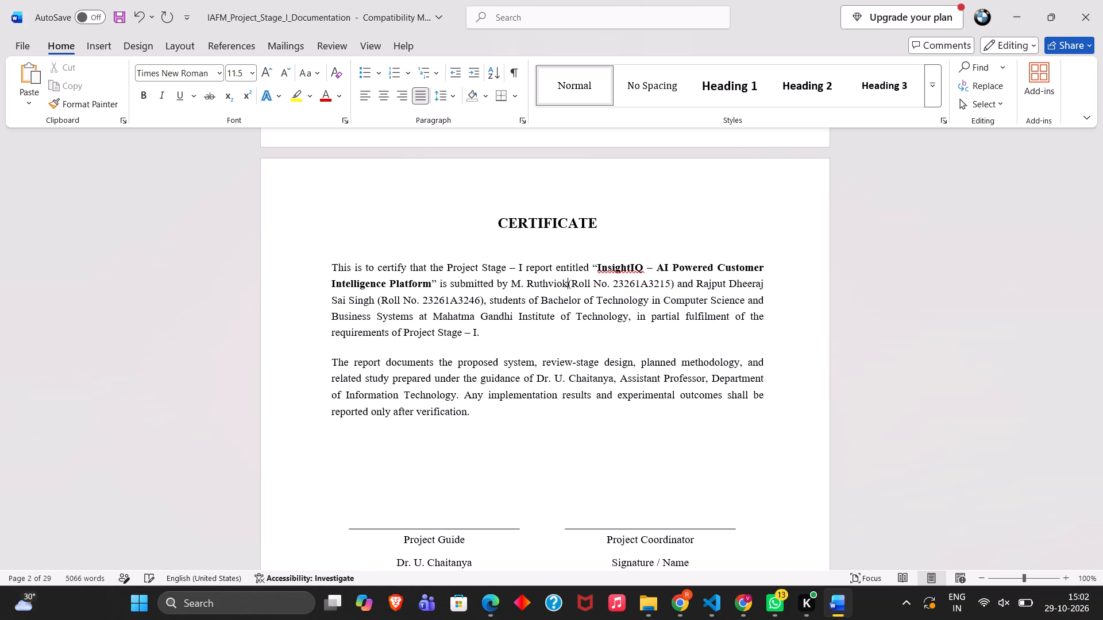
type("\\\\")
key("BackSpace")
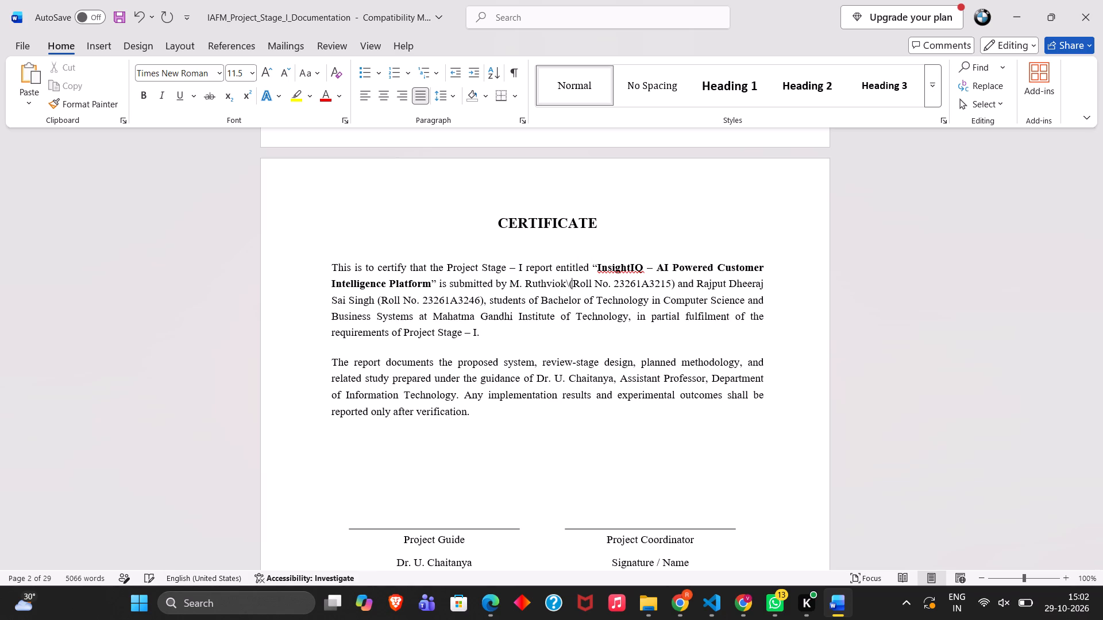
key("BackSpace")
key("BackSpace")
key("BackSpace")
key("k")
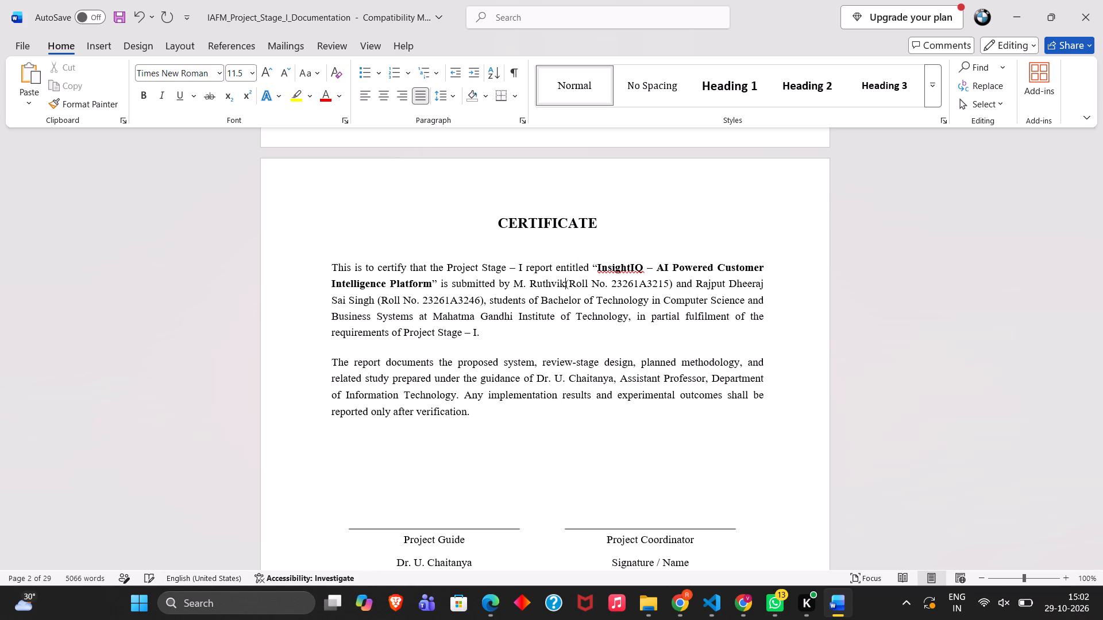
Change the first student's roll number in the certificate paragraph to the first team member's own roll number.
left_click(662, 285)
key("BackSpace")
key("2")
Replace the second student's full name in the certificate paragraph with the other team member's name, keeping a space before the bracket.
left_click_drag(694, 282, 769, 289)
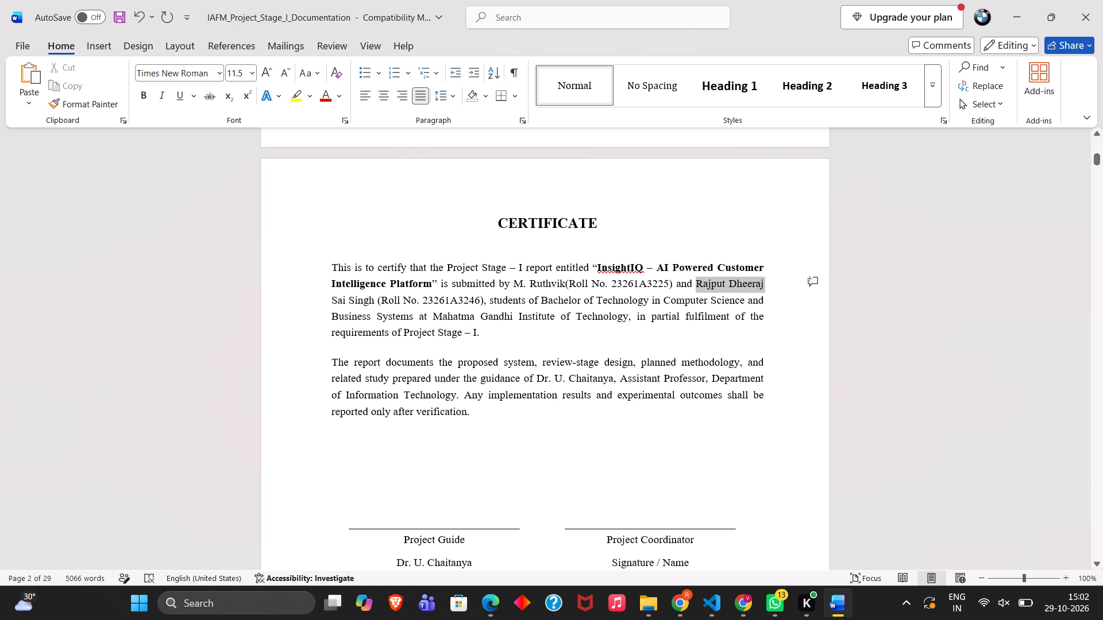
left_click_drag(769, 289, 379, 305)
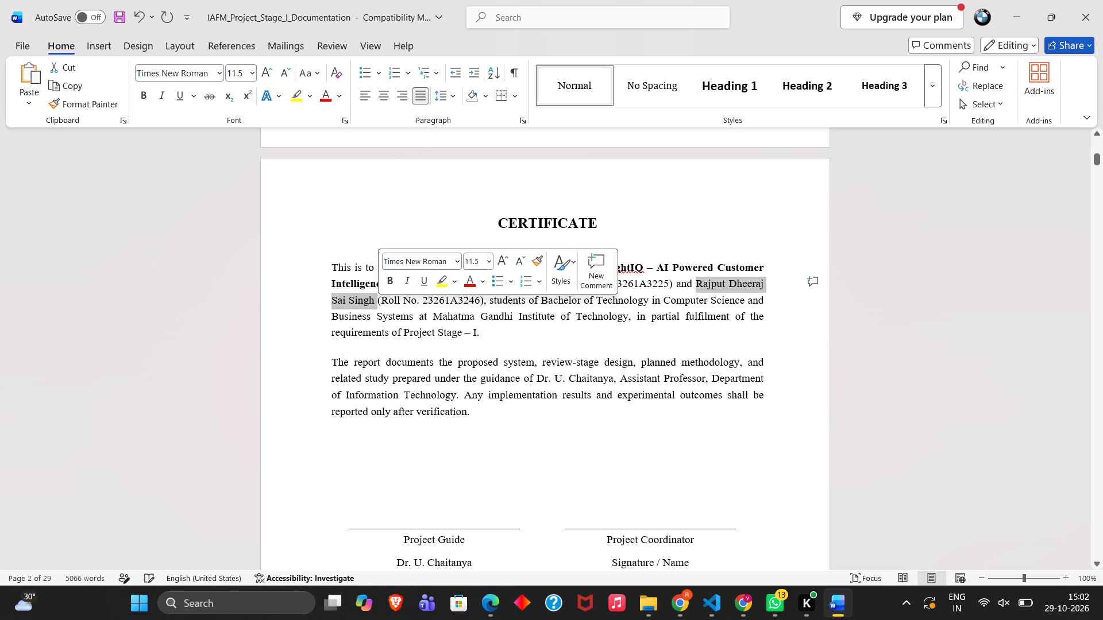
key("BackSpace")
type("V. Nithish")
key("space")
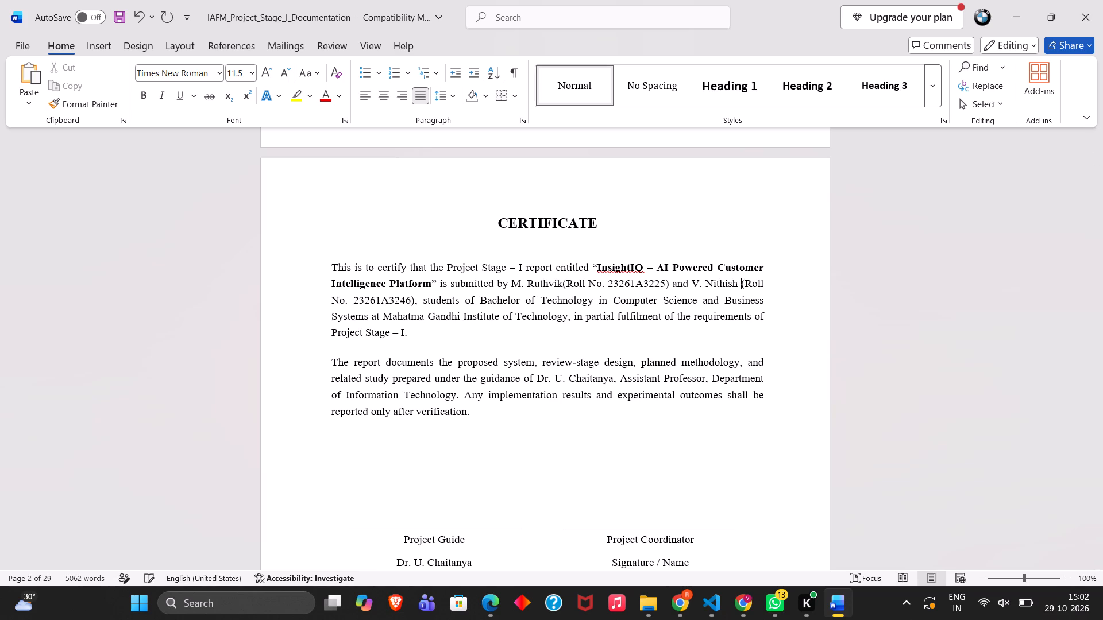
Complete the second student's name in the certificate's first paragraph by adding its last part.
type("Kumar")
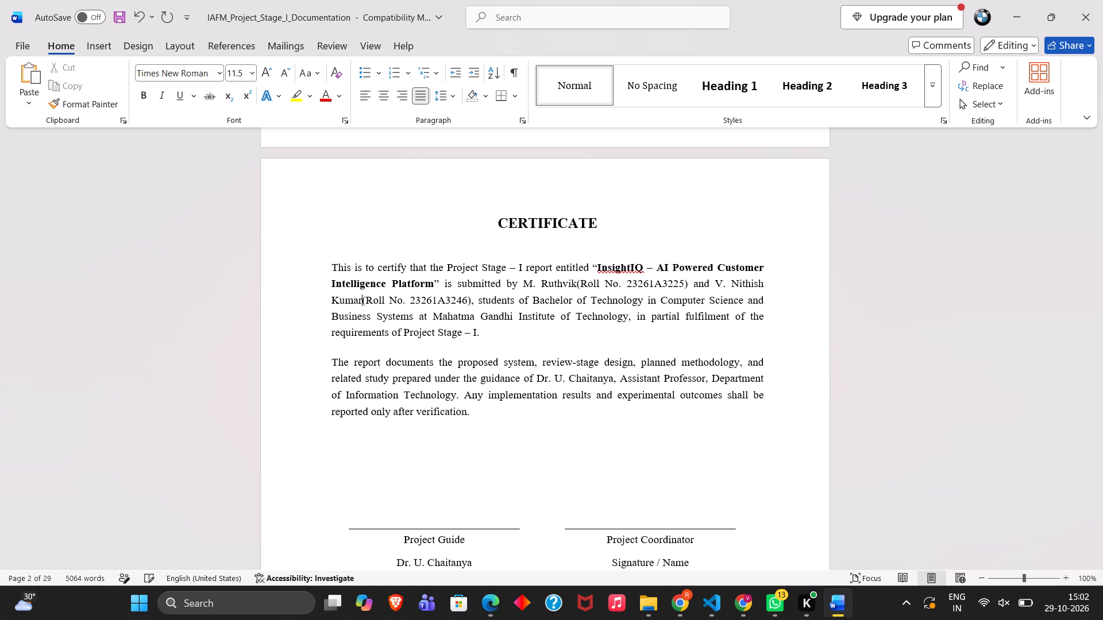
Replace the second student's roll number in the certificate with the one copied from the cover page, using merged formatting.
left_click(412, 296)
scroll(417, 251, "up", 4)
scroll(417, 251, "down", 1)
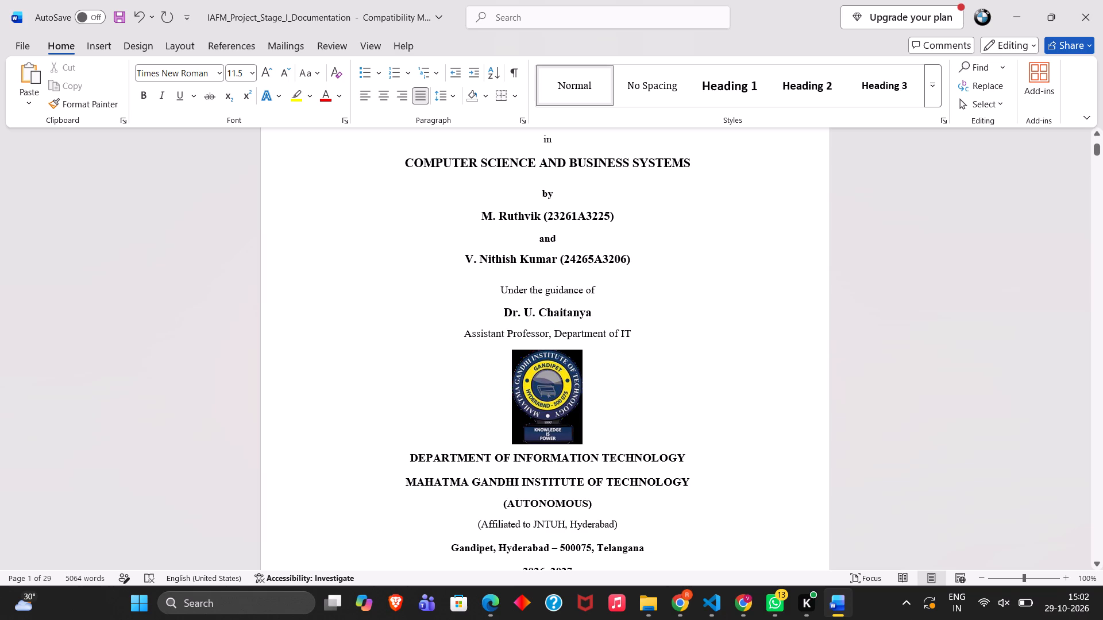
left_click_drag(564, 259, 620, 262)
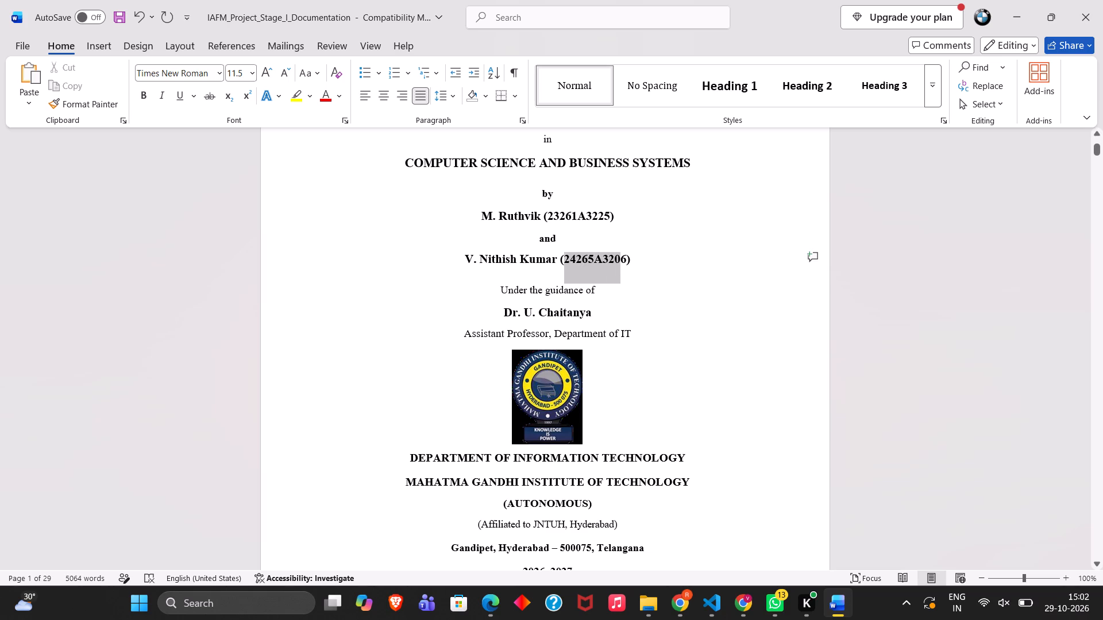
left_click_drag(620, 262, 624, 258)
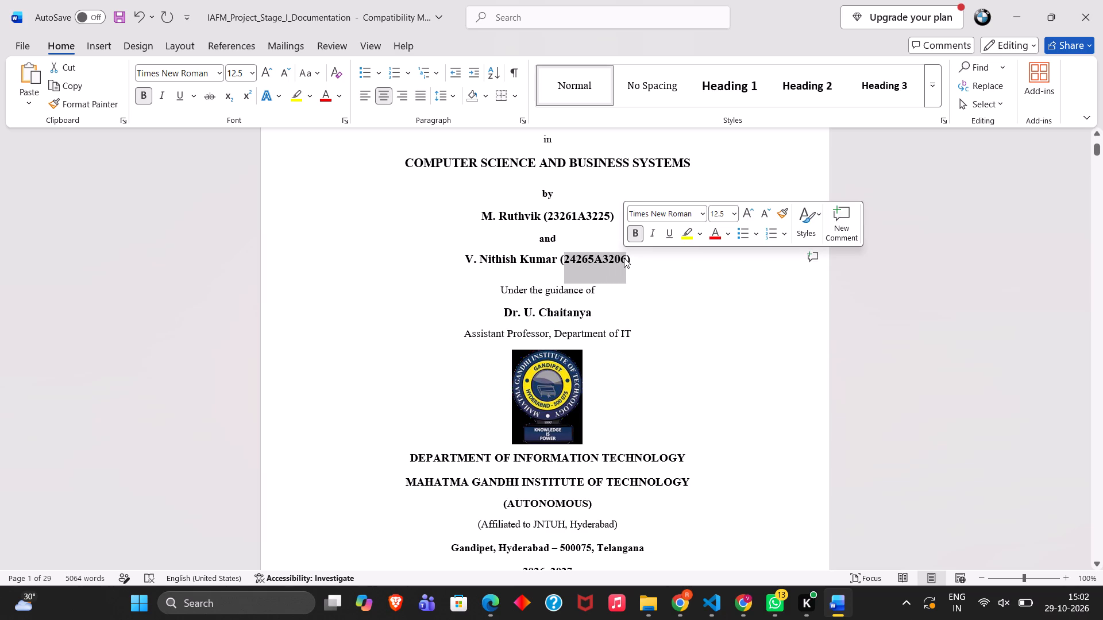
key("ctrl+c")
scroll(624, 258, "down", 3)
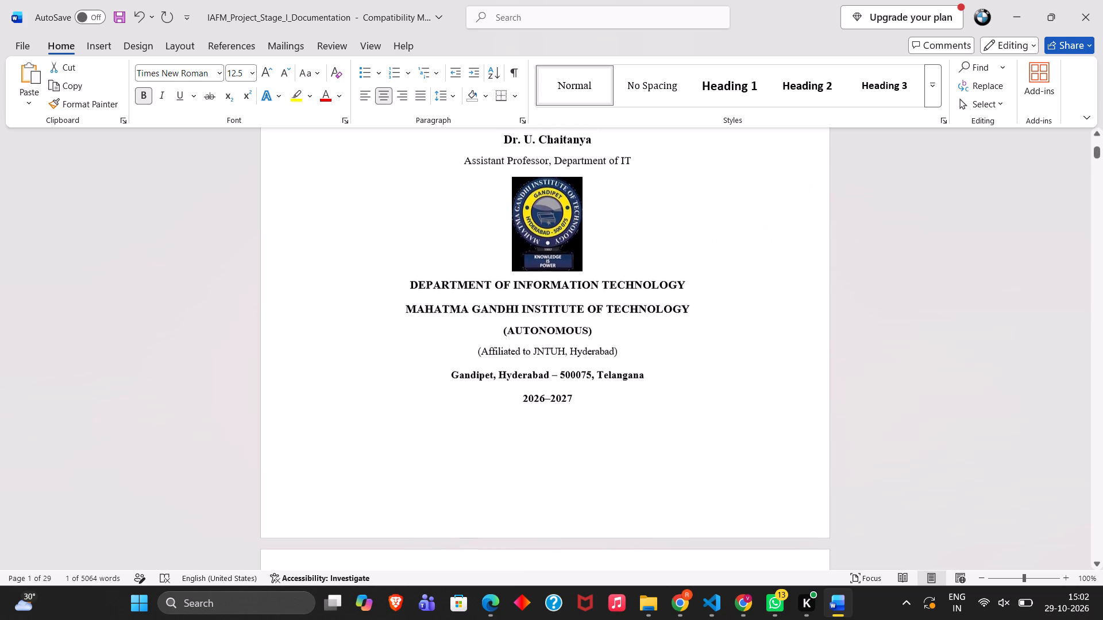
scroll(616, 453, "down", 1)
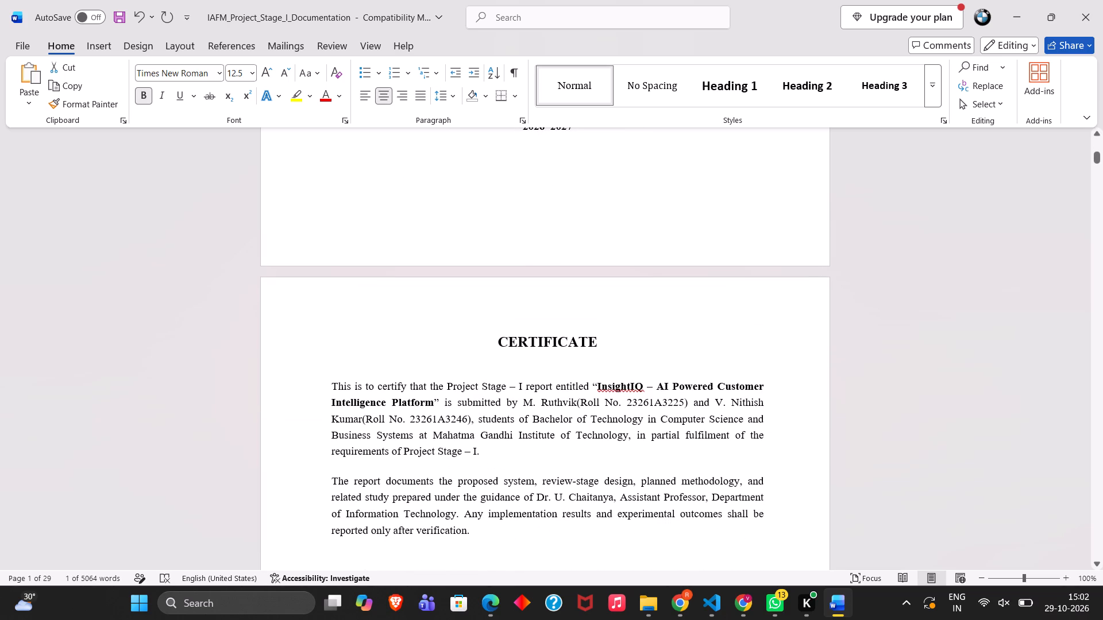
left_click_drag(467, 421, 411, 419)
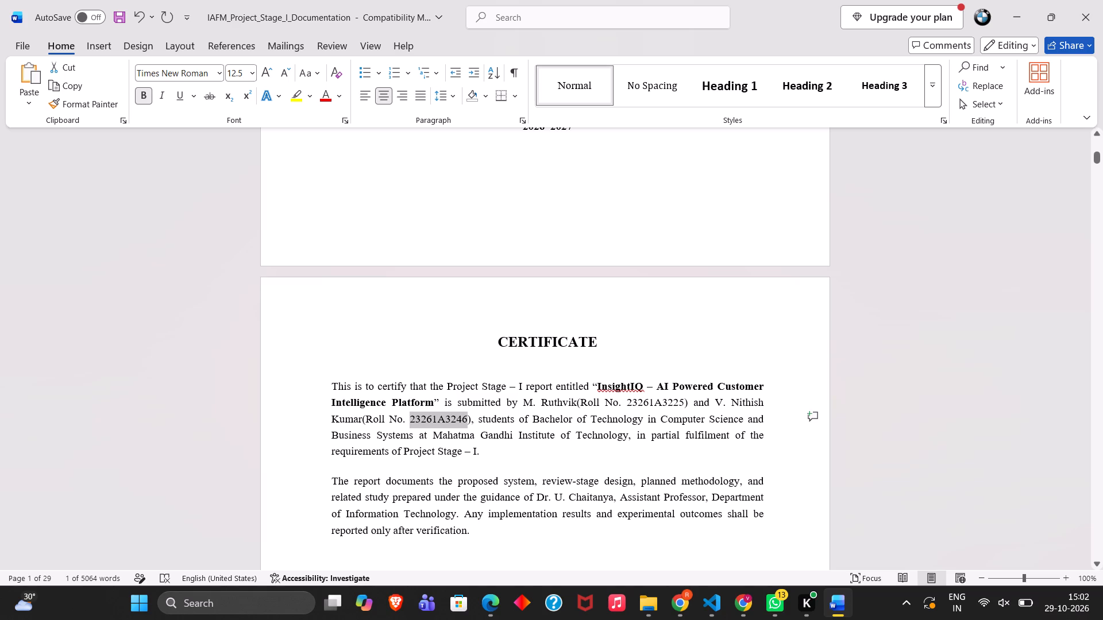
left_click_drag(411, 419, 411, 418)
key("ctrl+v")
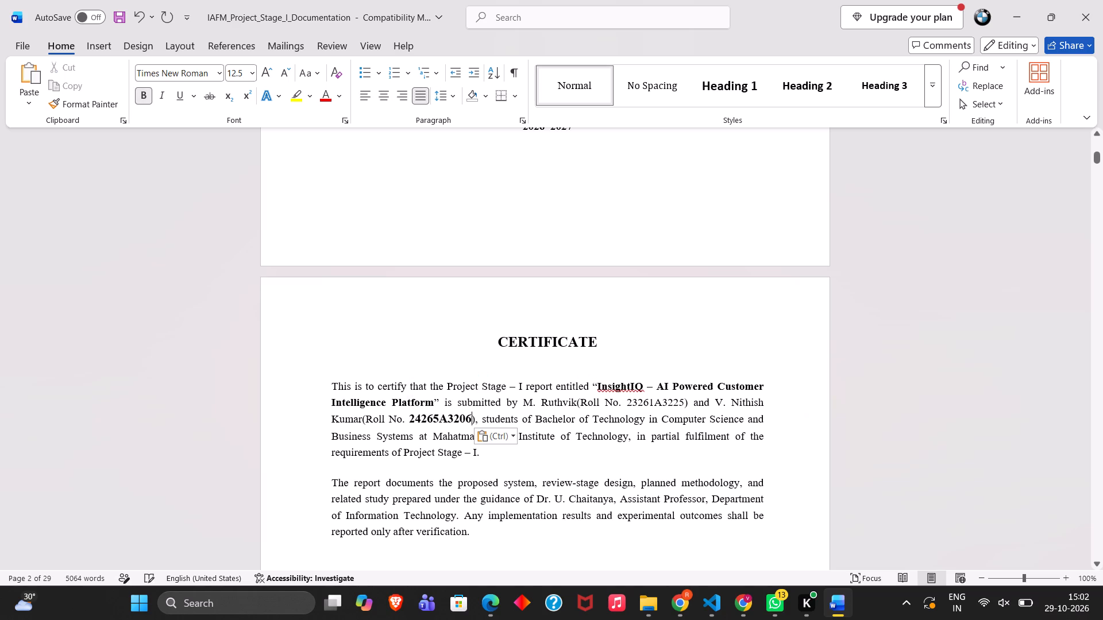
left_click(492, 437)
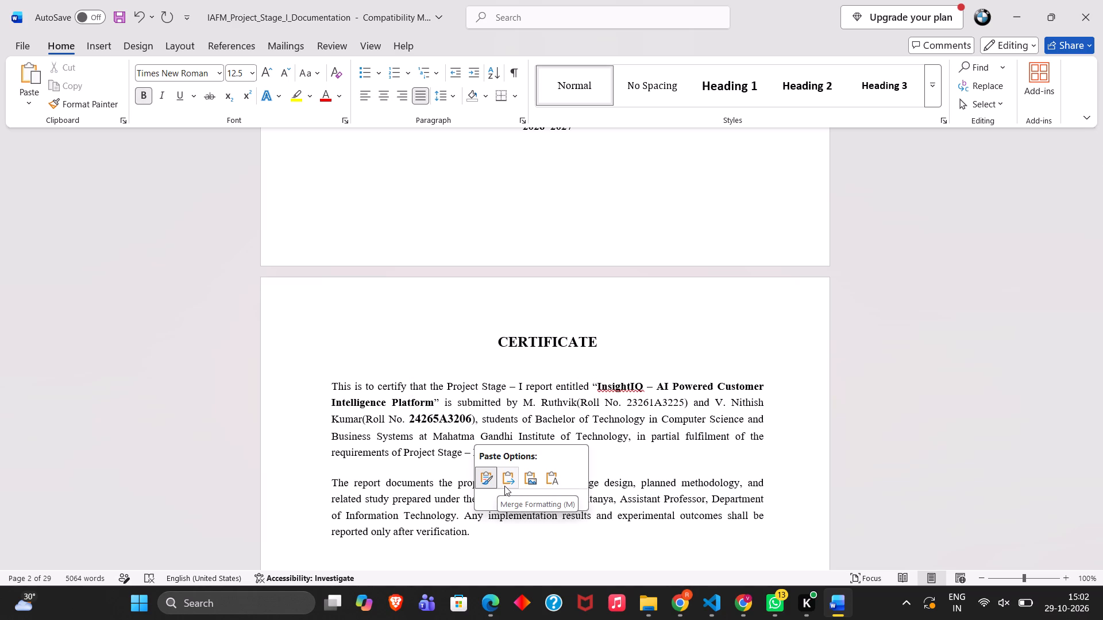
left_click(510, 481)
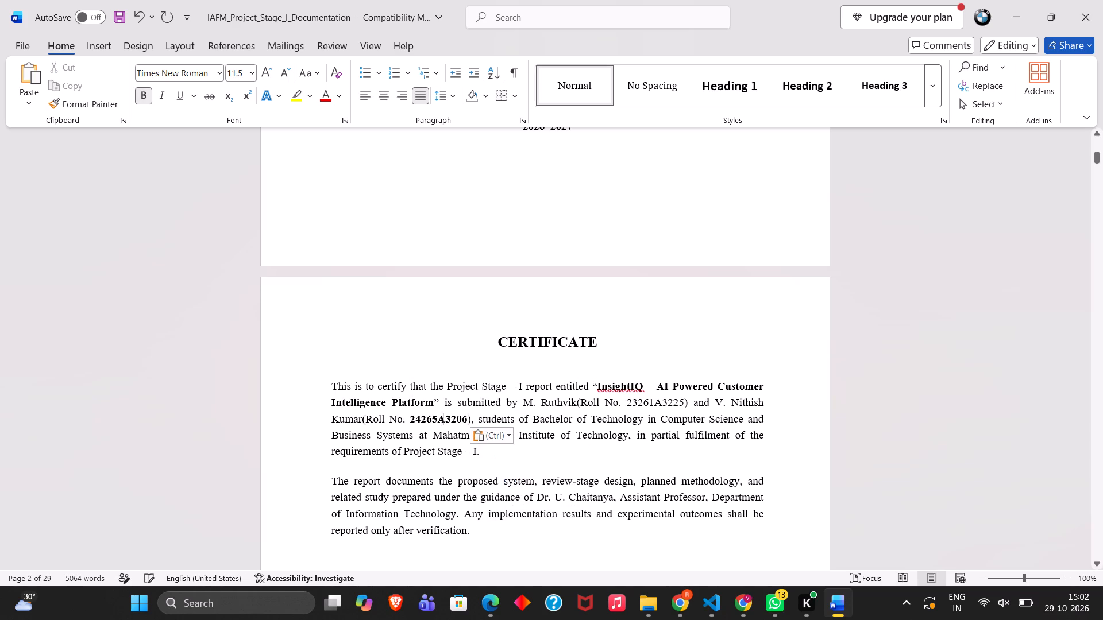
Remove the bold formatting from the second student's roll number in the certificate paragraph.
left_click_drag(410, 418, 473, 418)
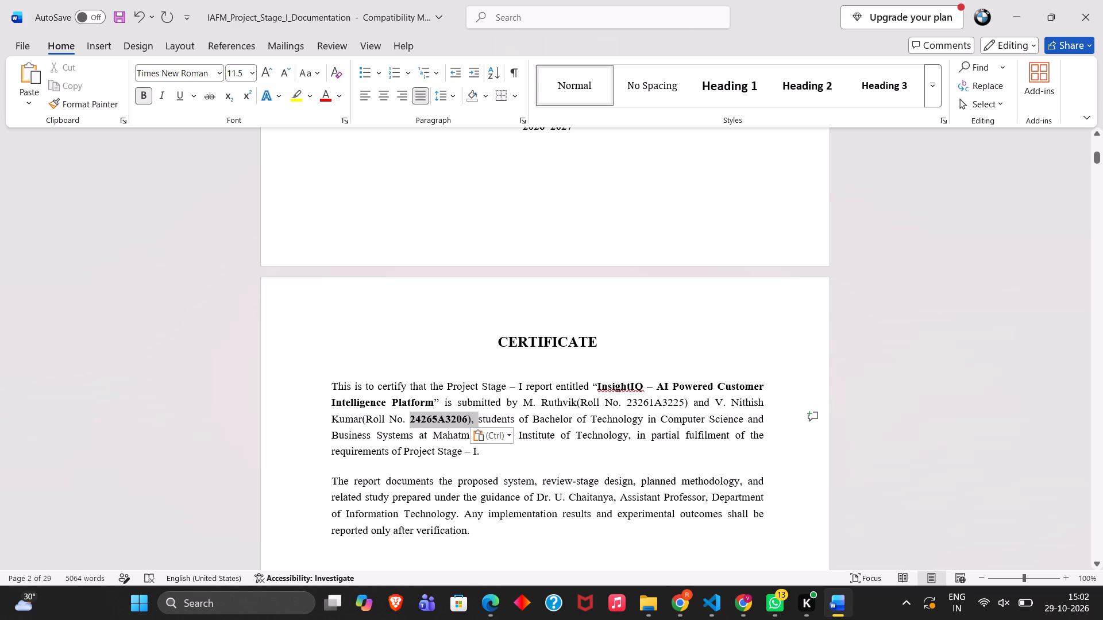
left_click_drag(473, 418, 467, 418)
left_click(475, 400)
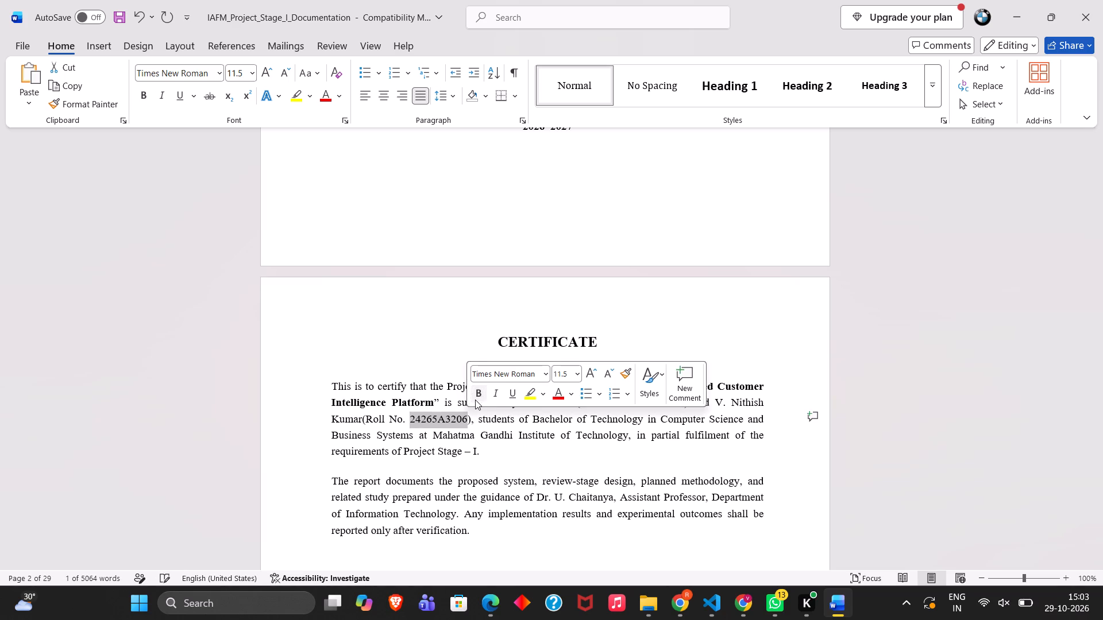
left_click(534, 446)
Examine the rest of the certificate page down to the signature block, including the project guide's name.
scroll(534, 446, "down", 2)
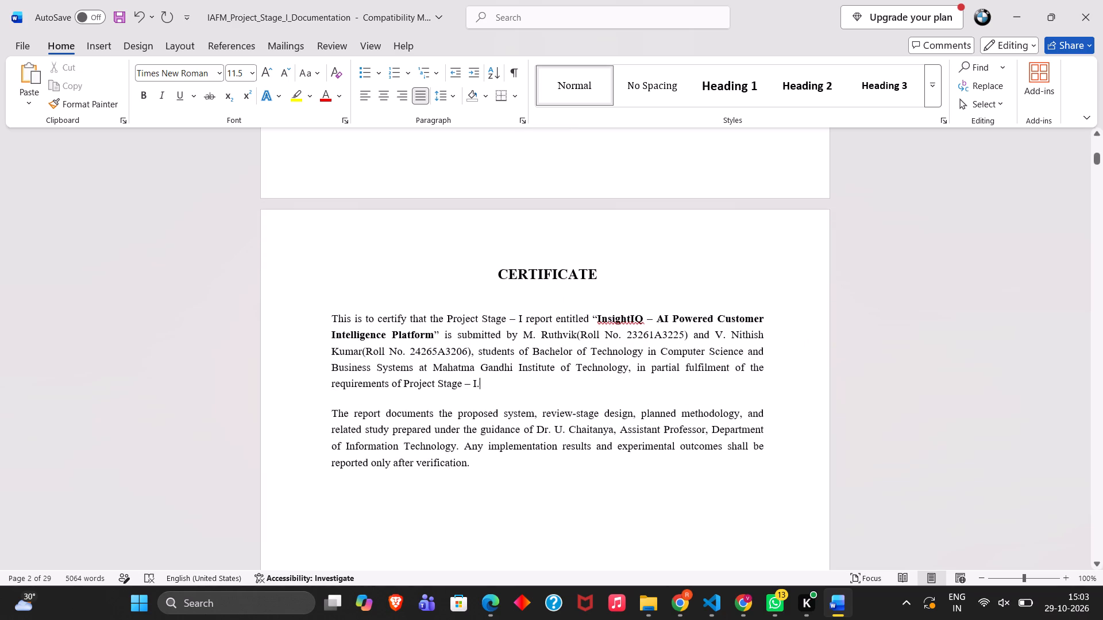
scroll(534, 446, "down", 5)
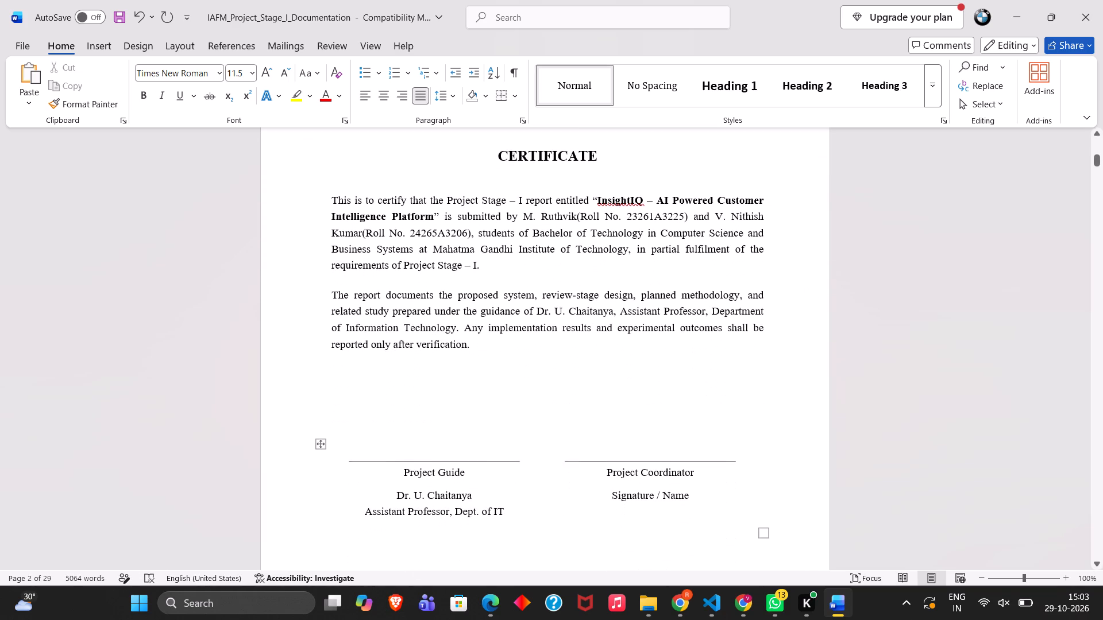
scroll(534, 446, "down", 1)
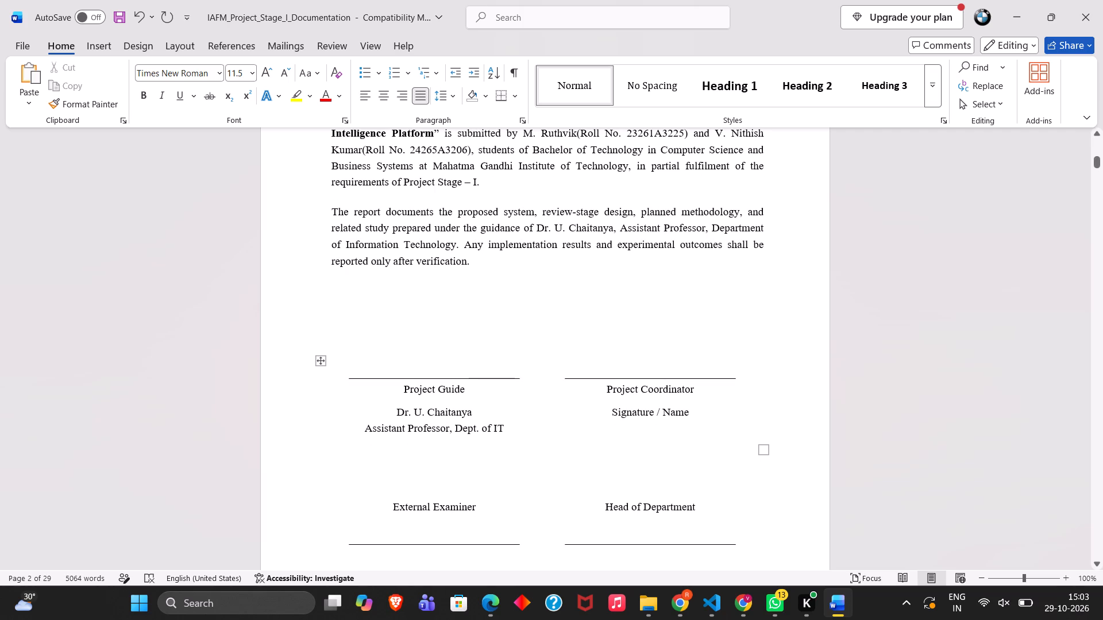
left_click_drag(414, 411, 478, 411)
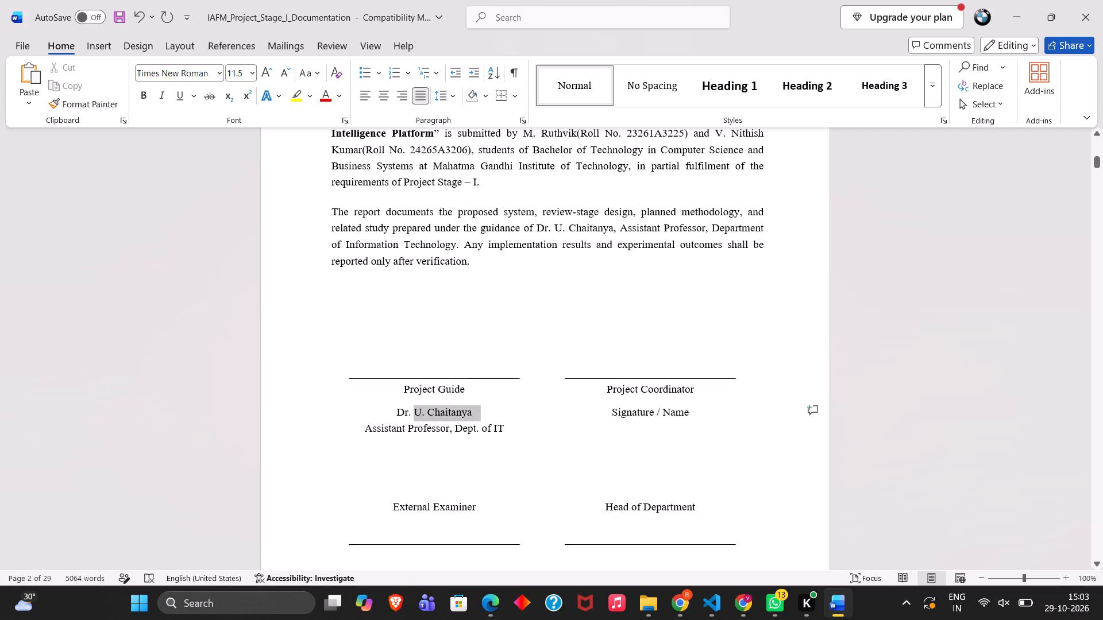
left_click_drag(478, 411, 471, 409)
left_click(372, 408)
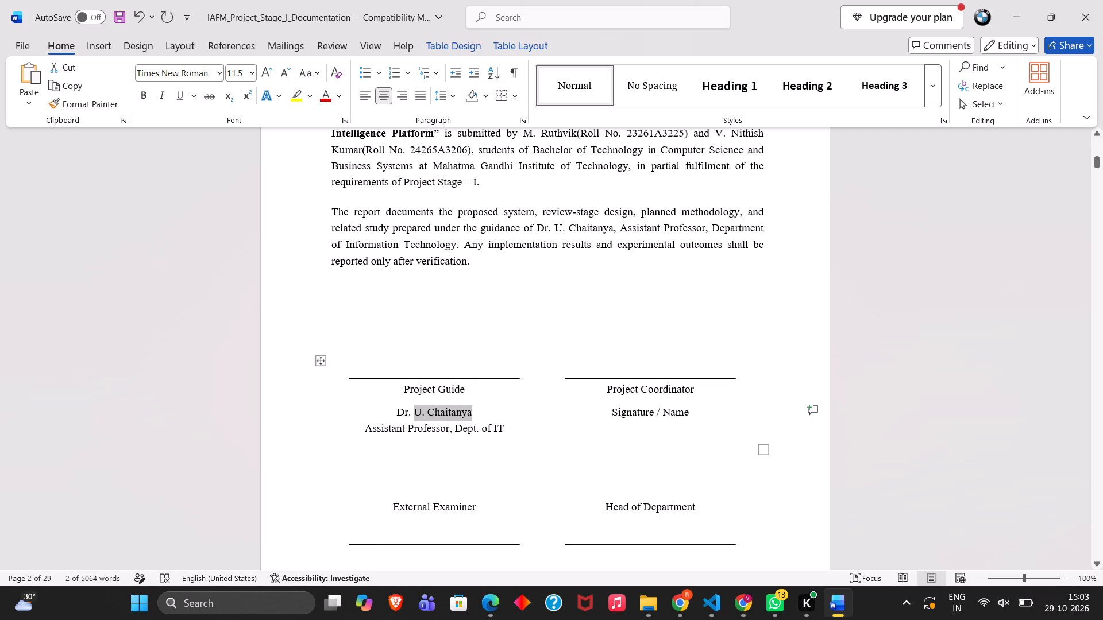
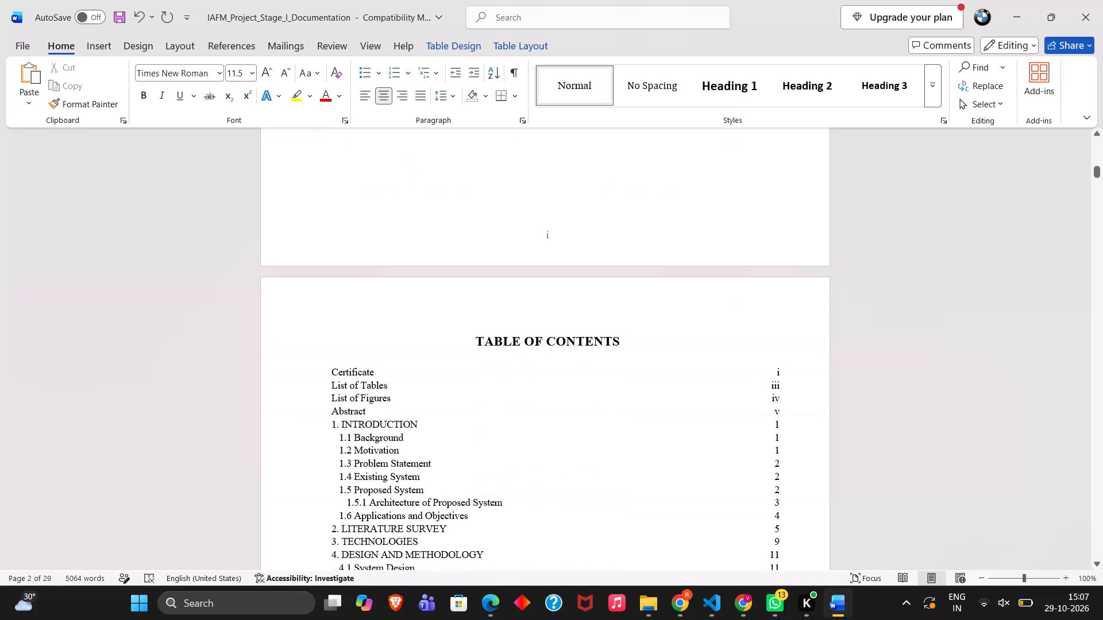
Look through the front matter from the table of contents to the list of figures, and return to the cover page.
scroll(660, 388, "down", 8)
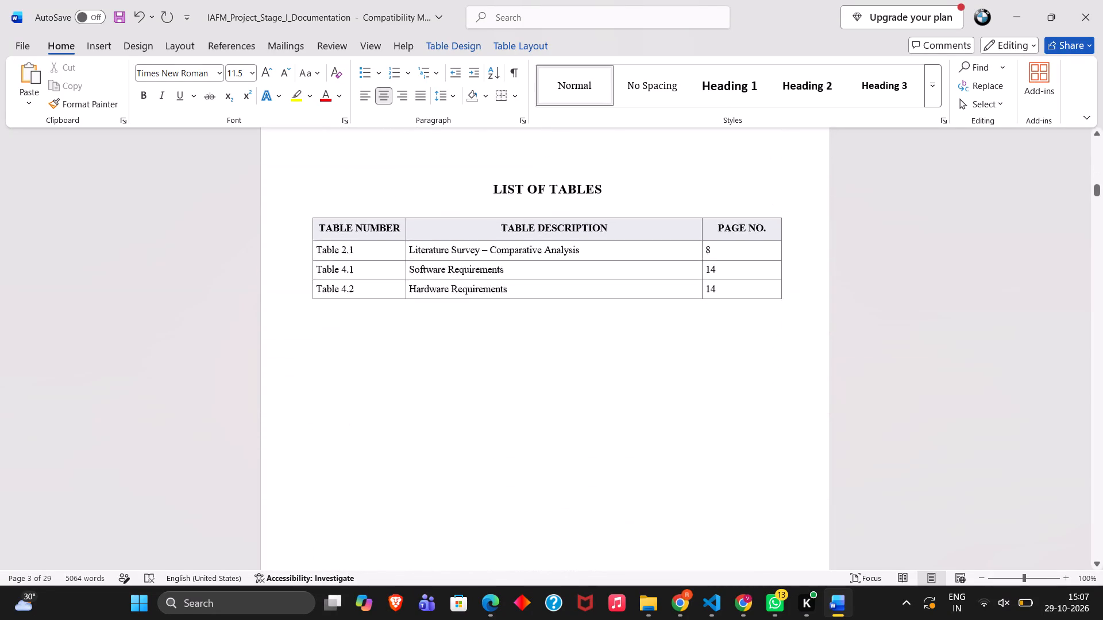
scroll(660, 388, "down", 1)
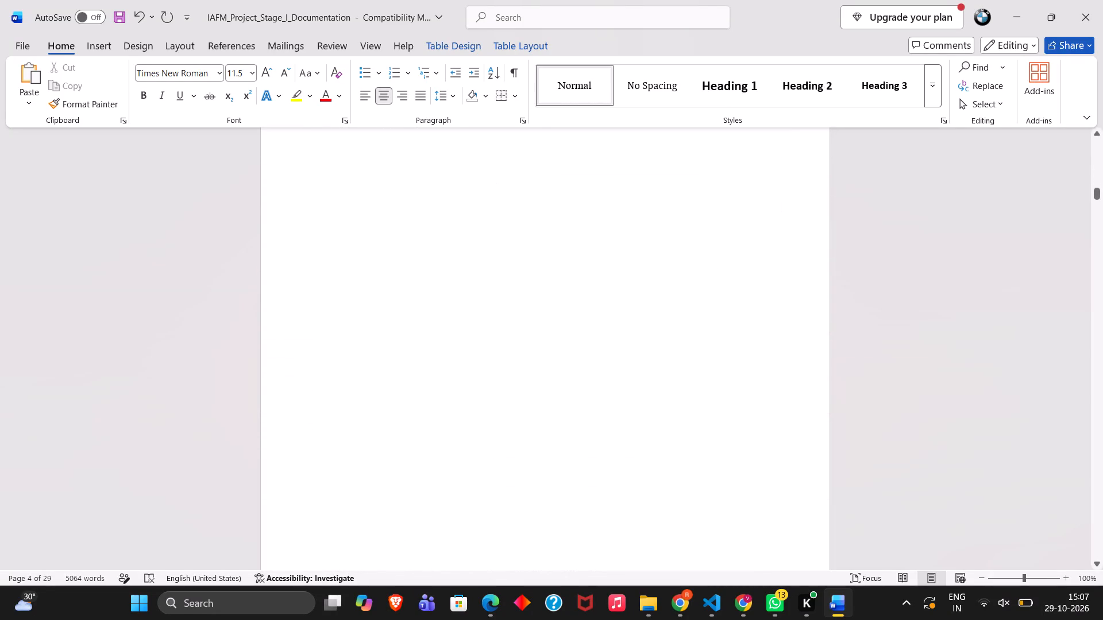
scroll(660, 388, "down", 2)
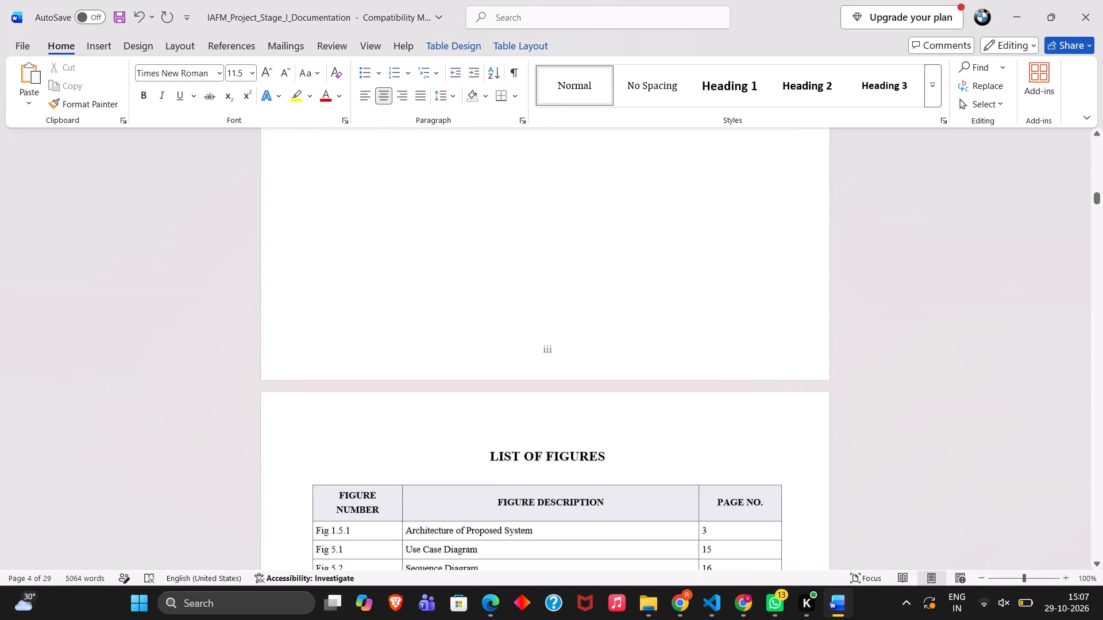
scroll(660, 388, "down", 2)
scroll(660, 388, "up", 5)
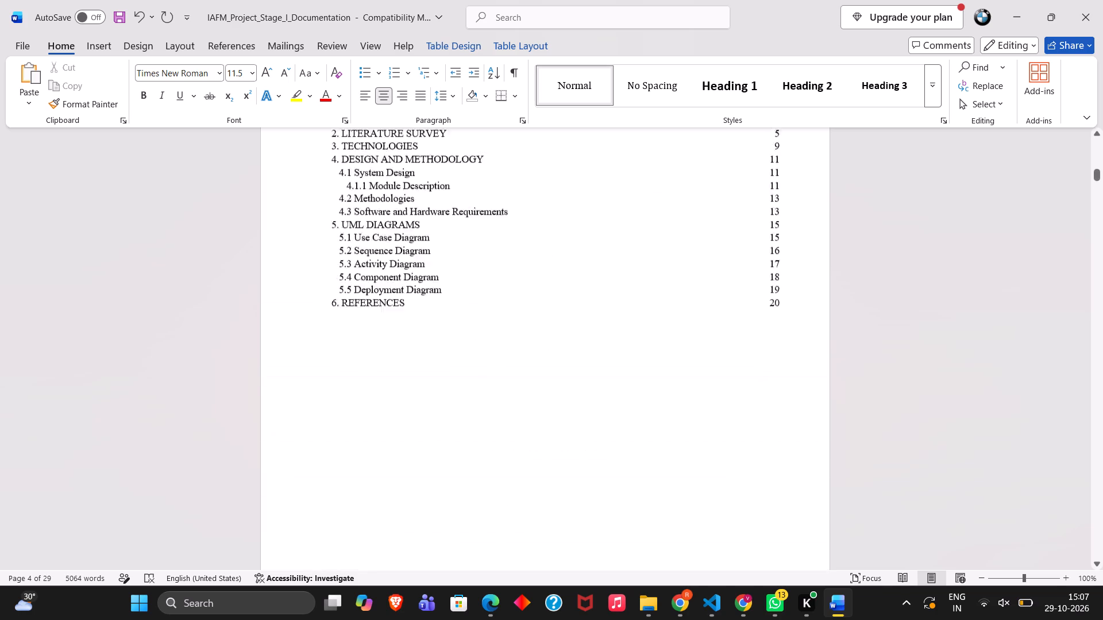
scroll(660, 388, "up", 2)
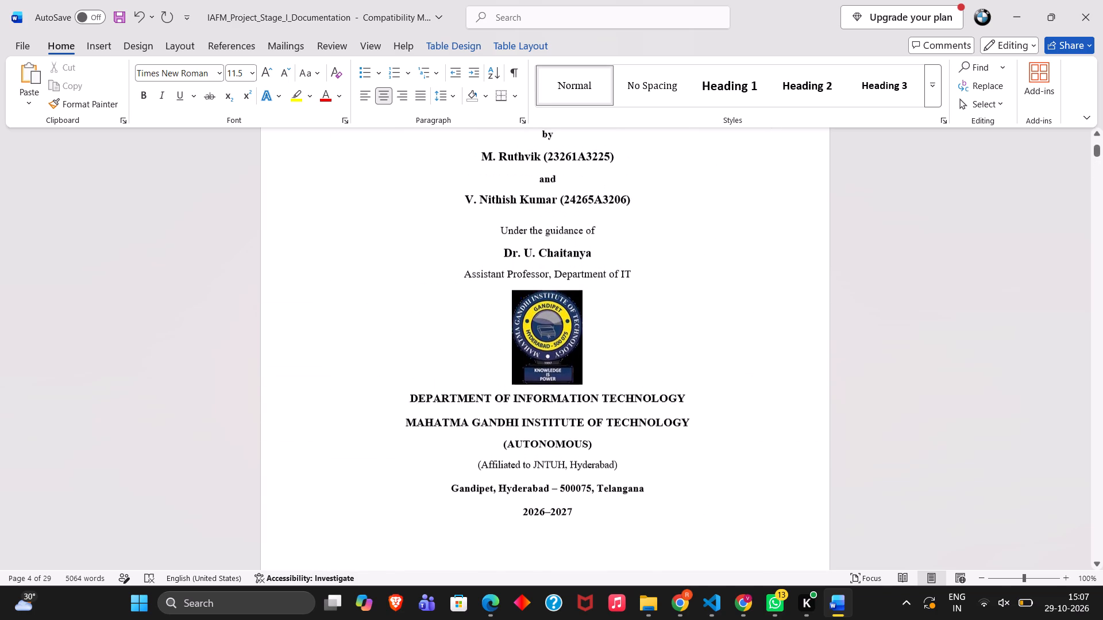
Examine the pages from the certificate through the table of contents and lists to the Abstract, reading the Abstract's text.
scroll(660, 388, "down", 4)
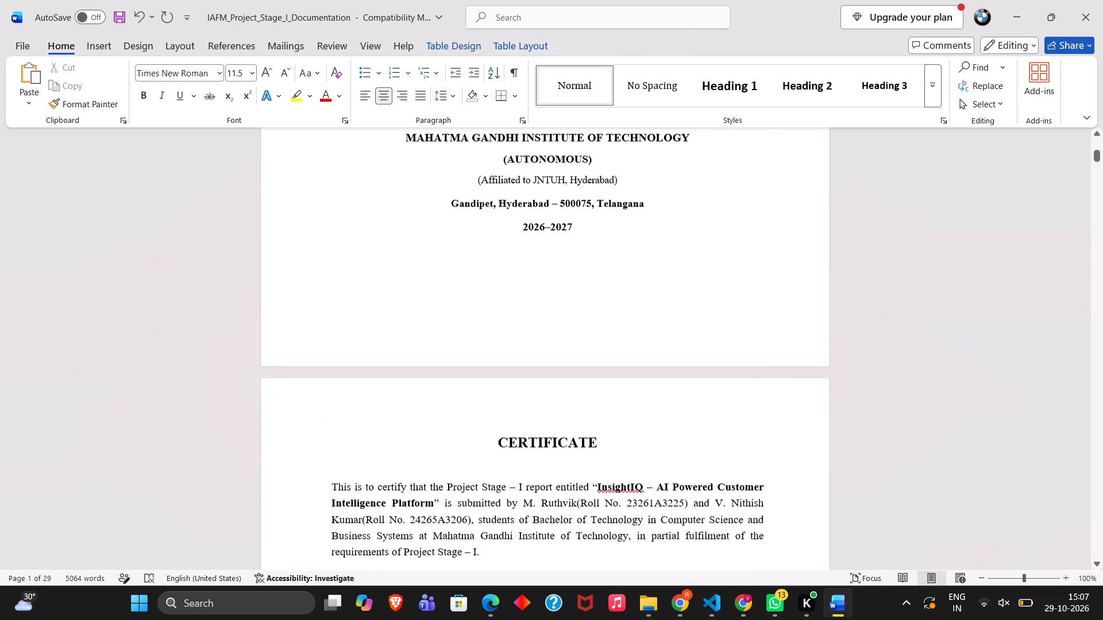
scroll(660, 388, "down", 8)
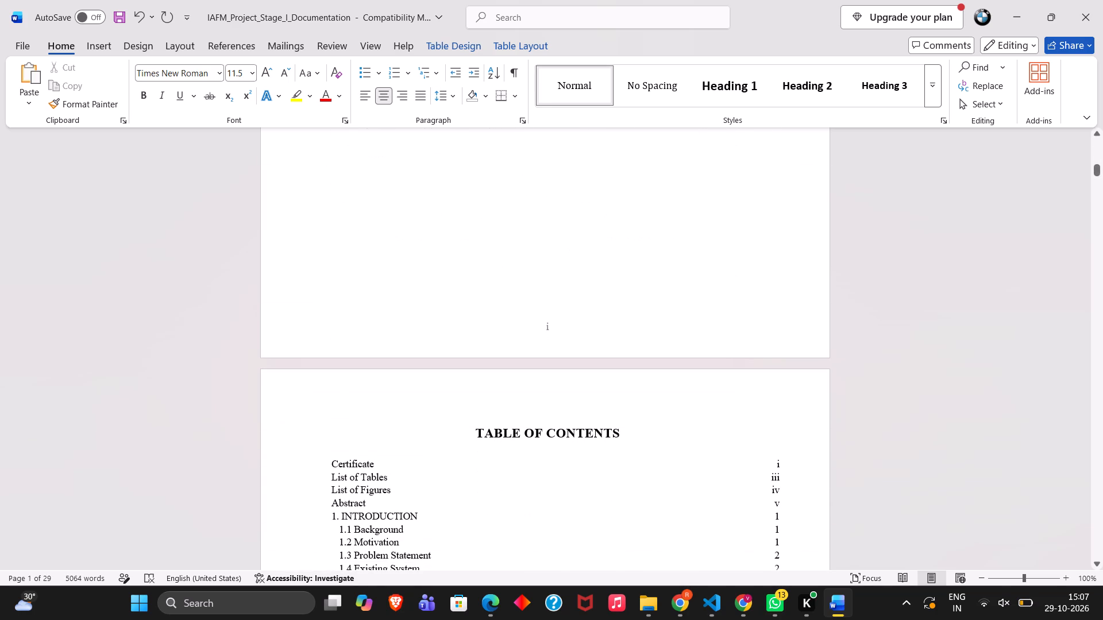
scroll(660, 388, "down", 3)
scroll(658, 483, "down", 2)
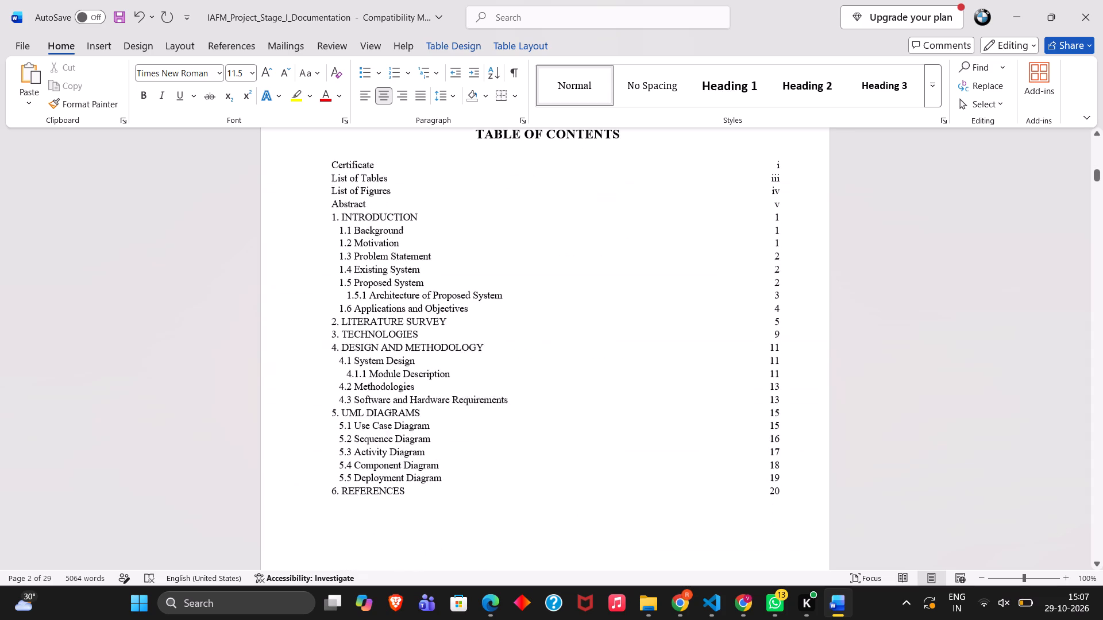
scroll(658, 483, "down", 6)
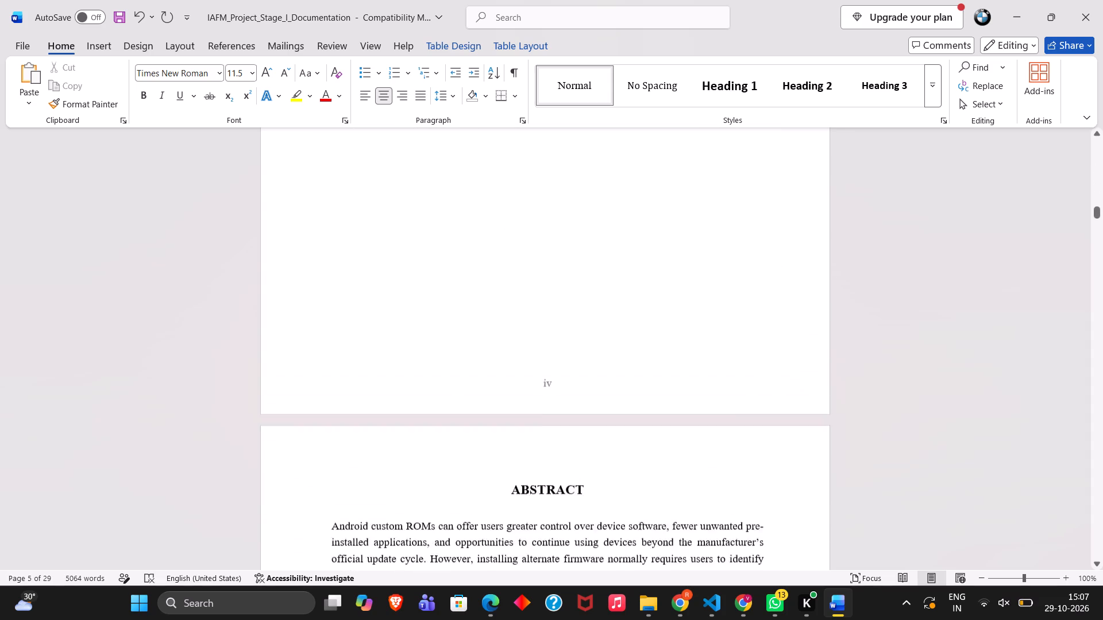
scroll(658, 483, "down", 2)
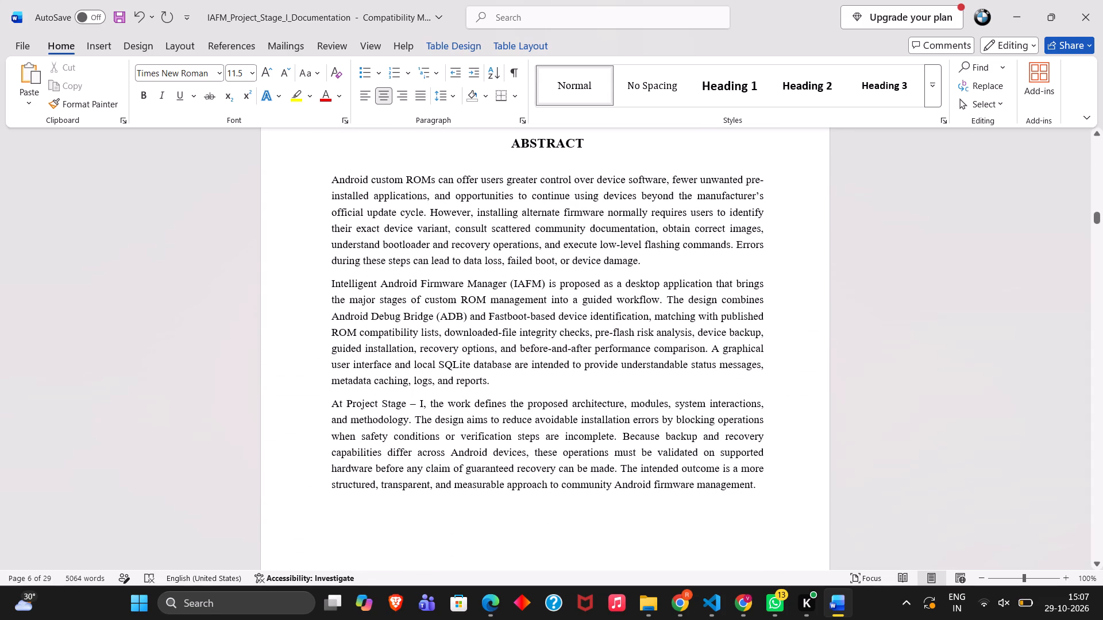
Examine chapter 1 from the Introduction through the Existing System section to the architecture diagram of the proposed system.
scroll(658, 483, "down", 6)
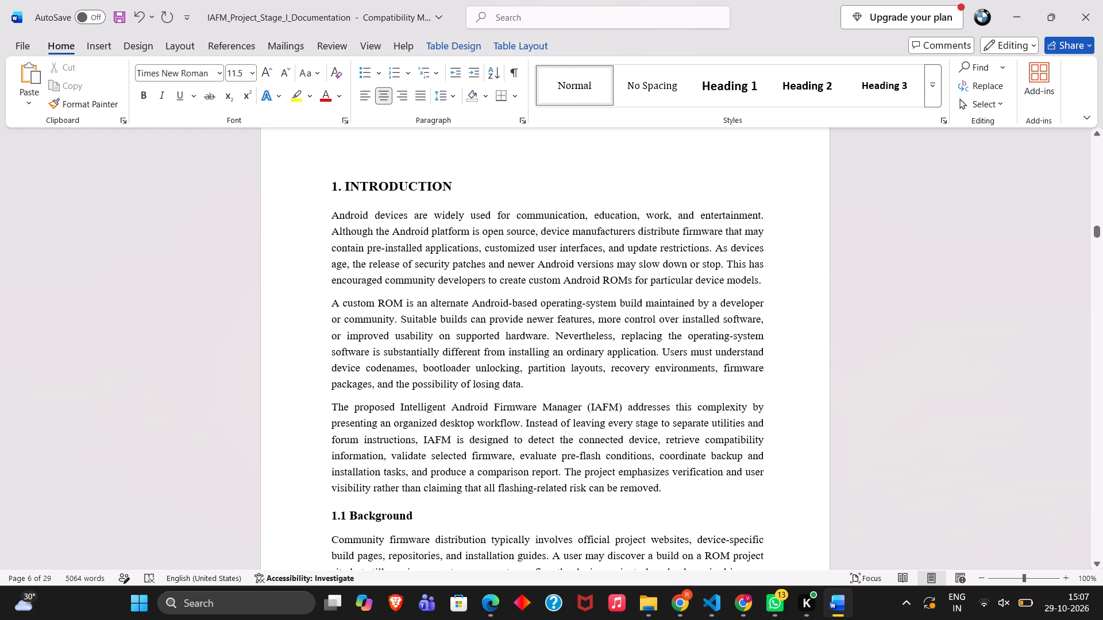
scroll(681, 373, "down", 8)
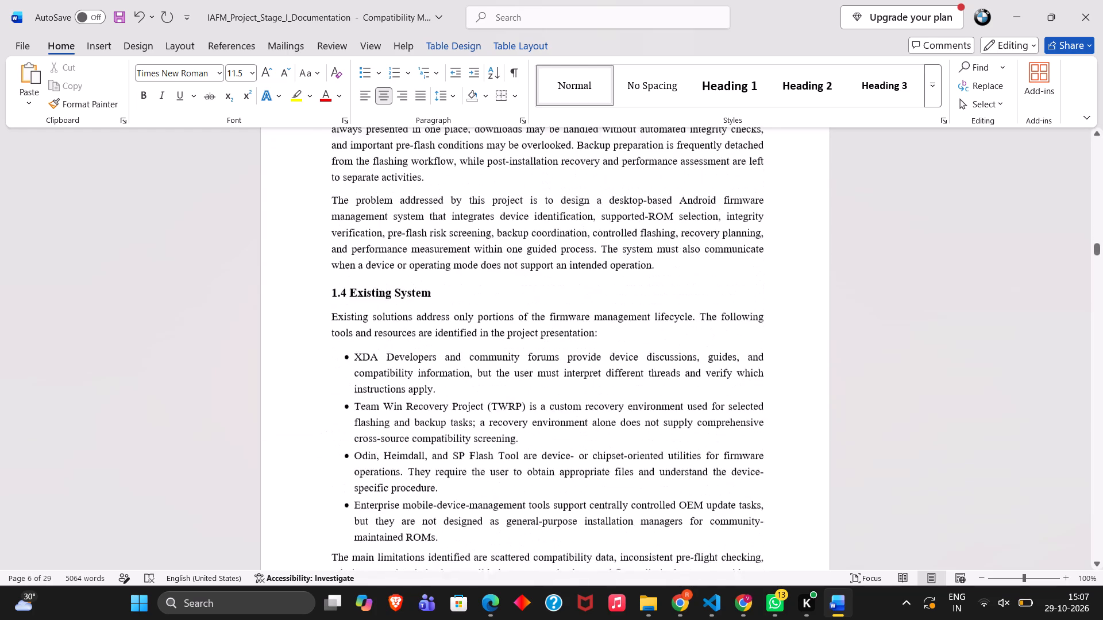
scroll(681, 373, "down", 3)
scroll(681, 373, "up", 1)
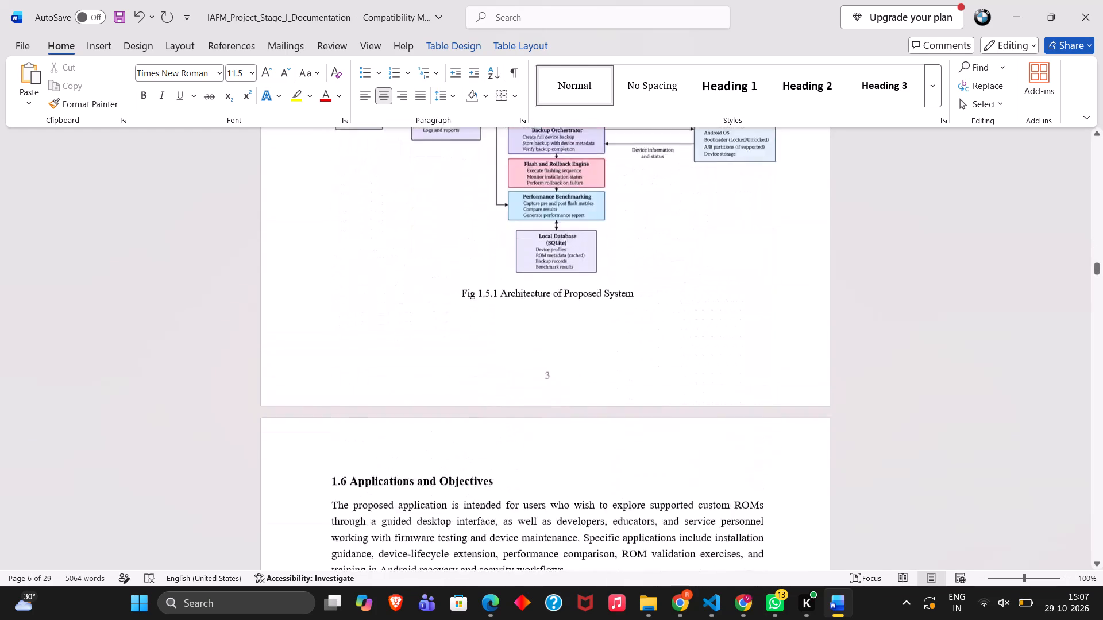
scroll(681, 373, "up", 1)
scroll(681, 373, "down", 1)
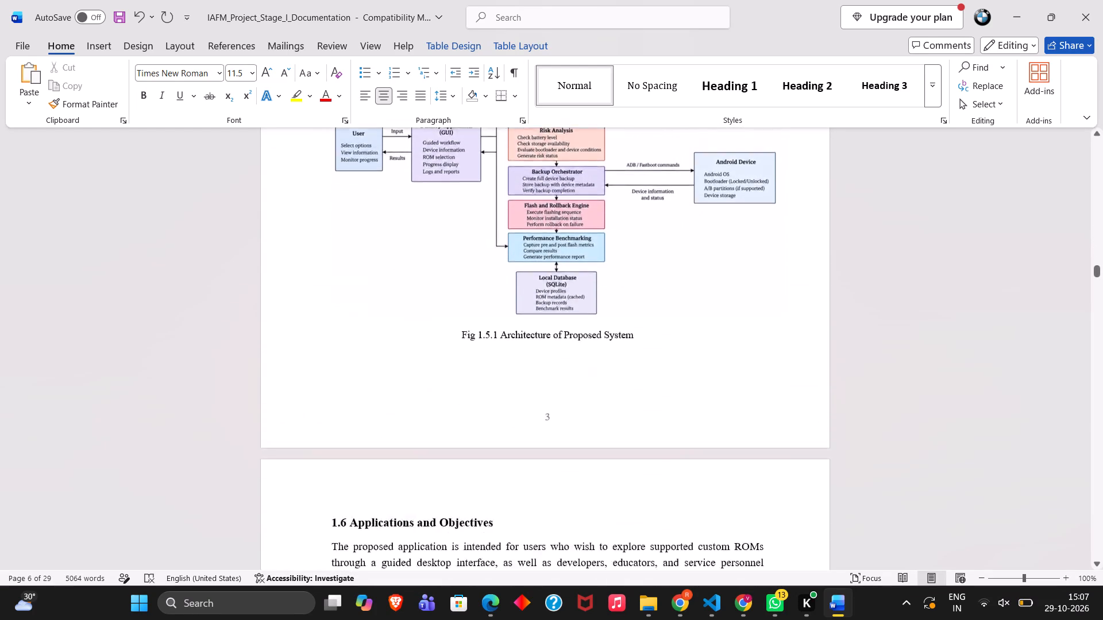
Examine the literature survey, technologies, and design and methodology chapters down to the software and hardware requirements tables.
scroll(681, 373, "down", 9)
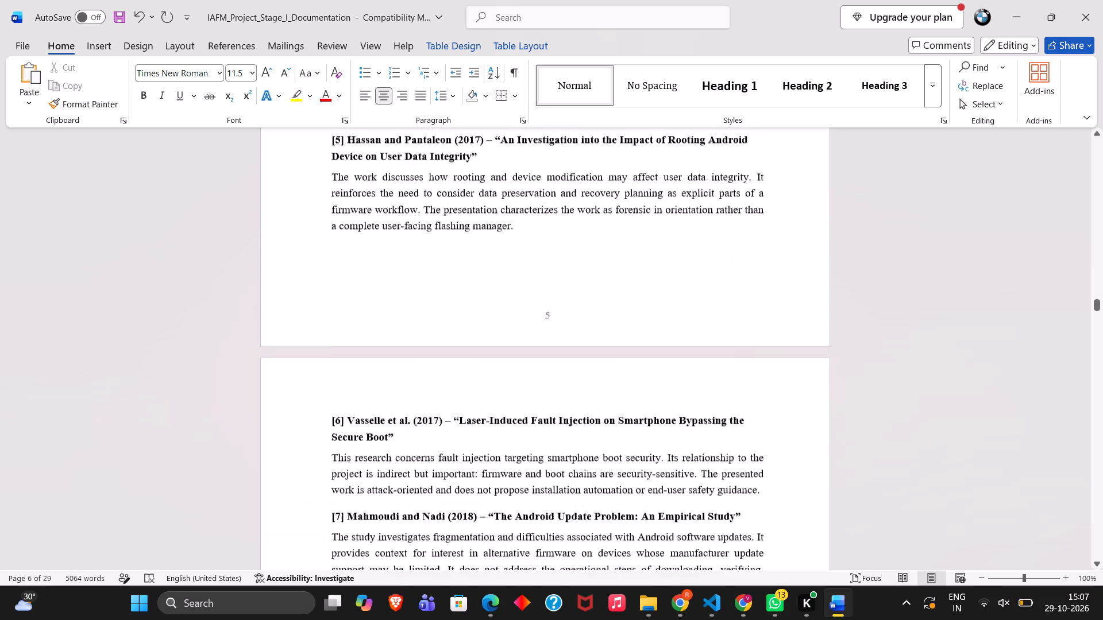
scroll(681, 373, "down", 5)
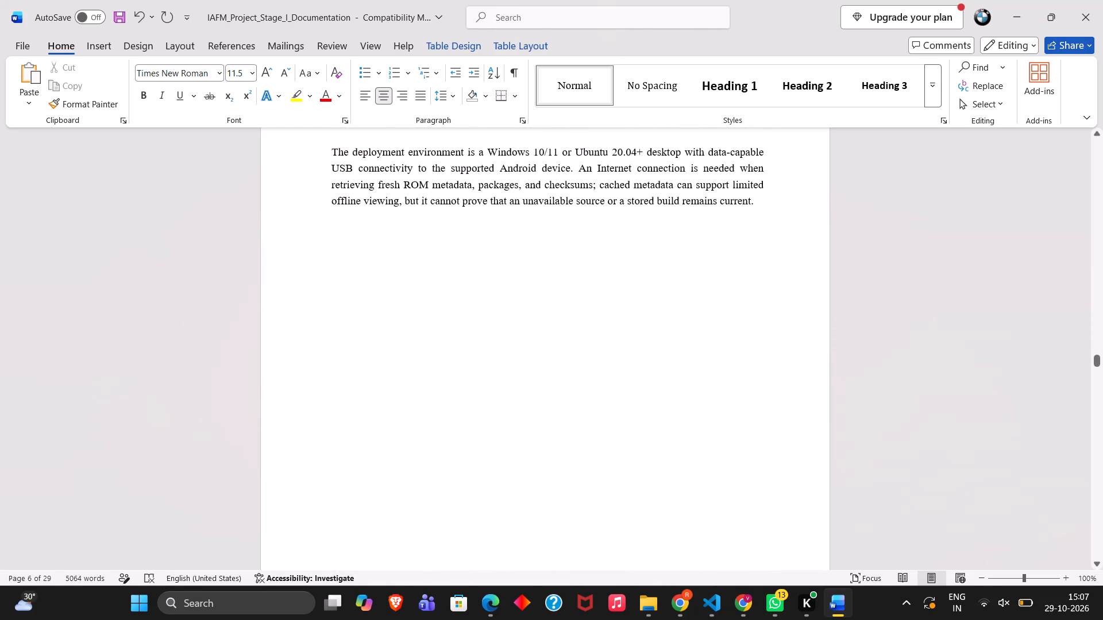
scroll(681, 373, "down", 6)
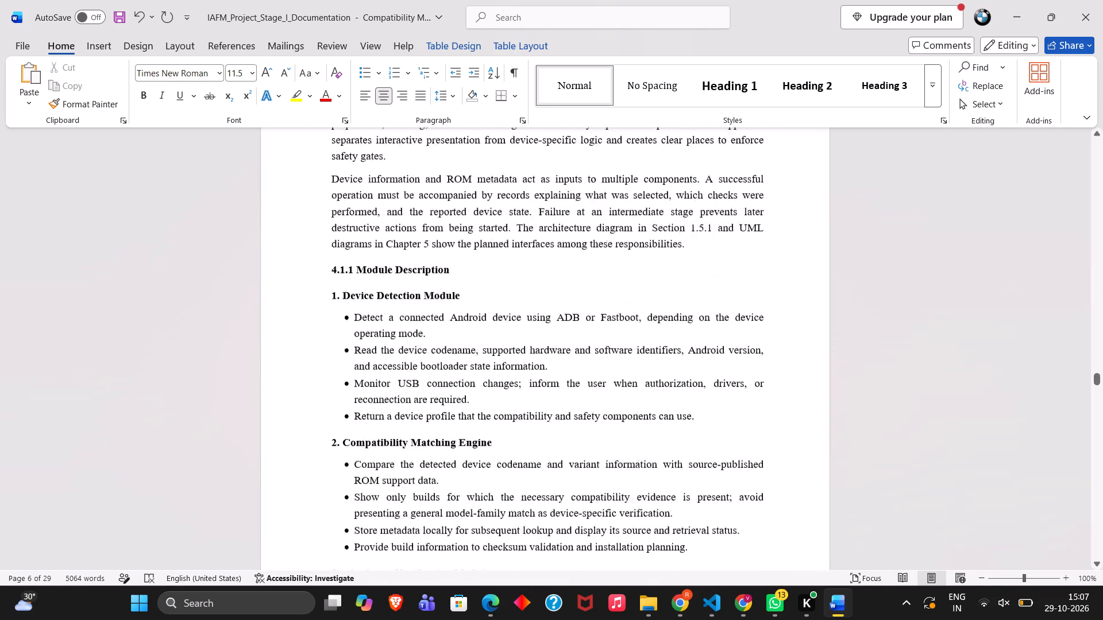
scroll(681, 373, "down", 12)
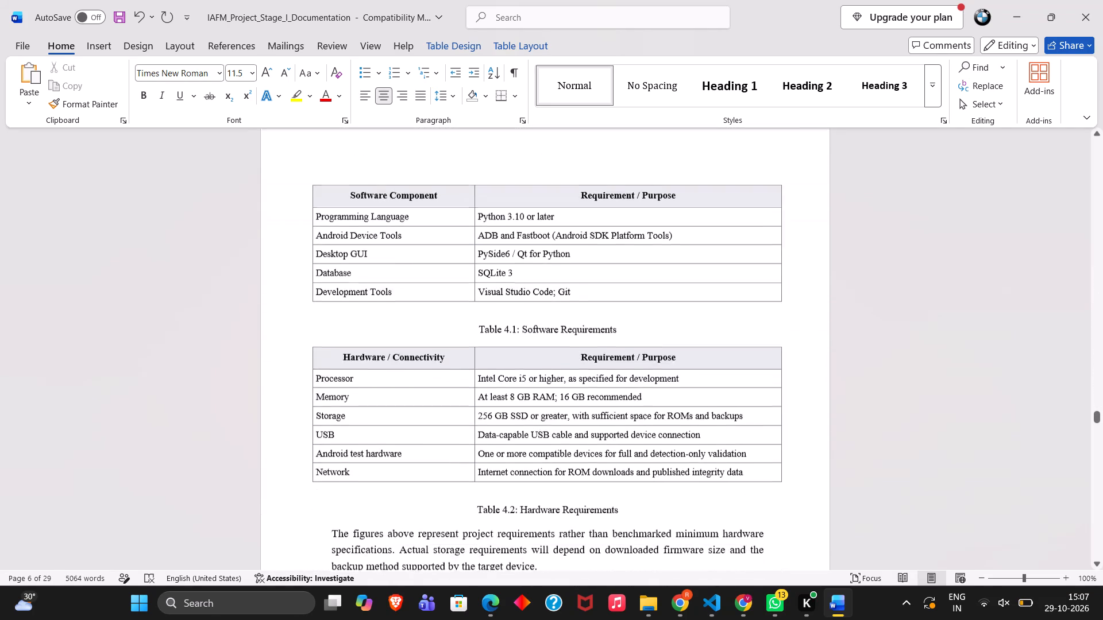
Examine the use case and sequence diagrams in the UML Diagrams chapter, along with their explanatory text.
scroll(681, 373, "down", 8)
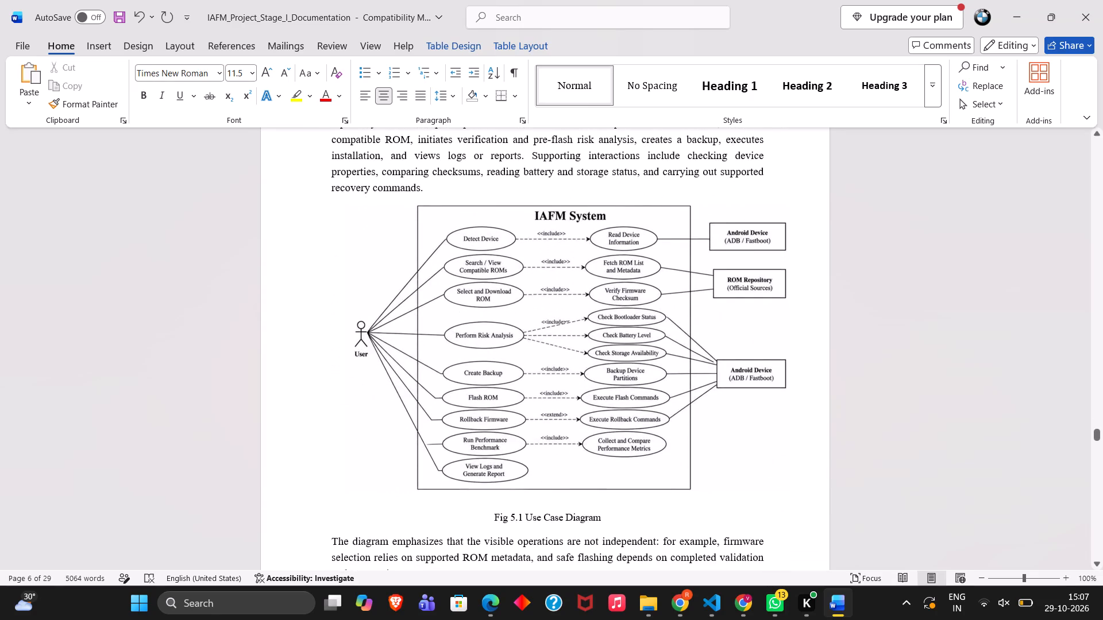
scroll(681, 373, "down", 3)
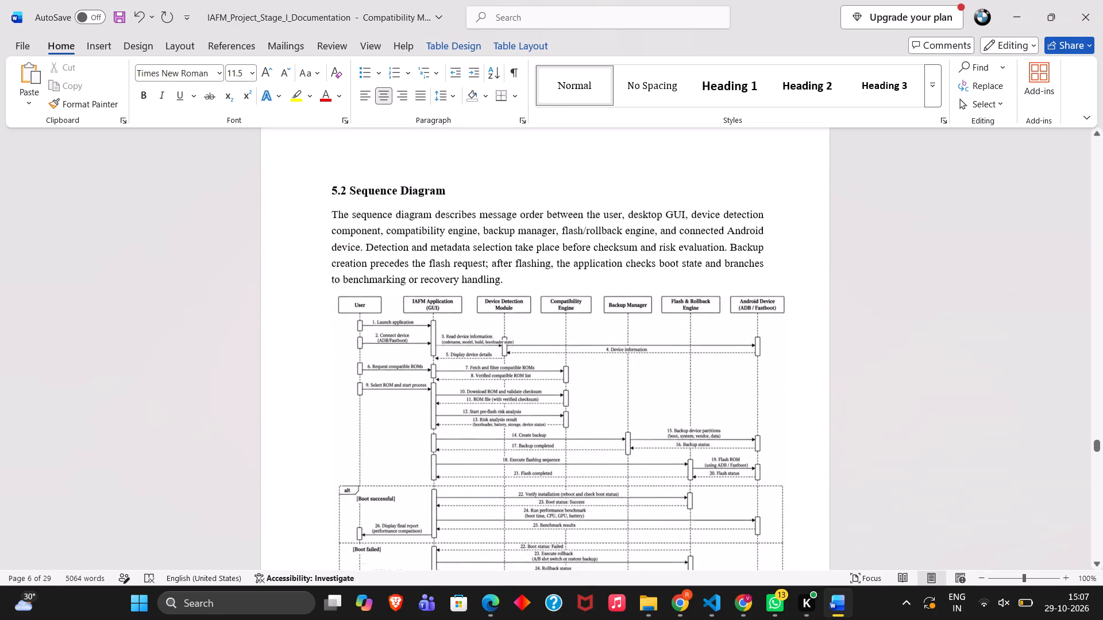
scroll(670, 348, "down", 3)
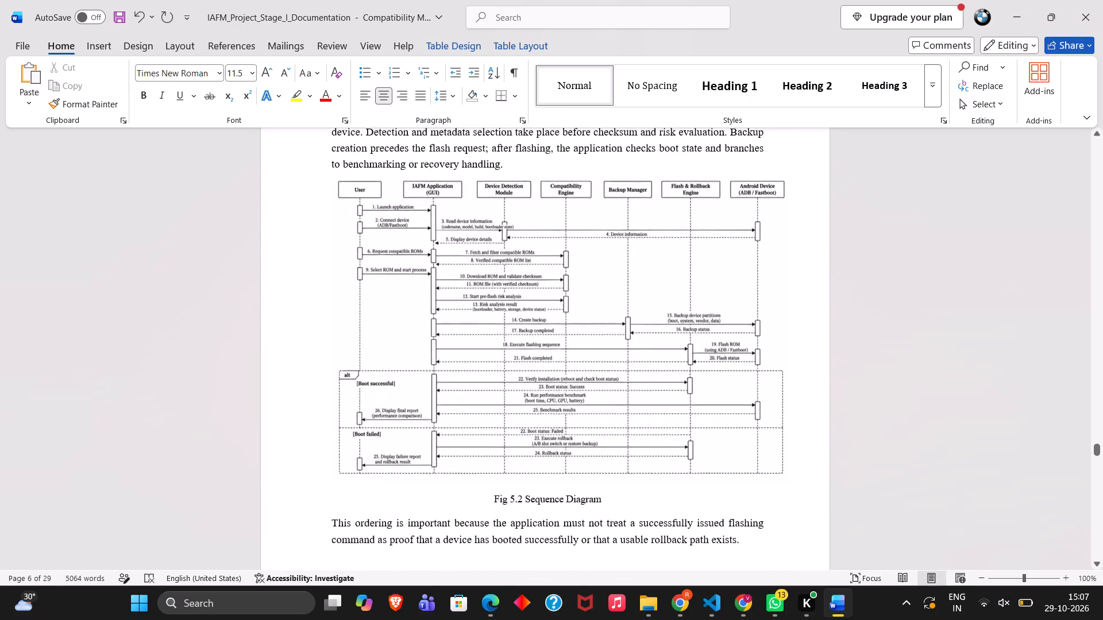
scroll(670, 348, "down", 1)
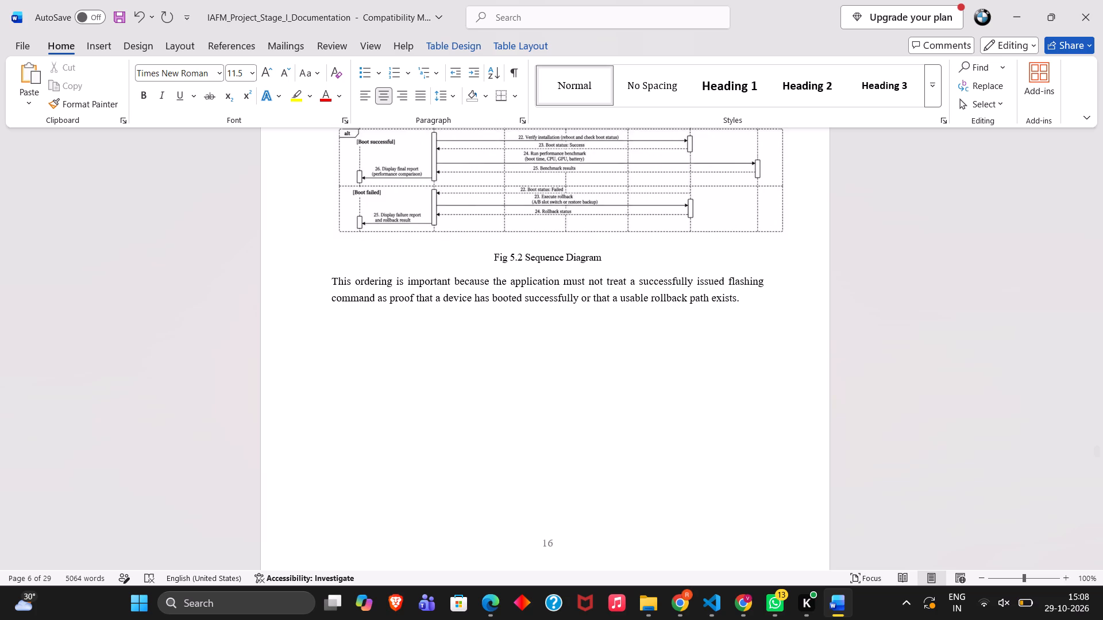
Examine the activity, component and deployment diagram sections and the pages that follow, through to the references list.
scroll(584, 328, "down", 2)
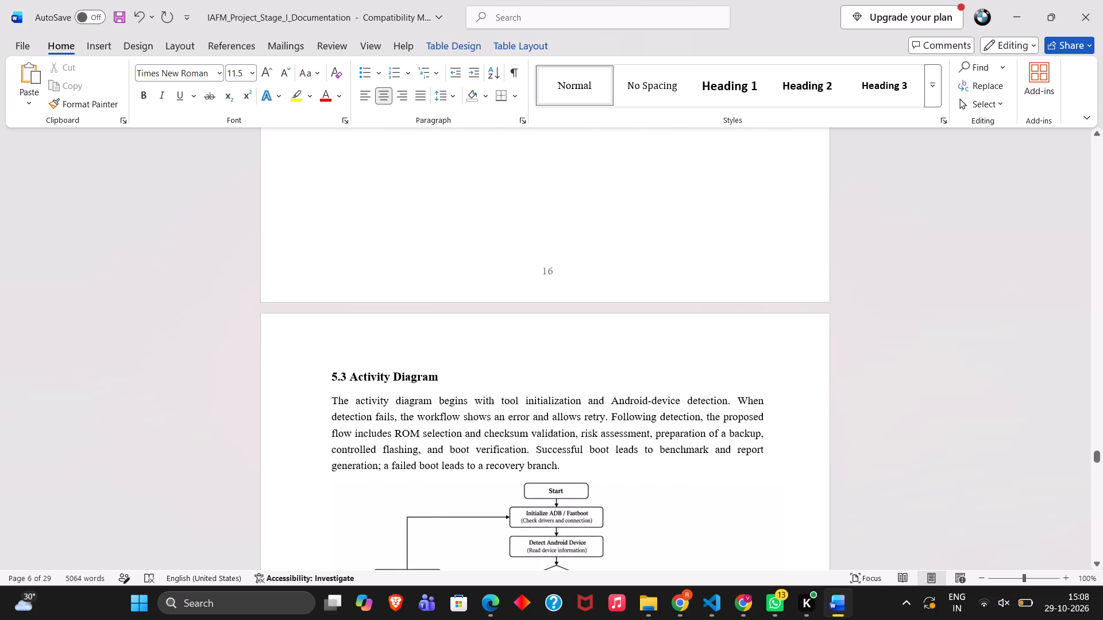
scroll(584, 328, "down", 10)
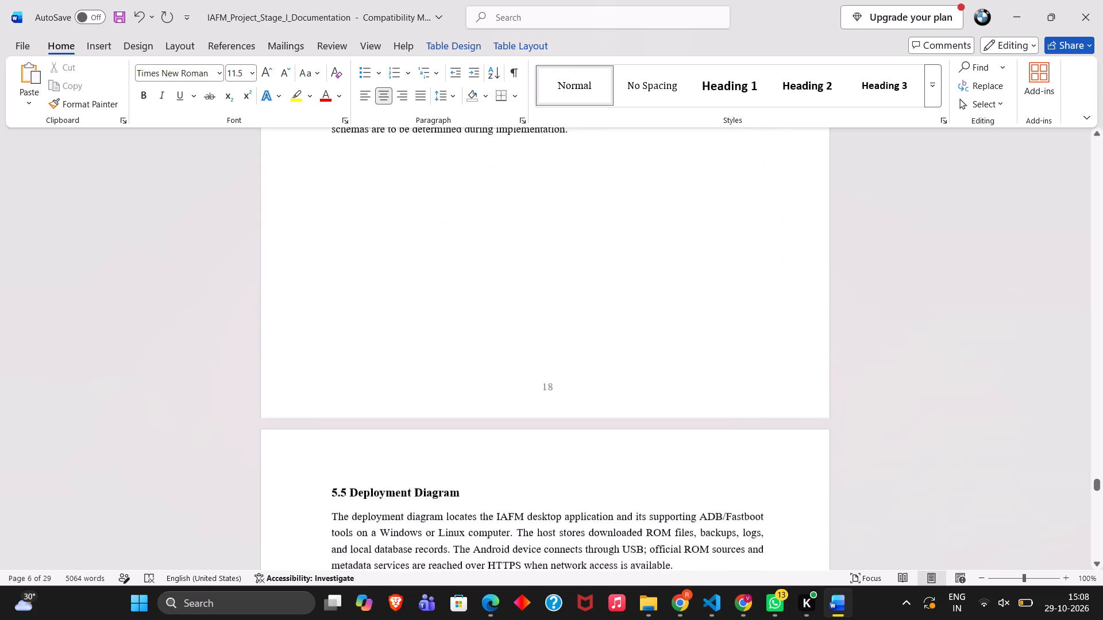
scroll(584, 328, "down", 7)
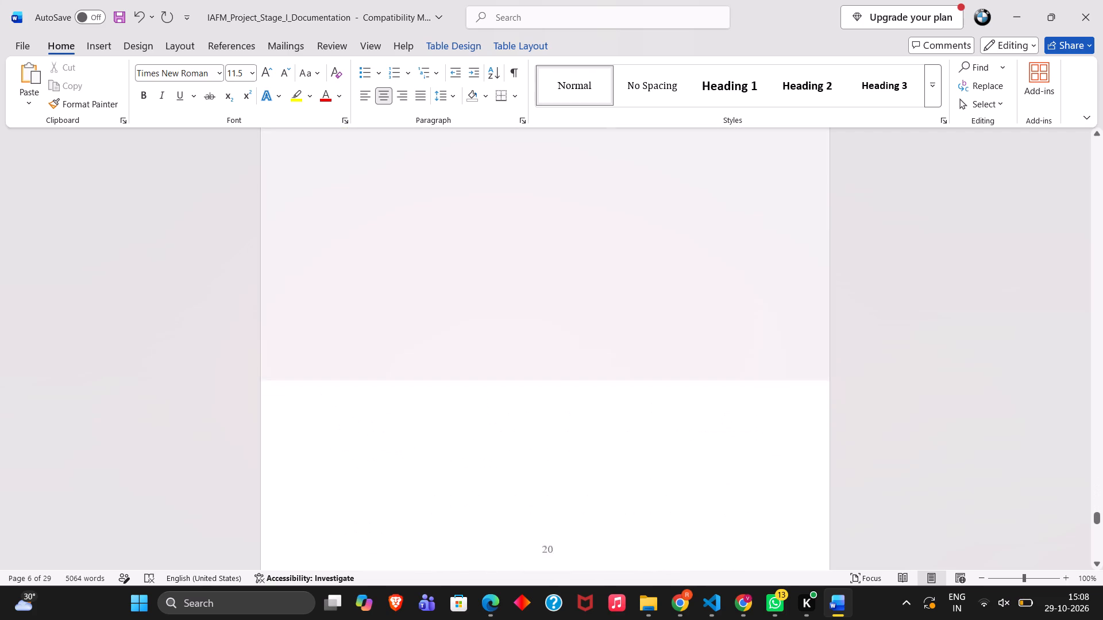
scroll(584, 328, "down", 2)
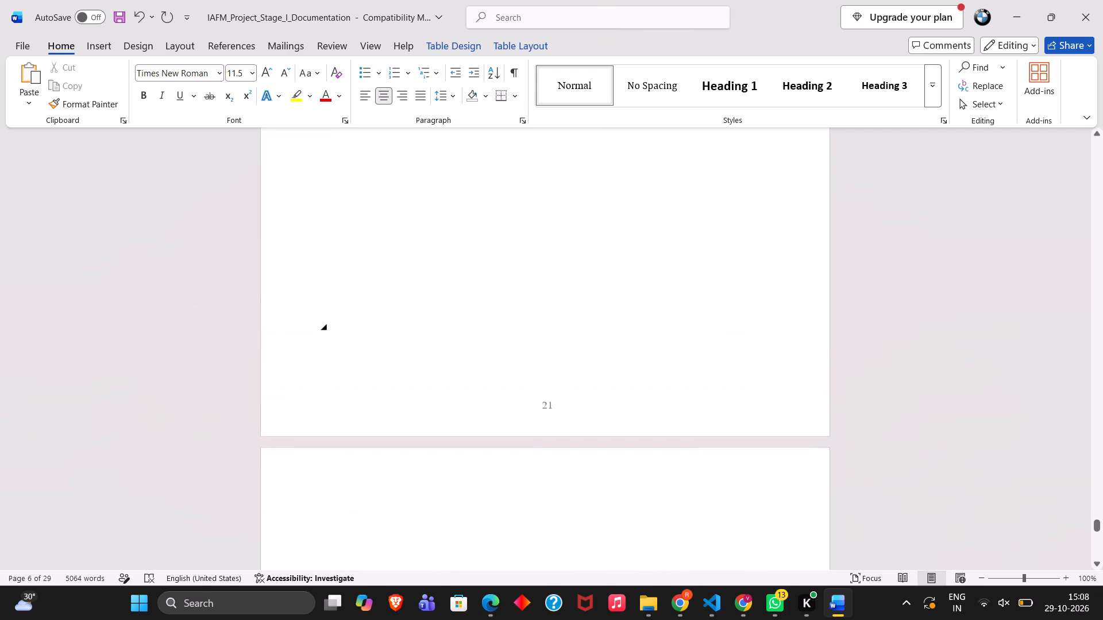
scroll(584, 328, "down", 1)
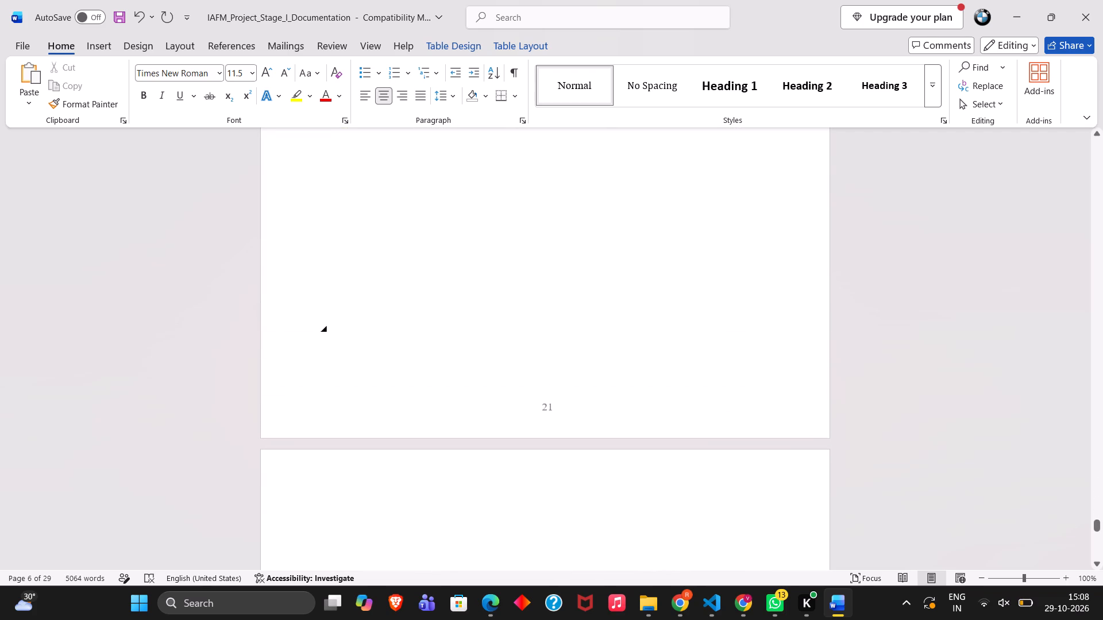
scroll(584, 328, "down", 1)
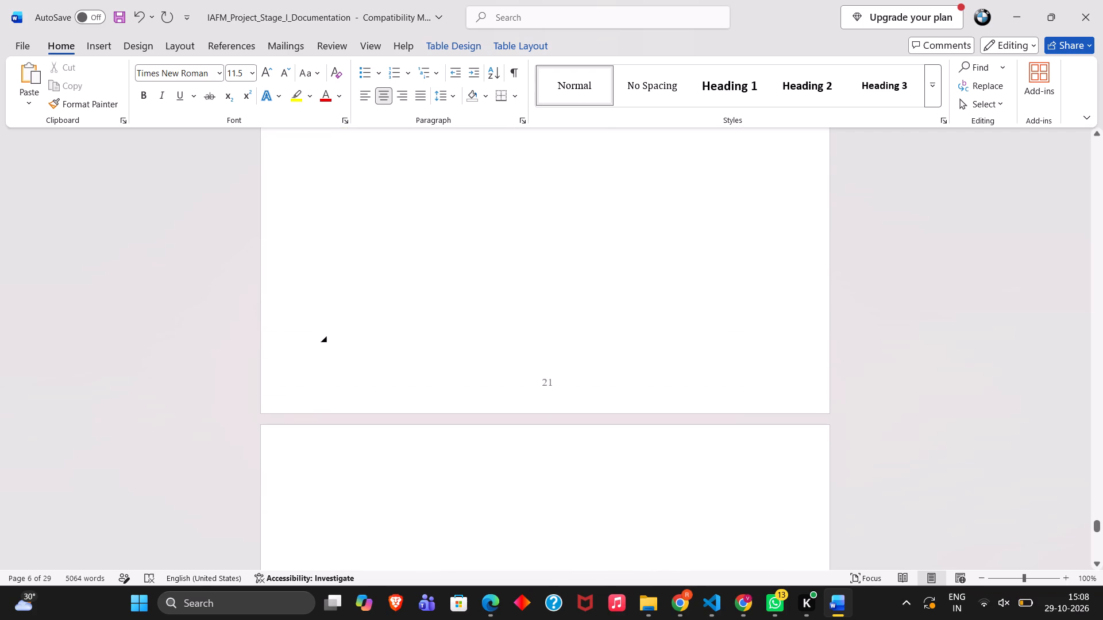
scroll(584, 421, "down", 1)
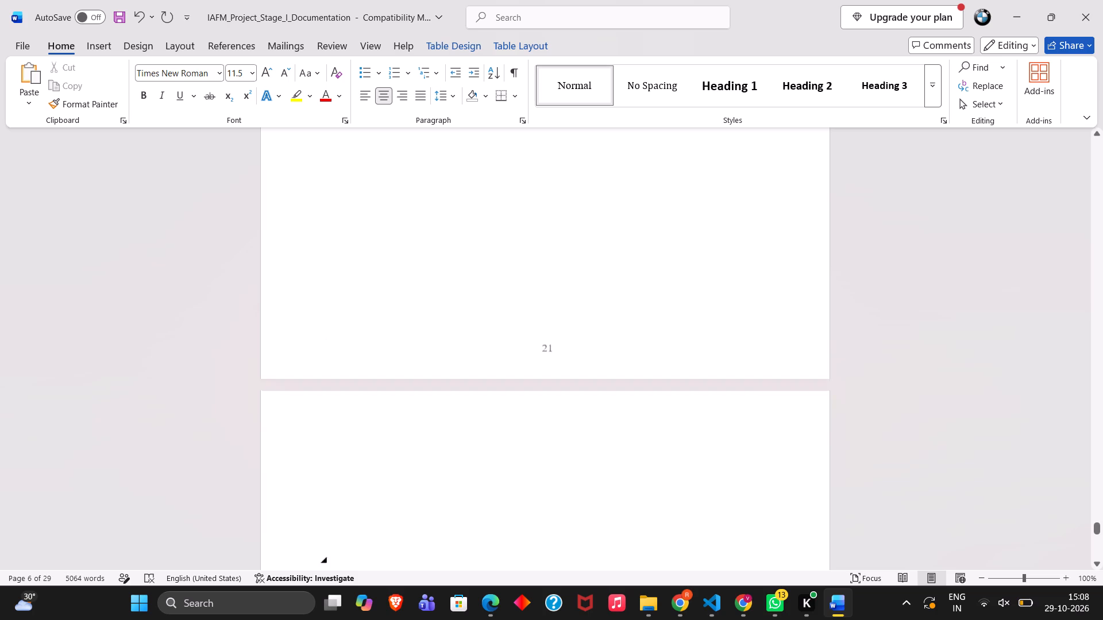
scroll(584, 421, "down", 3)
Recheck the pages between the Component Diagram section and the end of the references list.
scroll(584, 421, "up", 3)
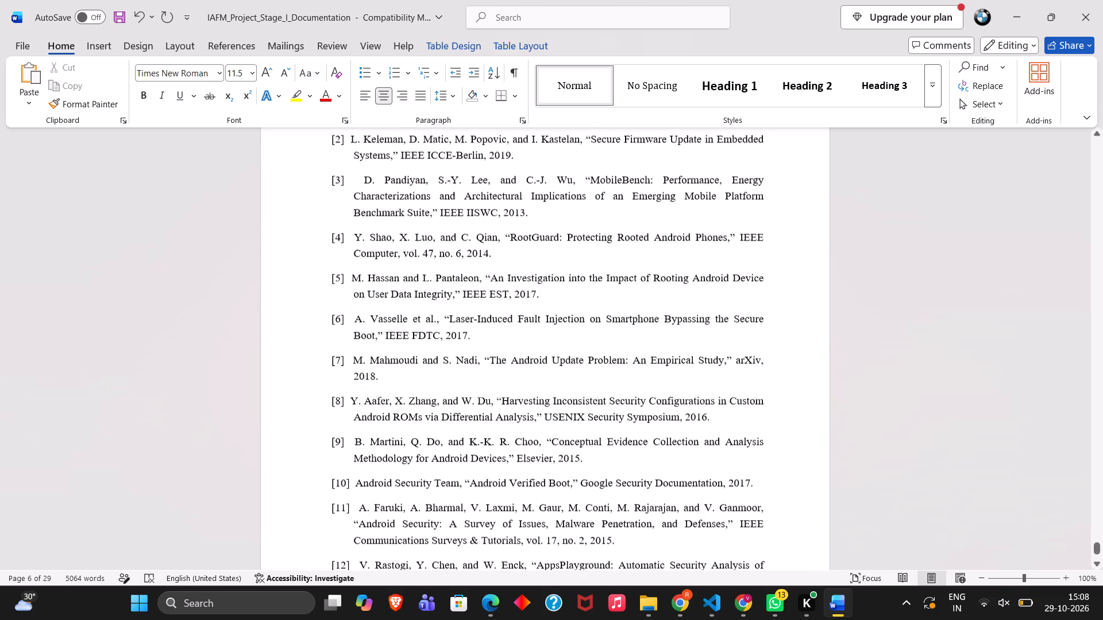
scroll(584, 421, "up", 5)
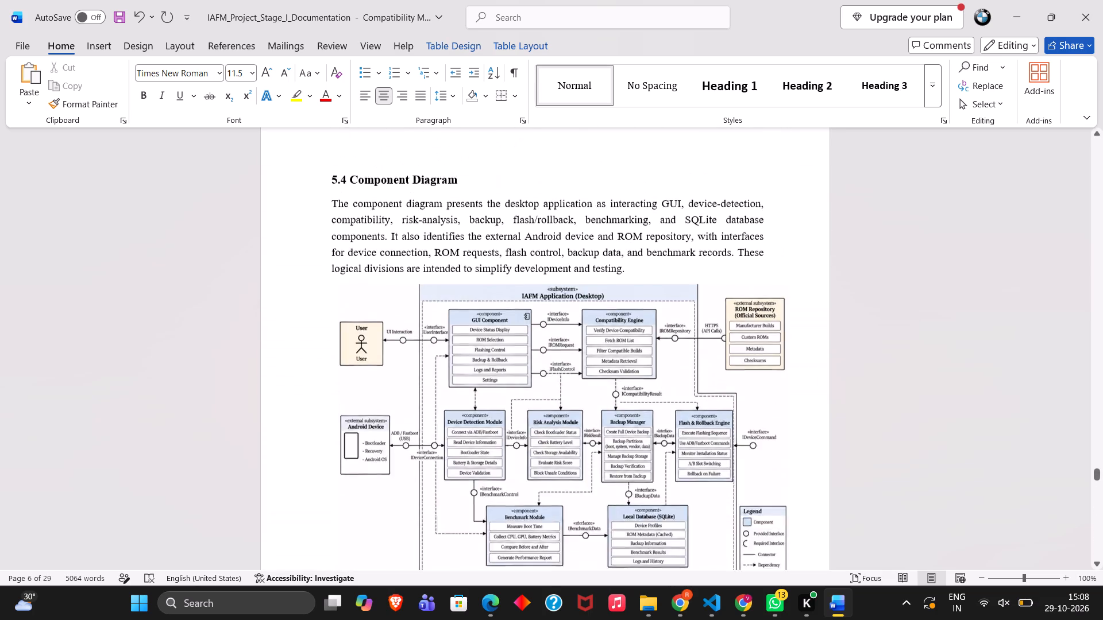
scroll(584, 421, "down", 10)
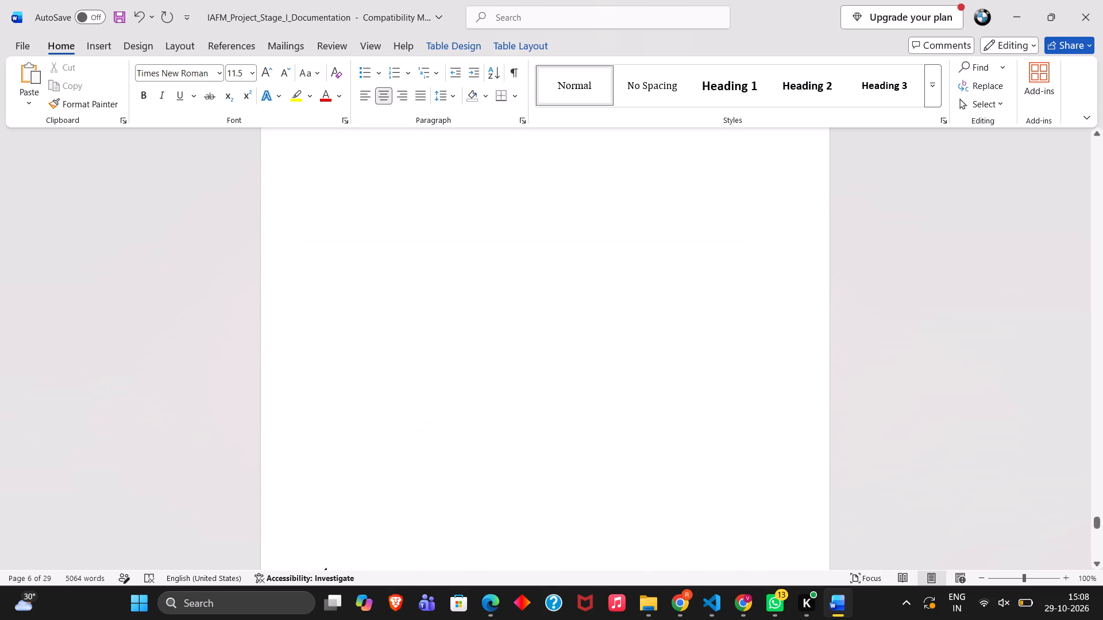
scroll(584, 421, "down", 8)
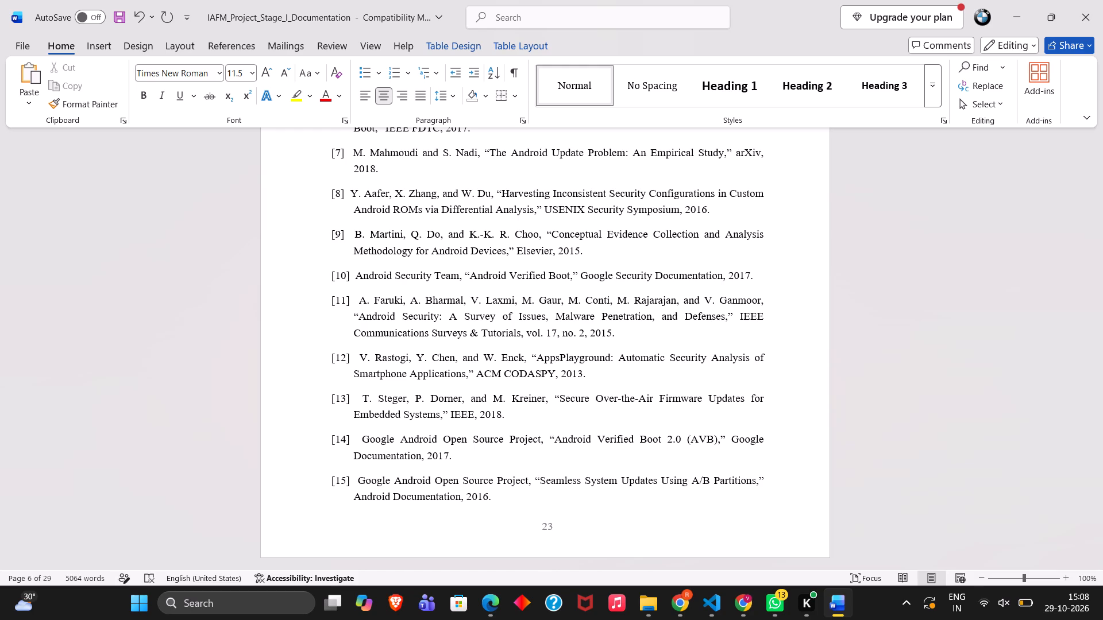
Return to the cover page to view the student, guide and department details.
scroll(661, 195, "up", 13)
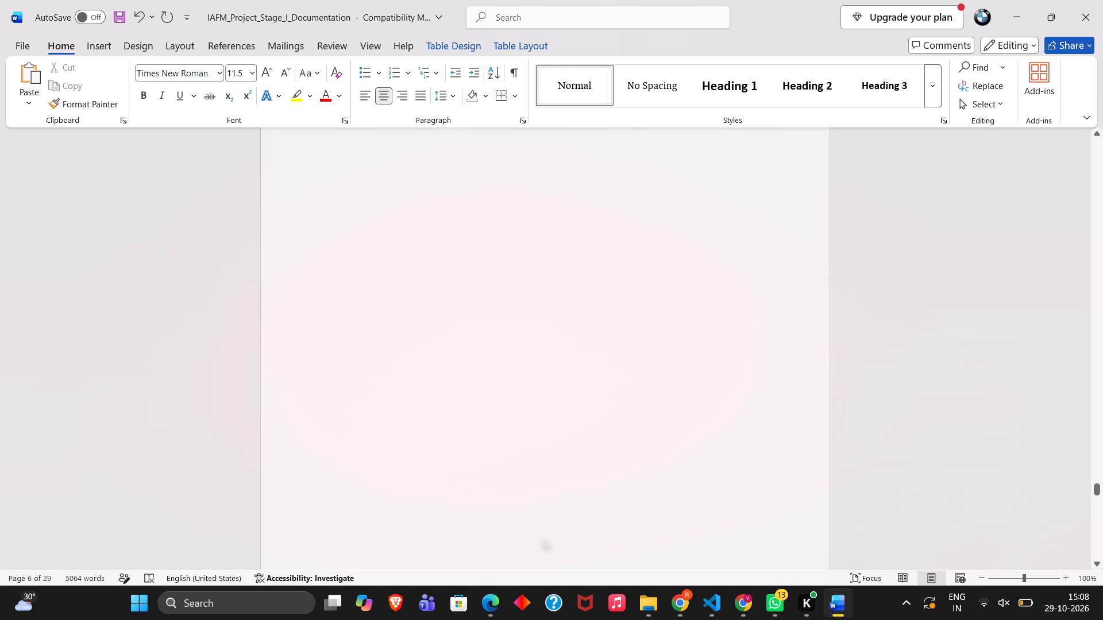
scroll(661, 195, "up", 10)
scroll(661, 195, "down", 3)
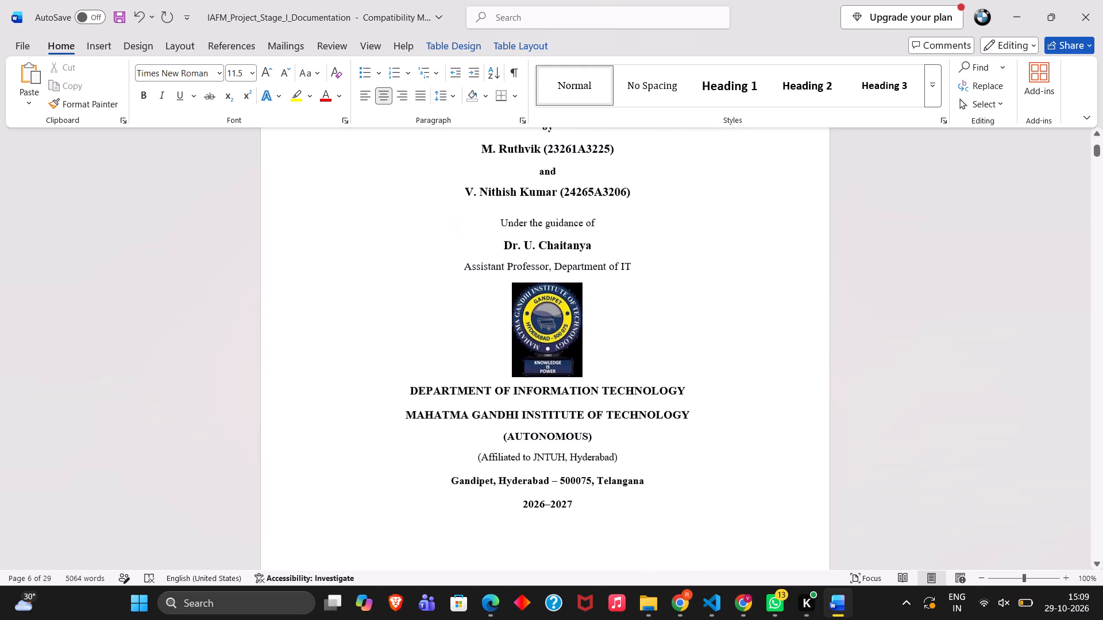
Replace the name under Project Guide in the certificate page's signature block with the new guide's name, using the title Ms.
scroll(661, 195, "up", 1)
scroll(661, 195, "down", 1)
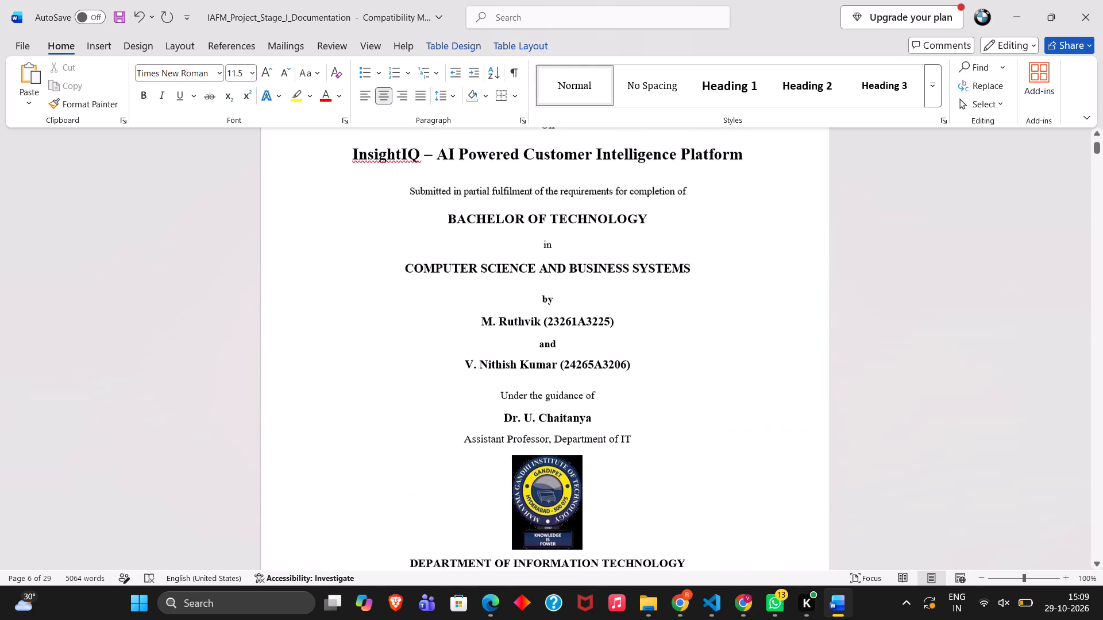
scroll(661, 195, "down", 2)
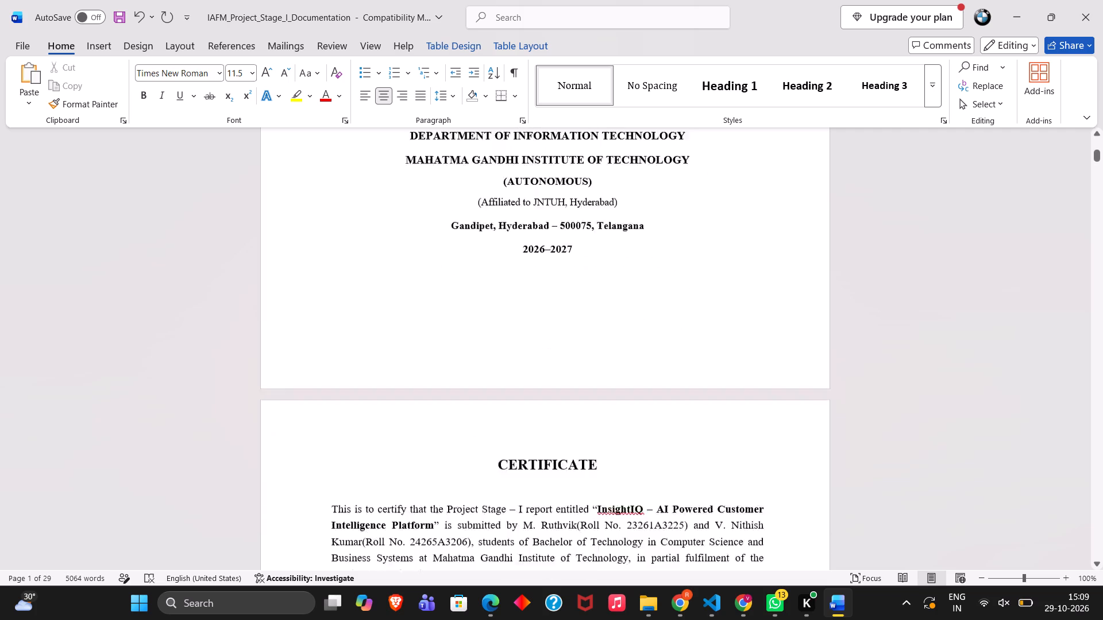
scroll(661, 195, "down", 4)
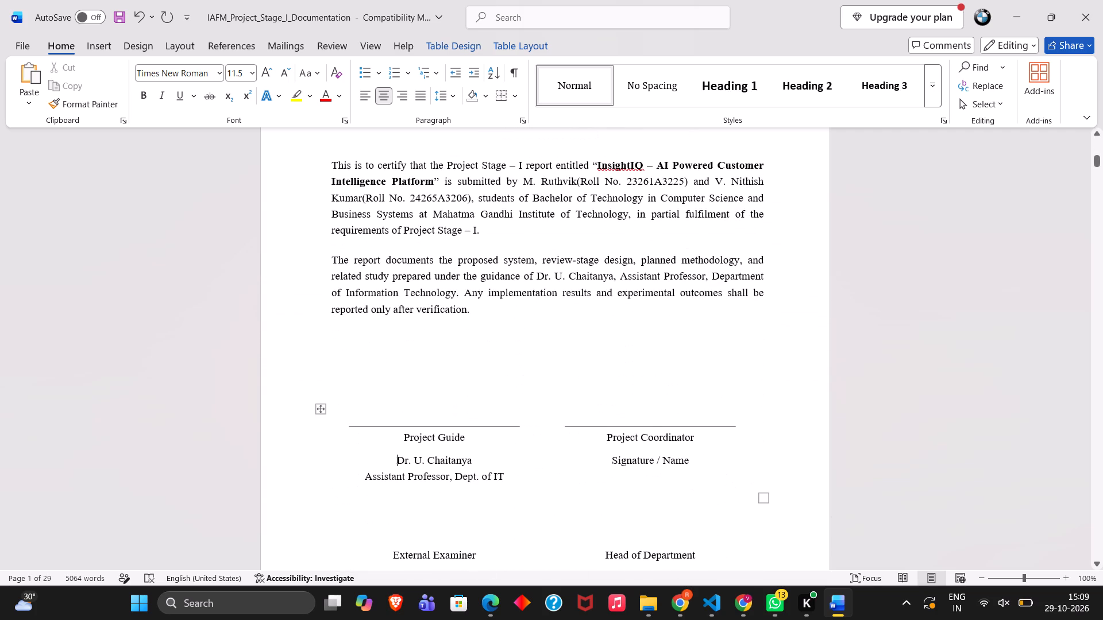
scroll(546, 408, "down", 2)
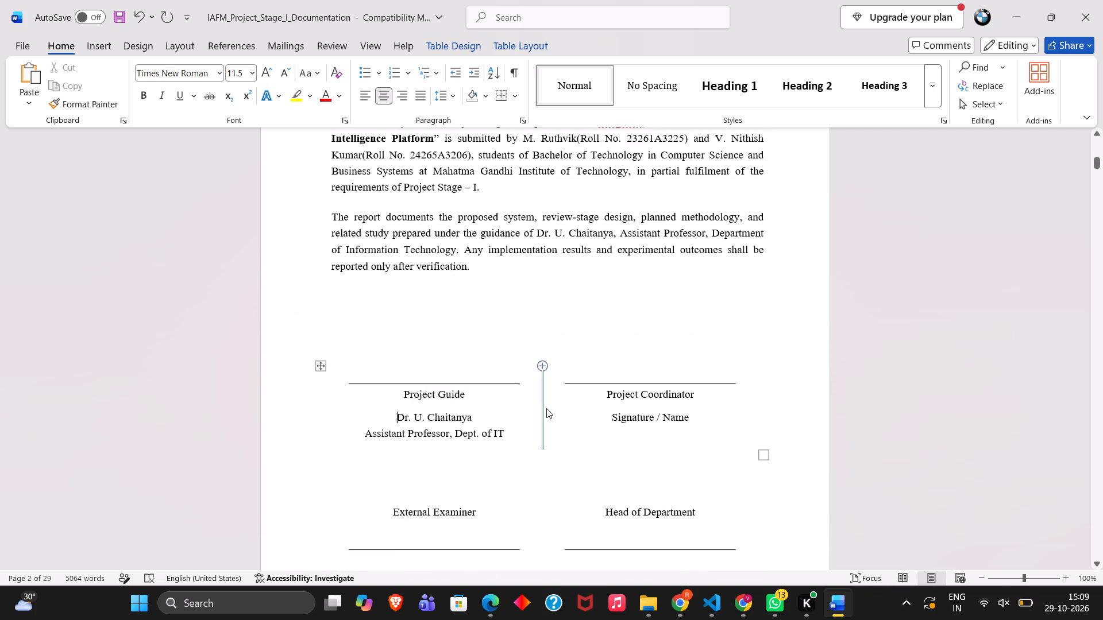
scroll(546, 408, "down", 2)
scroll(546, 408, "up", 1)
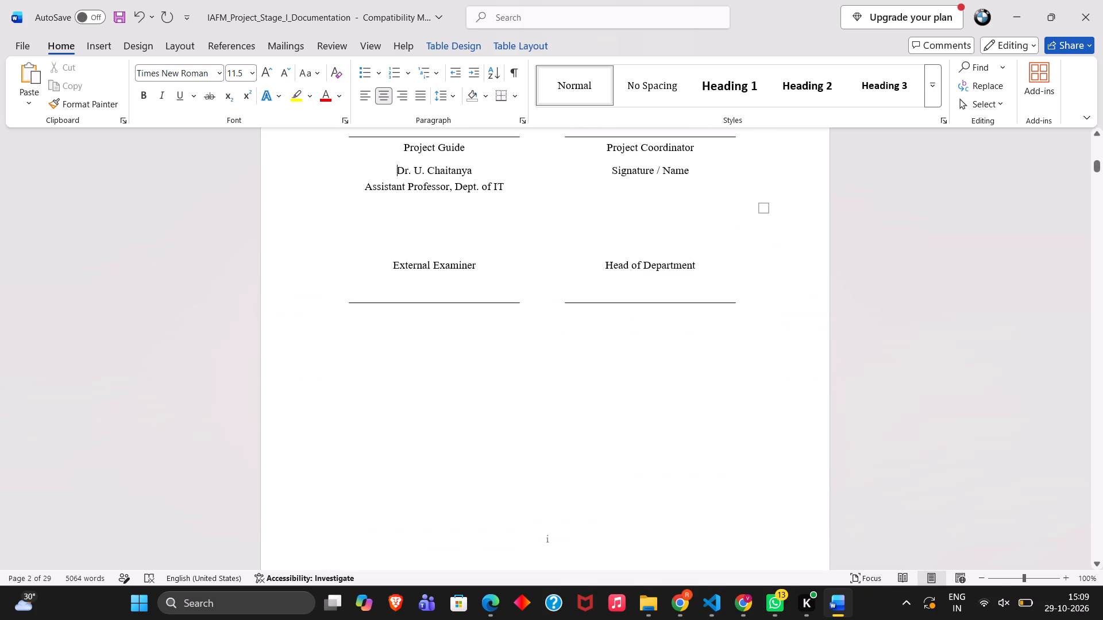
left_click_drag(393, 170, 475, 167)
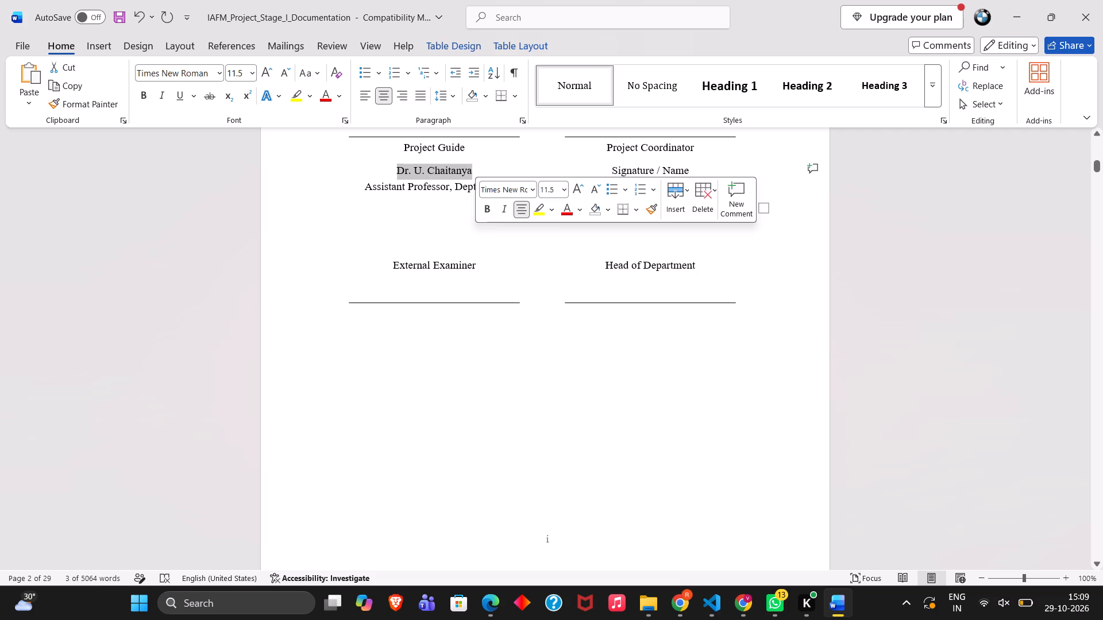
key("BackSpace")
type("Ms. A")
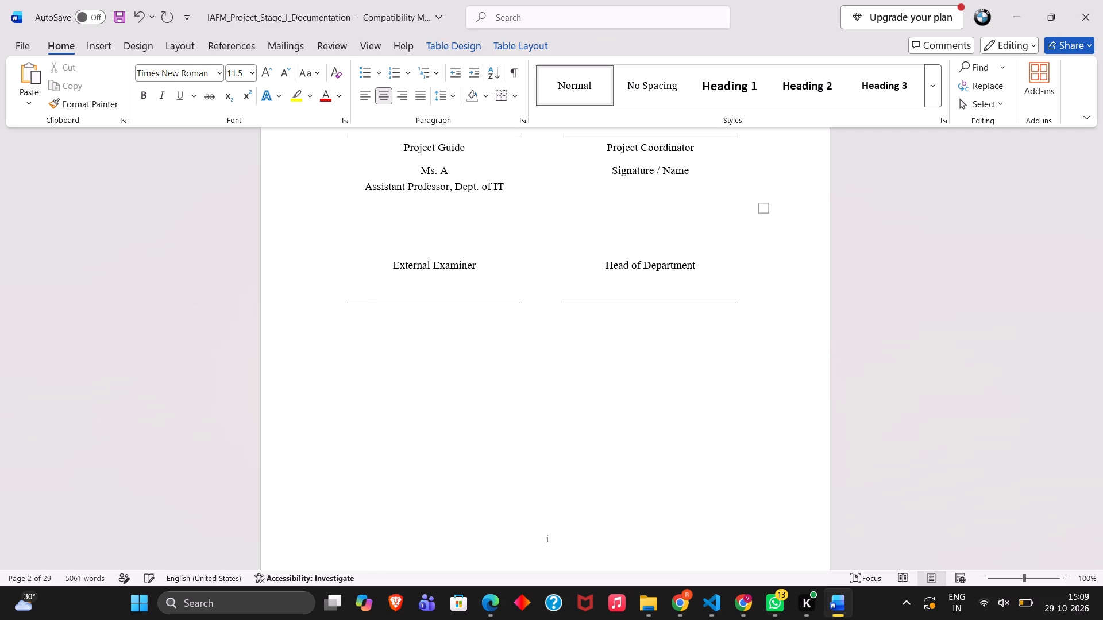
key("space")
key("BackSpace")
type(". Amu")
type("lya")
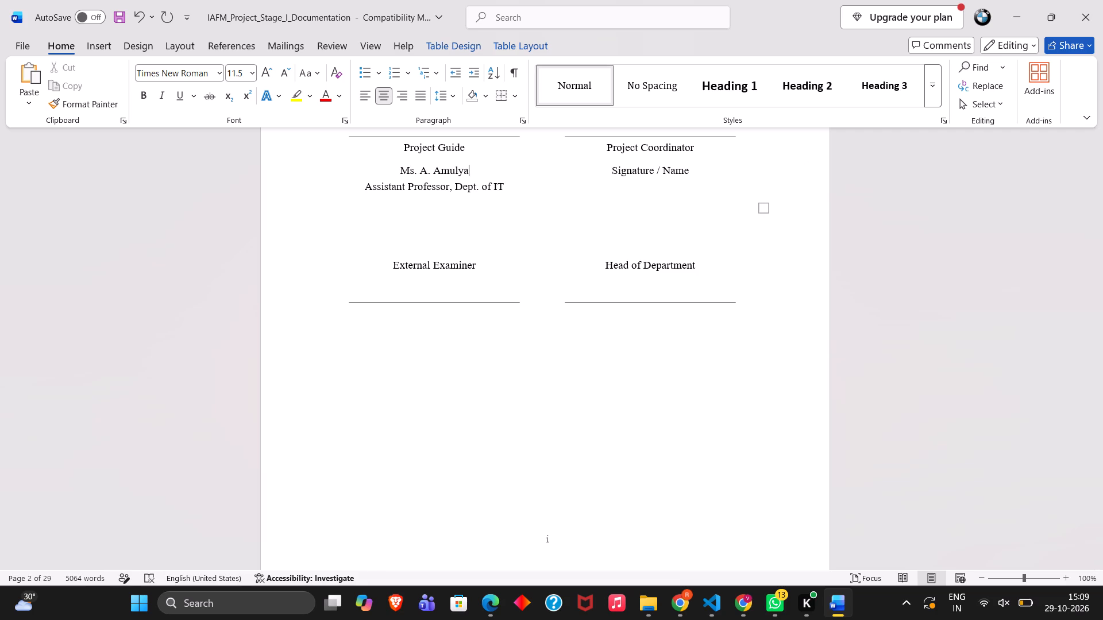
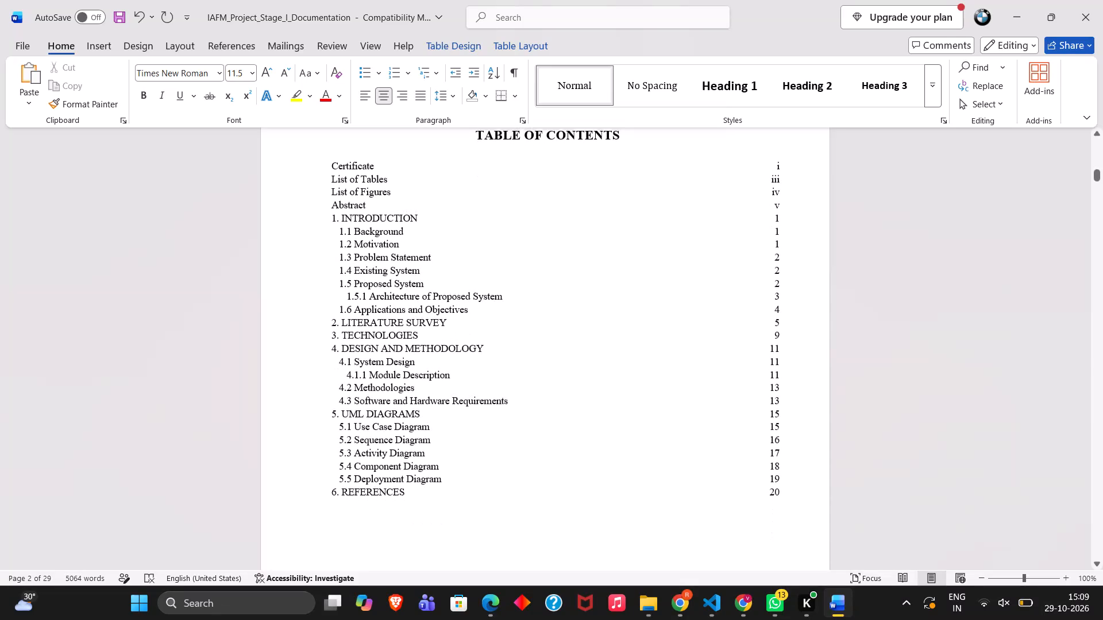
Review the front matter from the table of contents through the lists of tables and figures to the Abstract page.
scroll(593, 436, "down", 1)
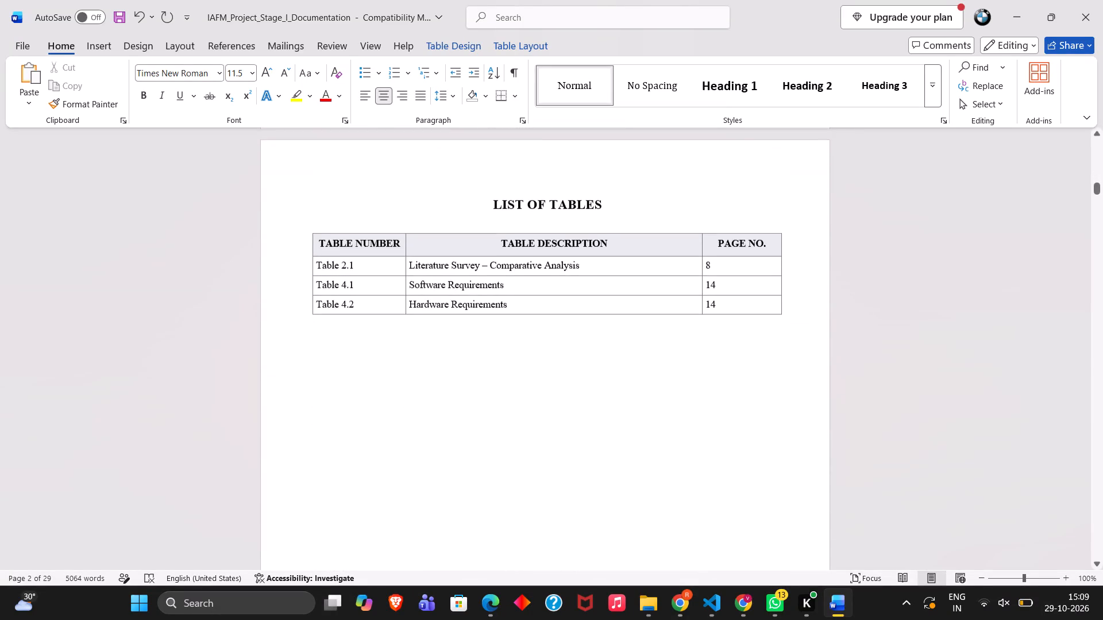
scroll(593, 436, "down", 1)
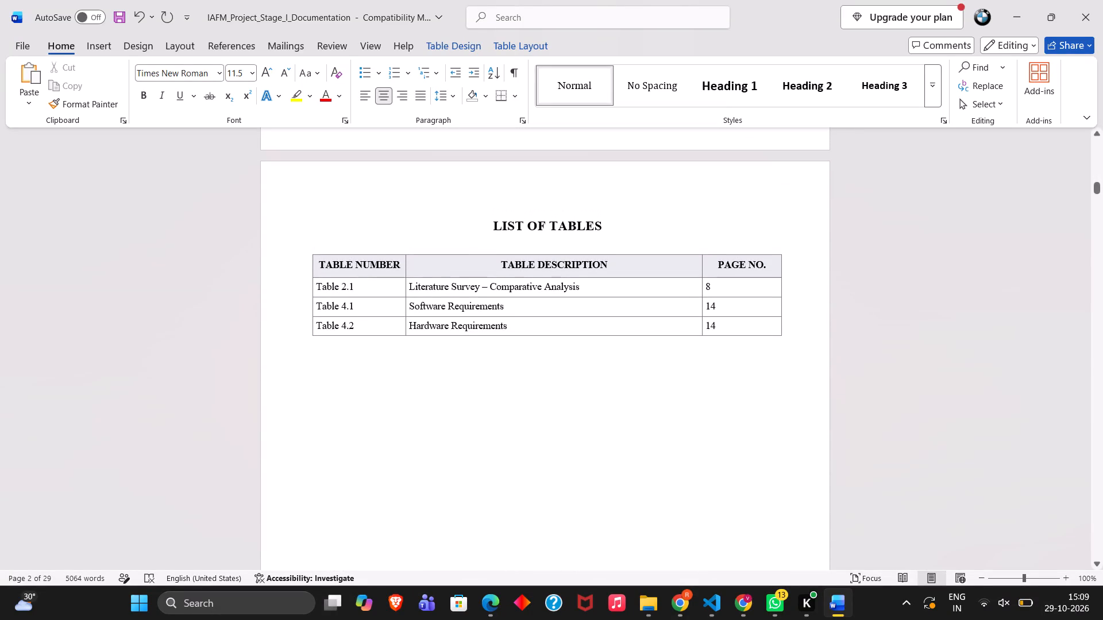
scroll(593, 436, "down", 2)
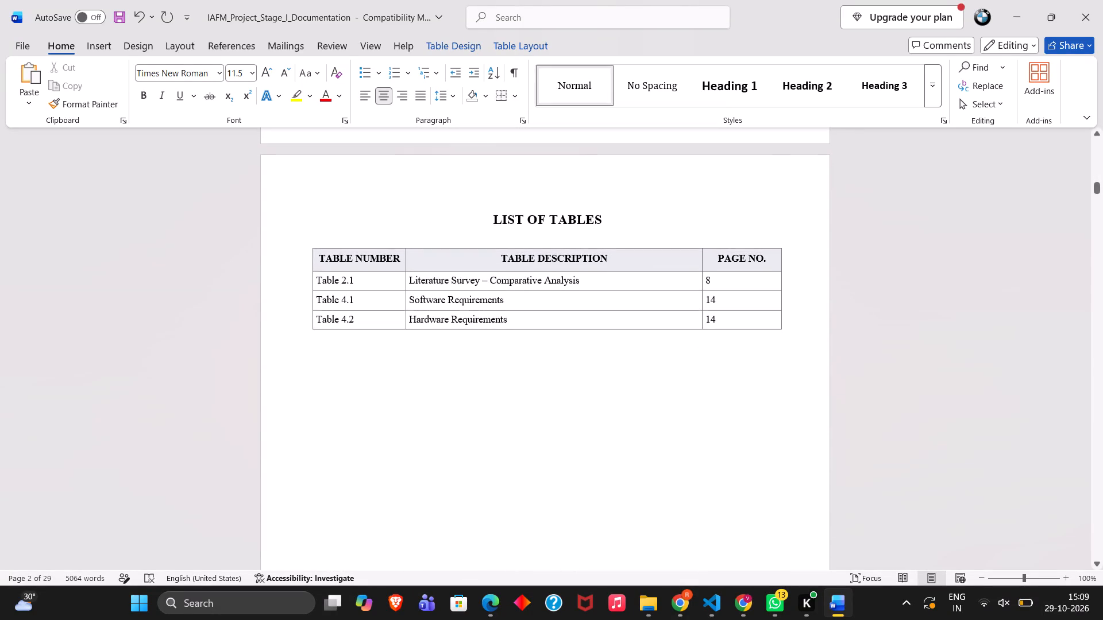
scroll(593, 436, "down", 2)
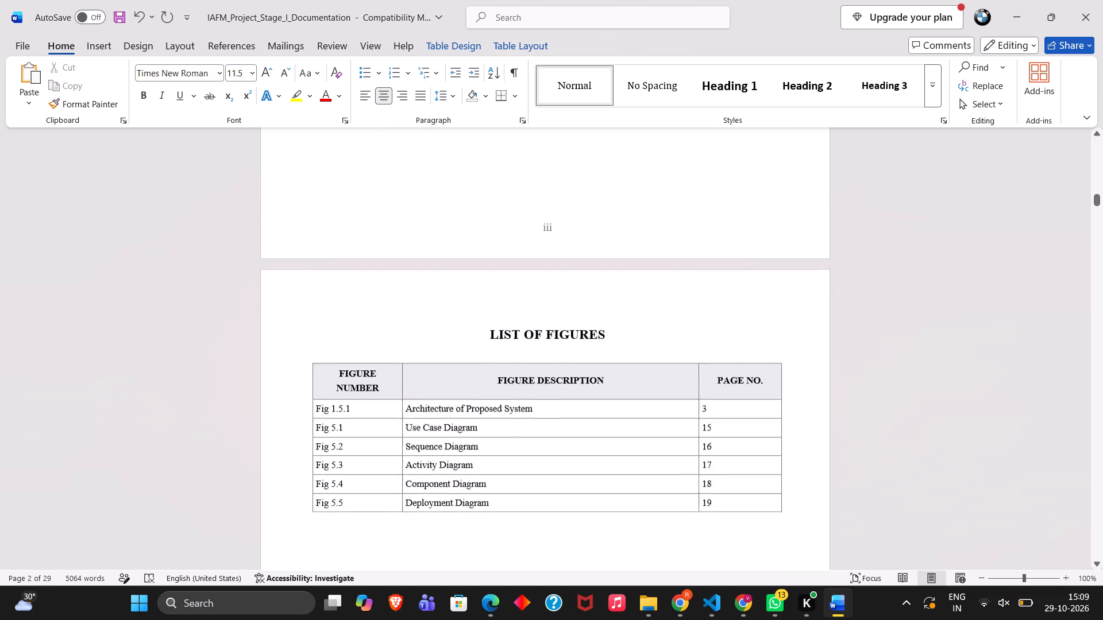
scroll(593, 436, "down", 1)
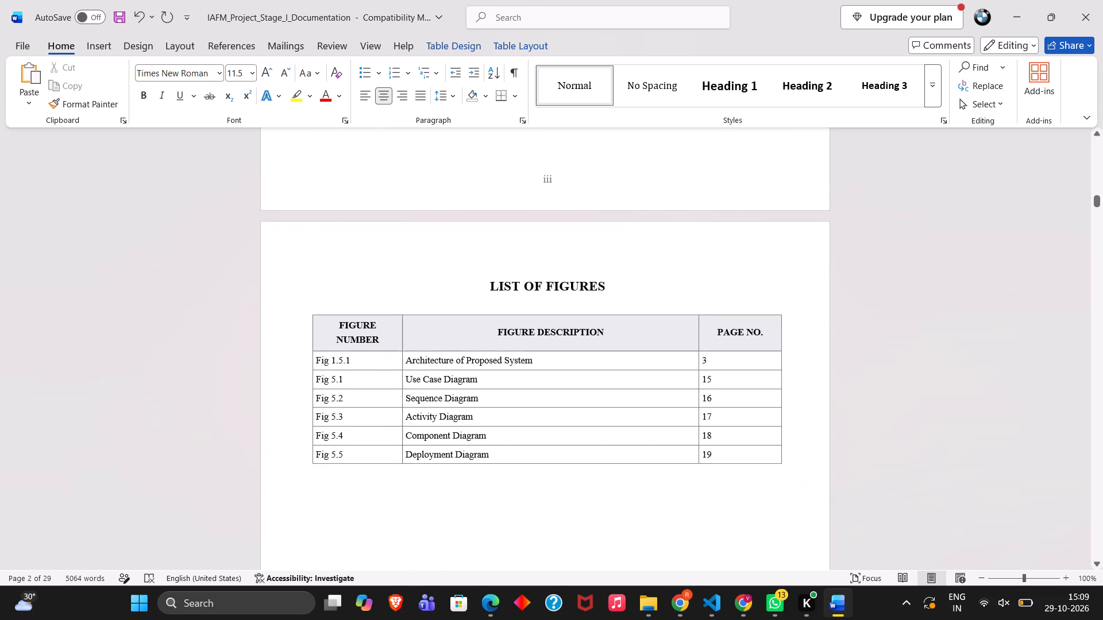
scroll(593, 436, "down", 2)
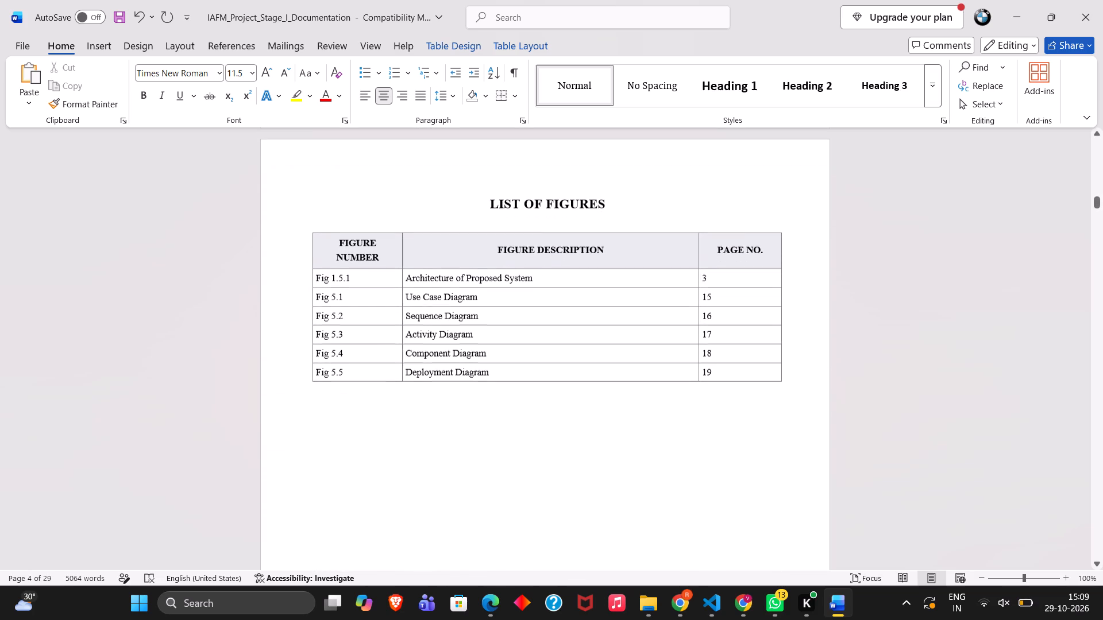
scroll(593, 436, "down", 4)
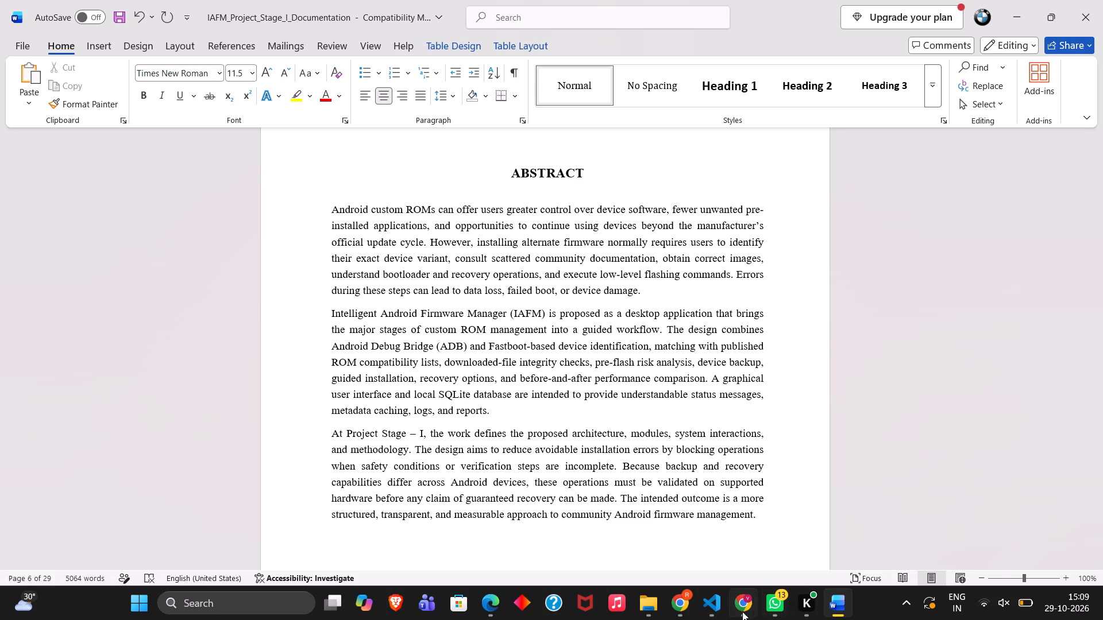
Switch to the ChatGPT window in Chrome and copy all the InsightIQ Abstract body paragraphs from the document preview.
left_click(684, 610)
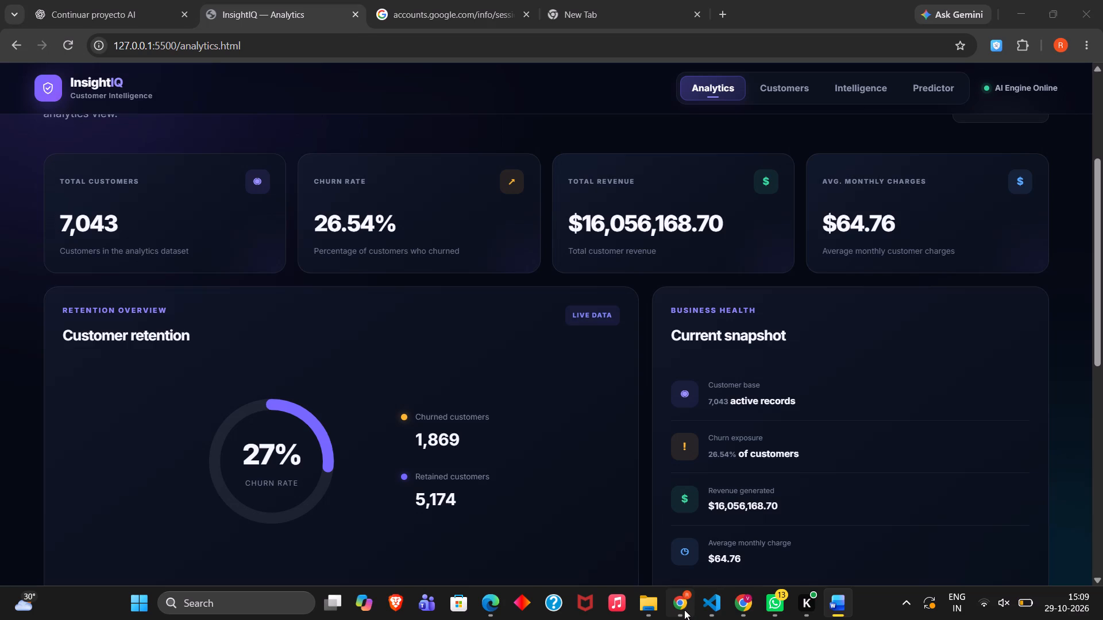
left_click(1021, 17)
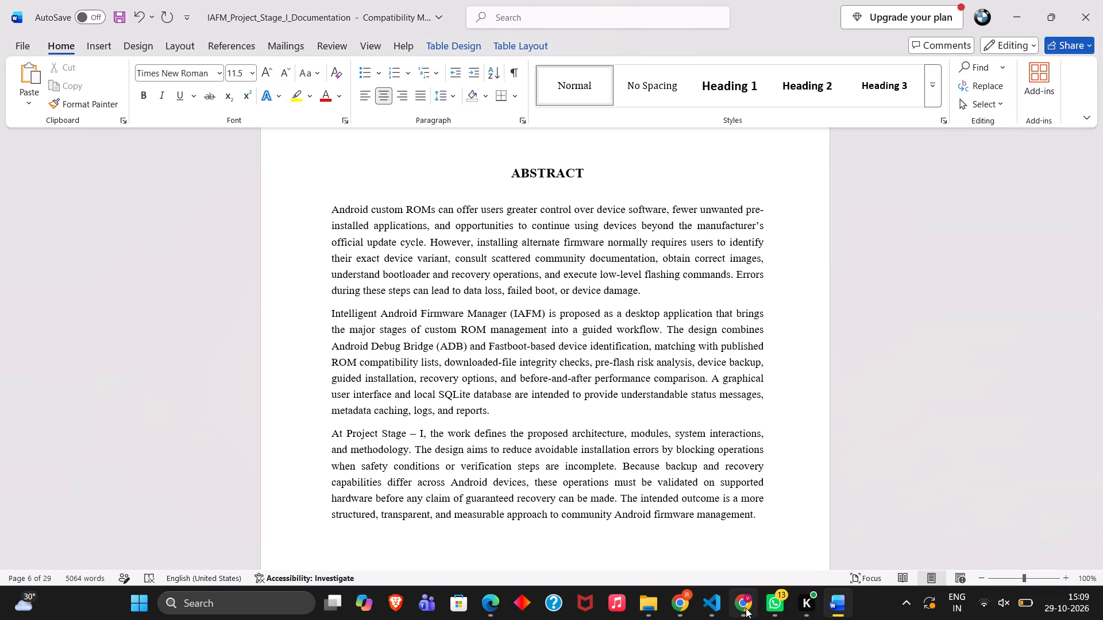
left_click(746, 608)
scroll(790, 406, "up", 6)
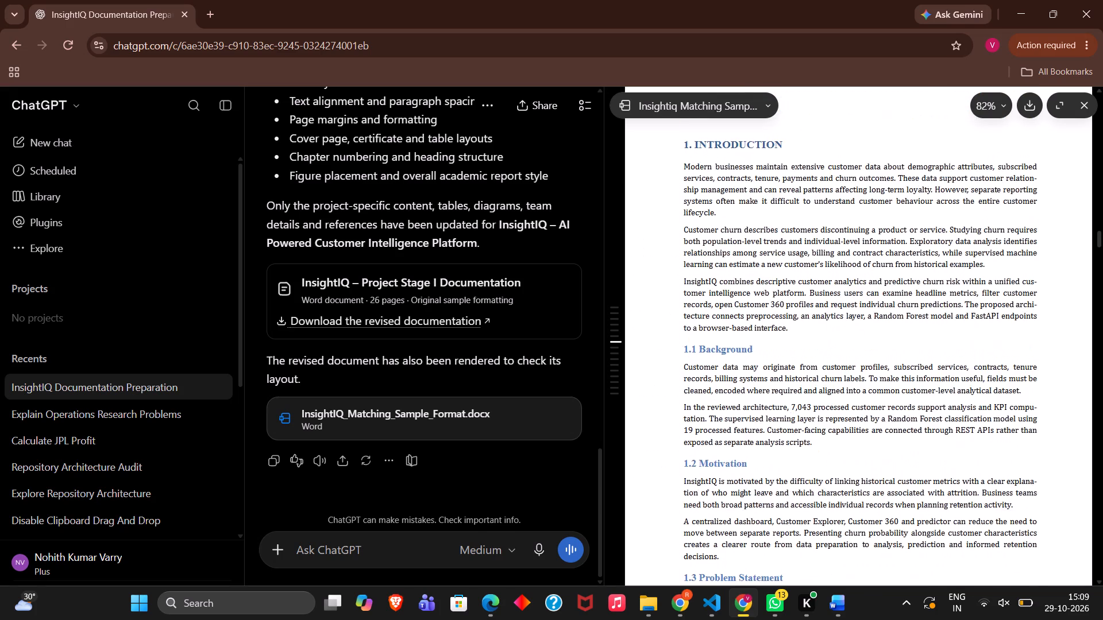
scroll(790, 406, "up", 7)
scroll(790, 406, "down", 1)
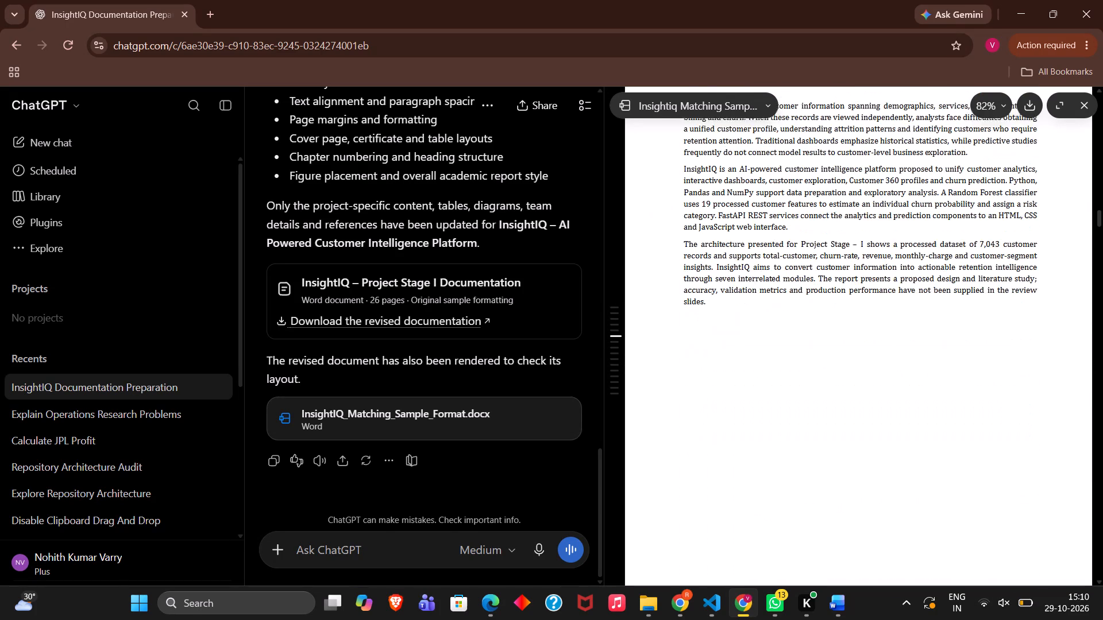
scroll(790, 406, "down", 1)
scroll(780, 408, "up", 2)
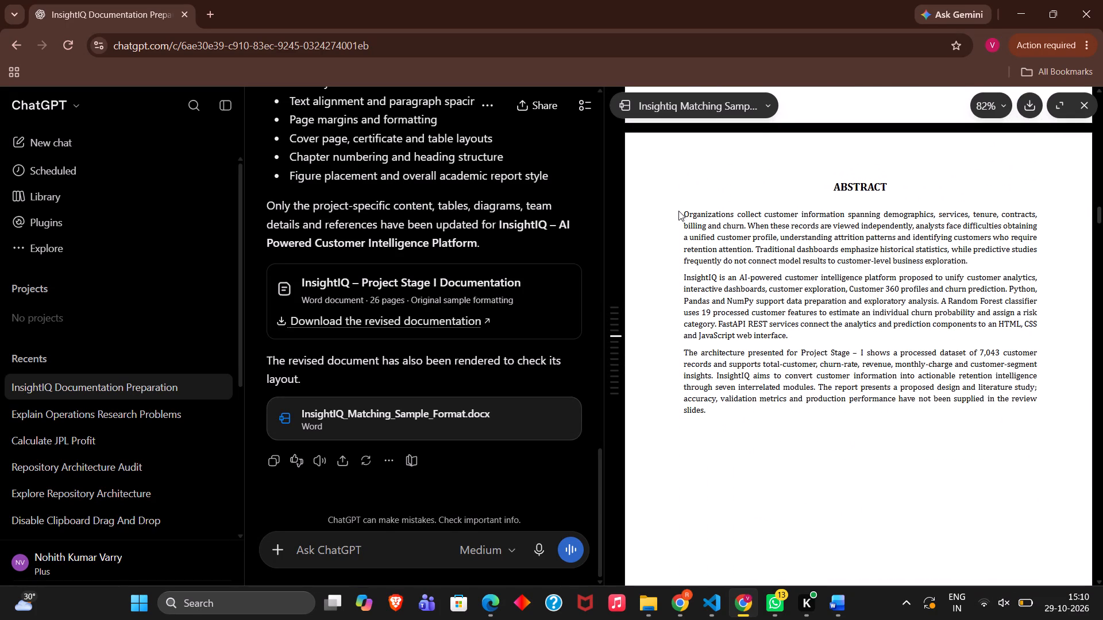
left_click_drag(680, 206, 755, 410)
key("ctrl+c")
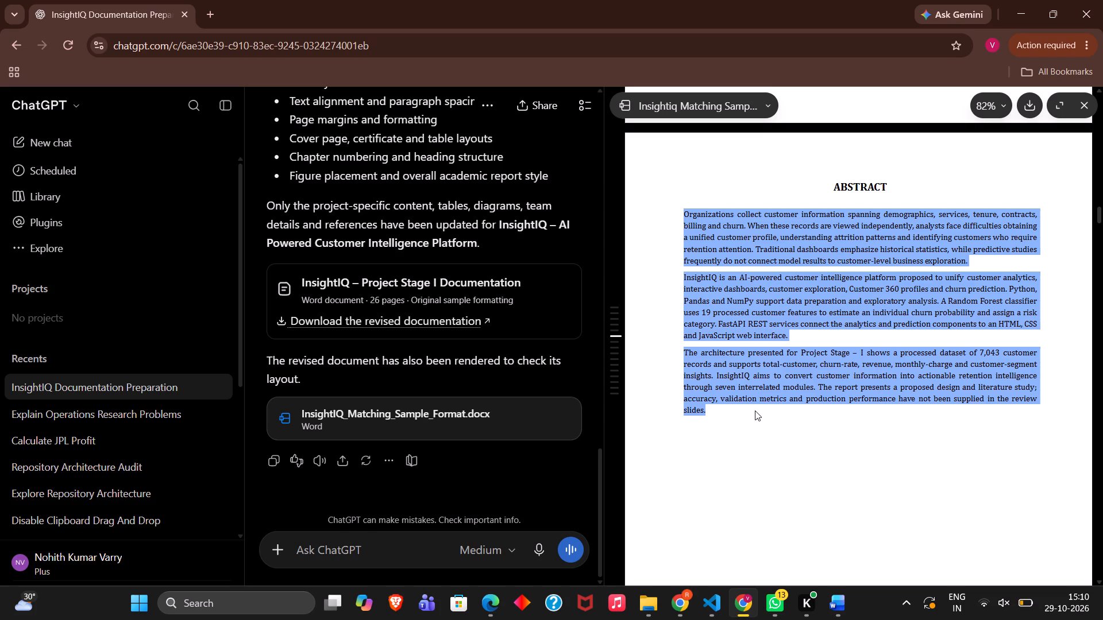
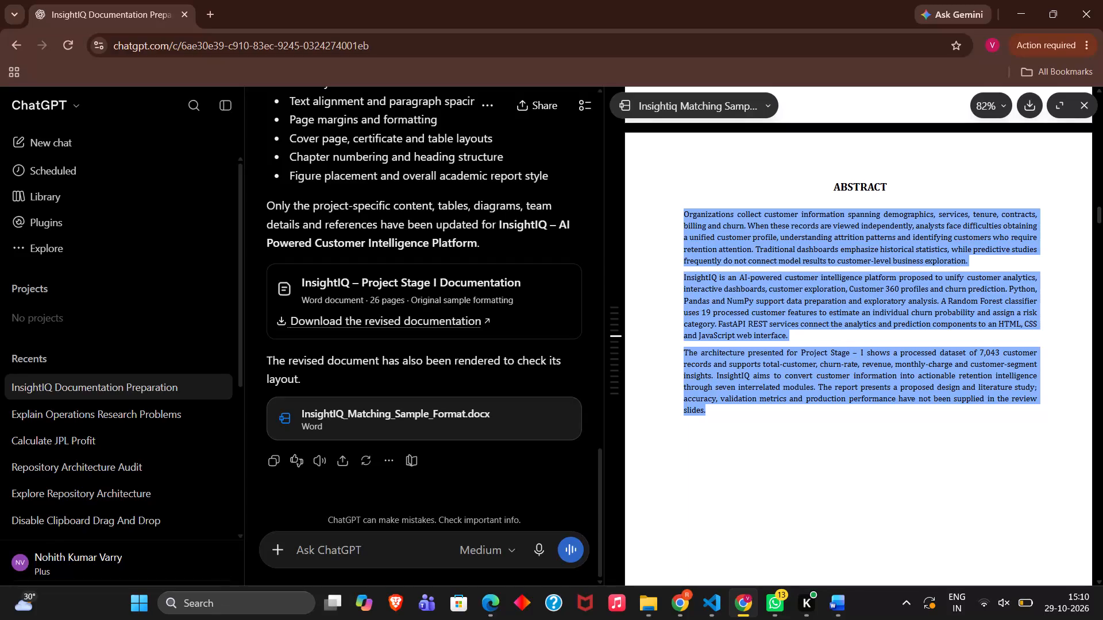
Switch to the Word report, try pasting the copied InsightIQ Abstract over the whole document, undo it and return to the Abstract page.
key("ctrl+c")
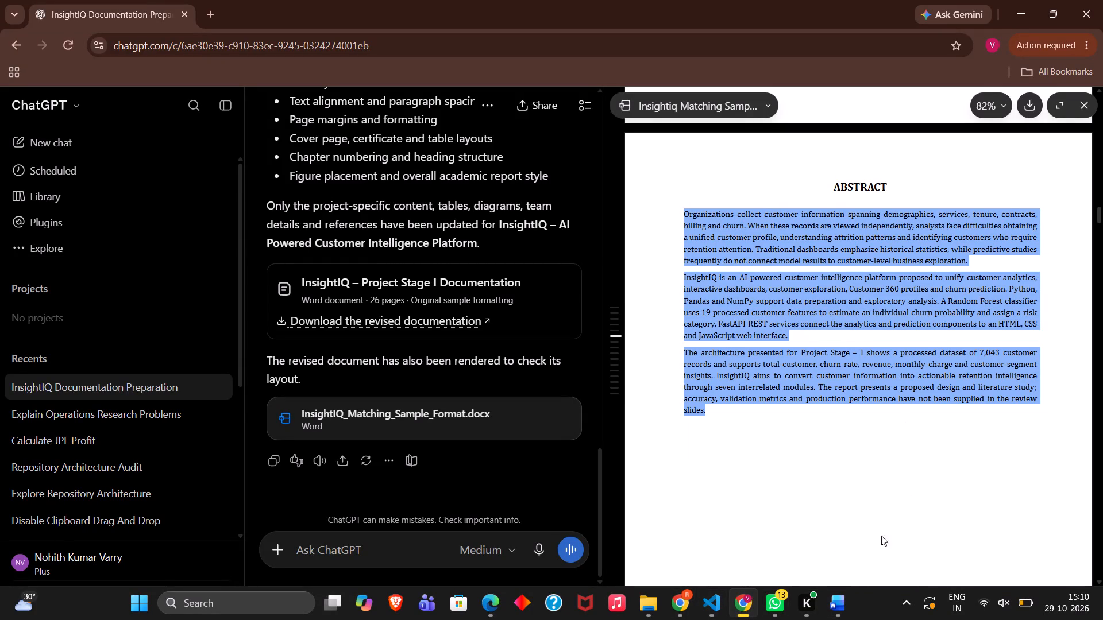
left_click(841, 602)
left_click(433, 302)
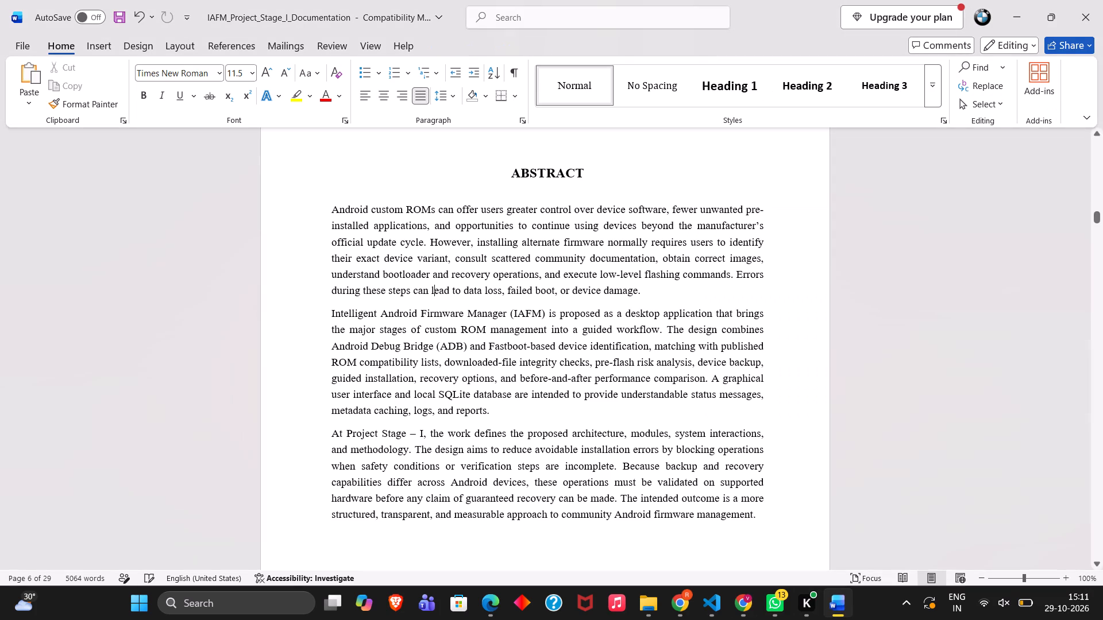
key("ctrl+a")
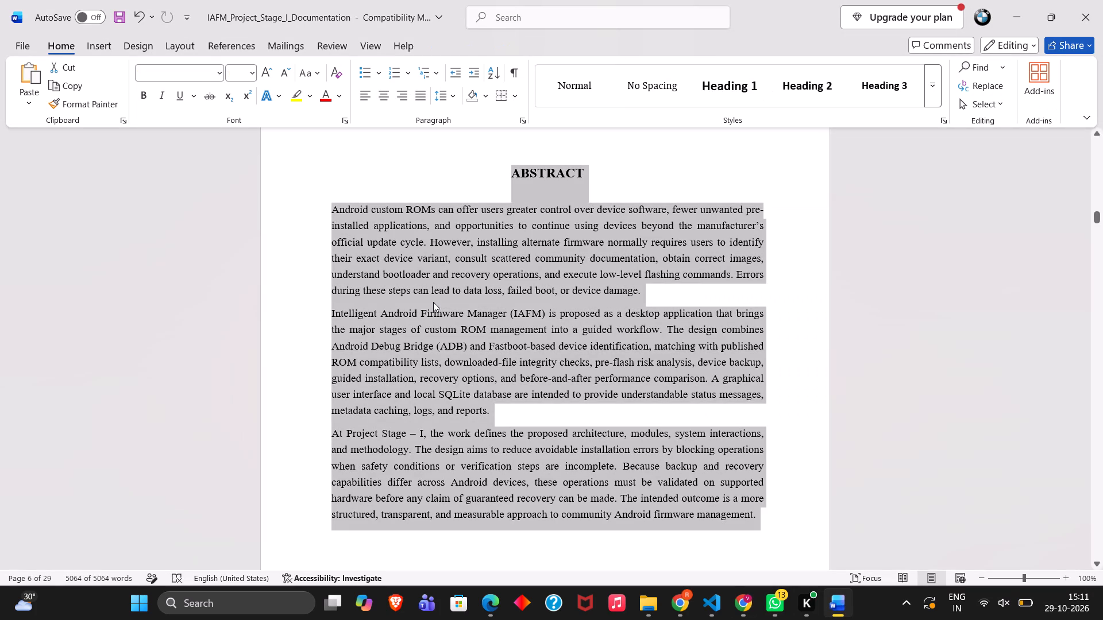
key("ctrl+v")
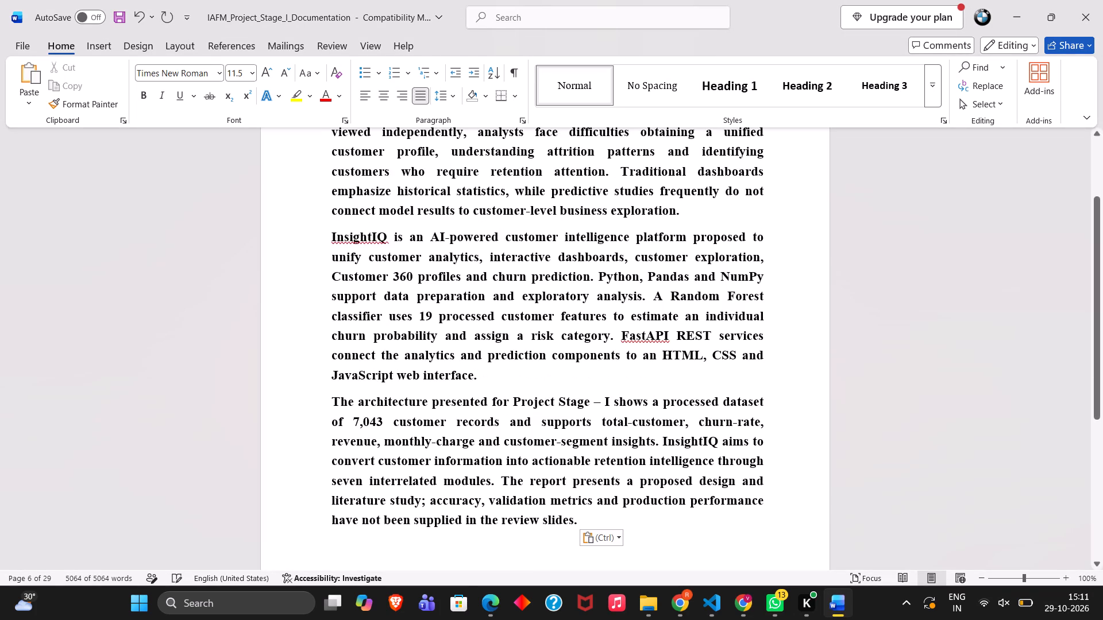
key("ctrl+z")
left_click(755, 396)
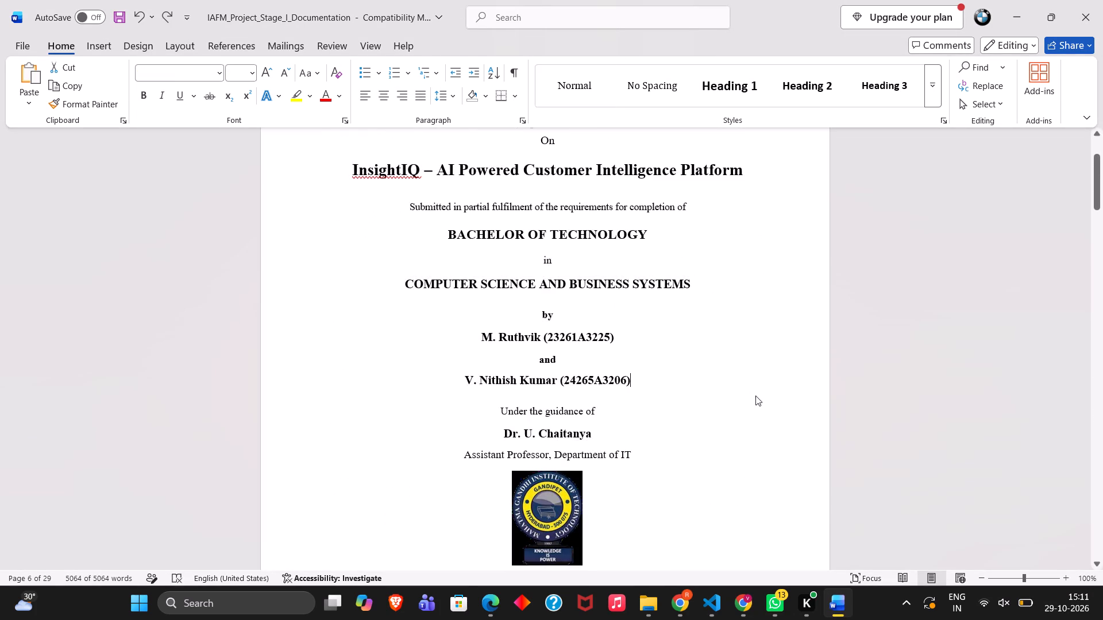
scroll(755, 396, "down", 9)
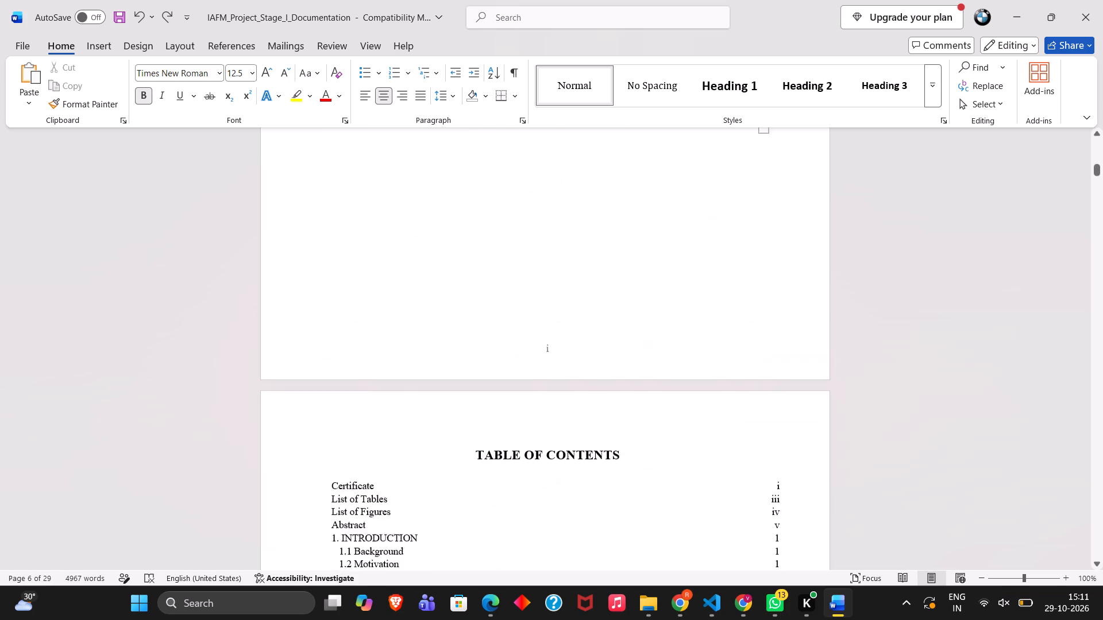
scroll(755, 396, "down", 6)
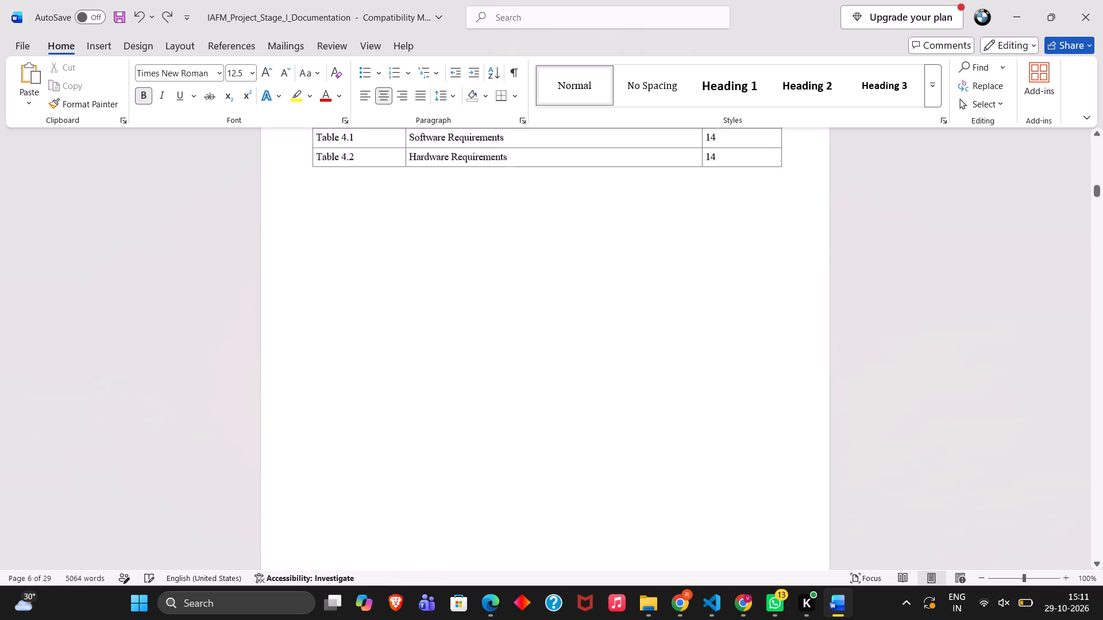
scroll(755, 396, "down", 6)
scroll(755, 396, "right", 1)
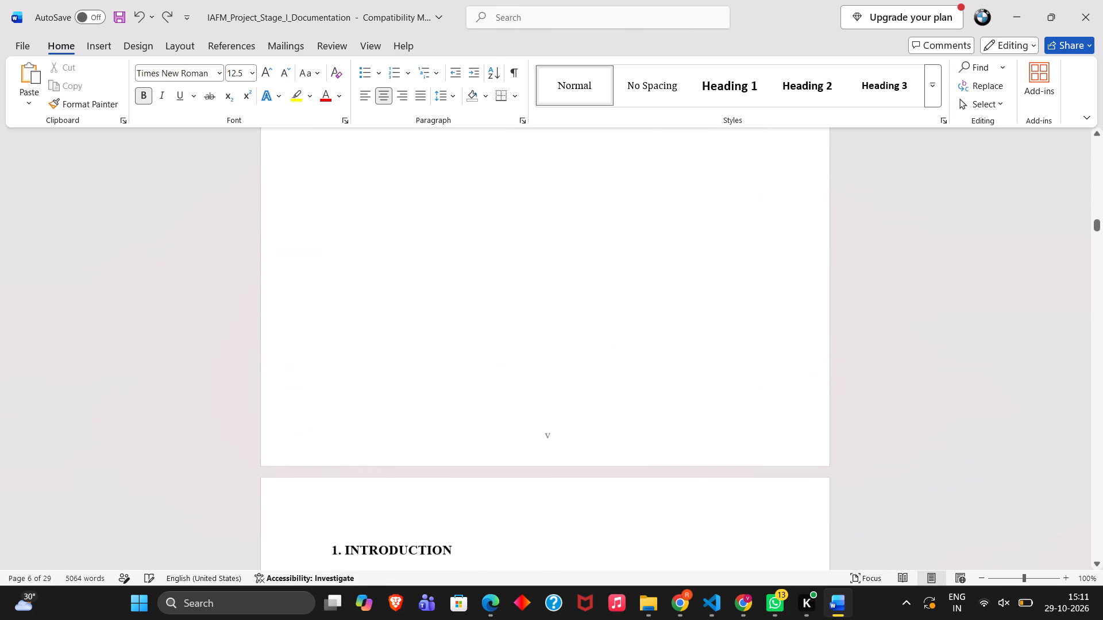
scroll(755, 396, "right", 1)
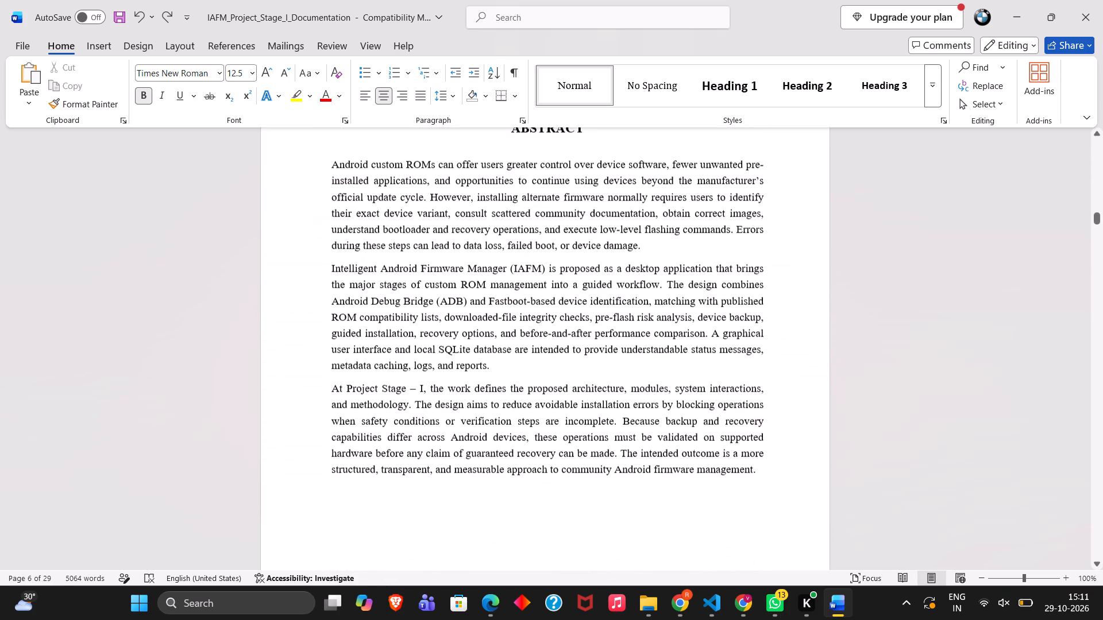
Switch to File Explorer and open the InsightIQ review 2 presentation from the Documents folder.
left_click(646, 610)
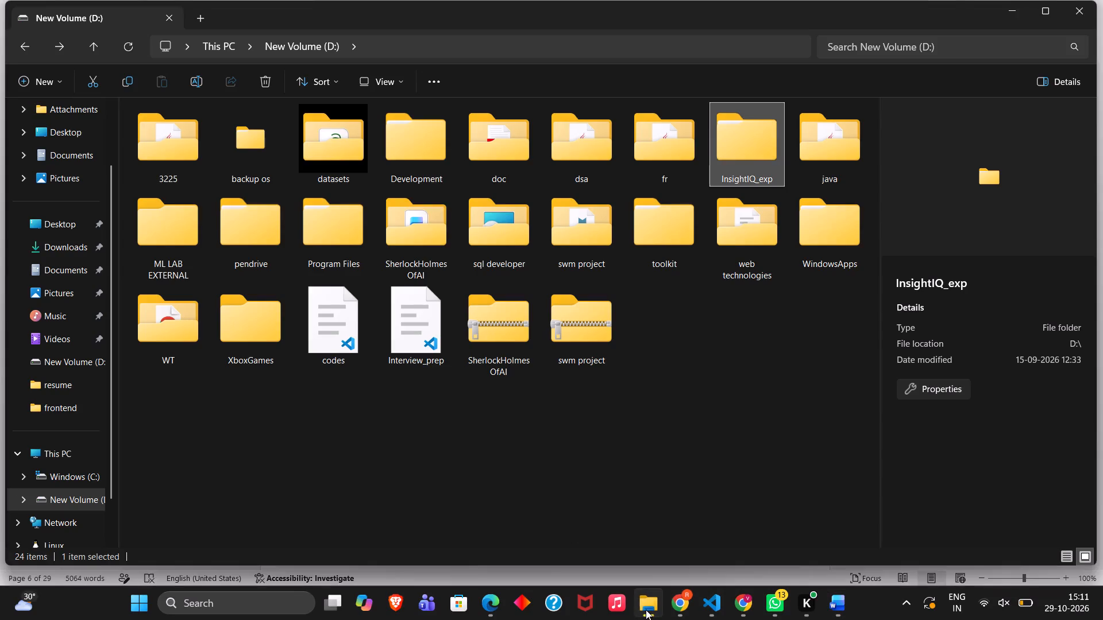
left_click(56, 266)
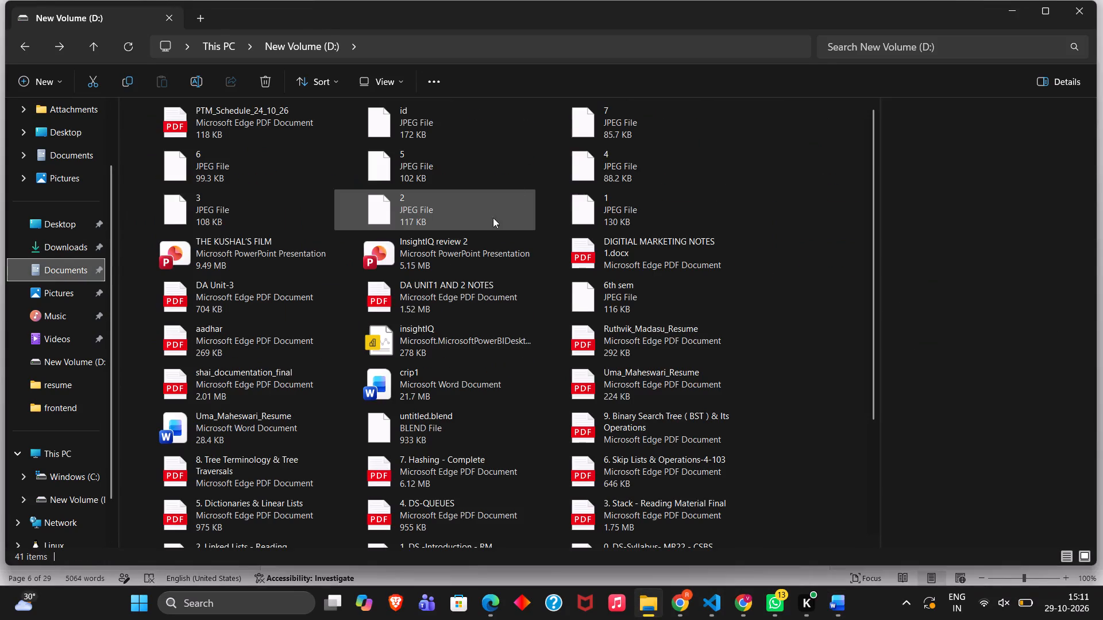
double_click(450, 245)
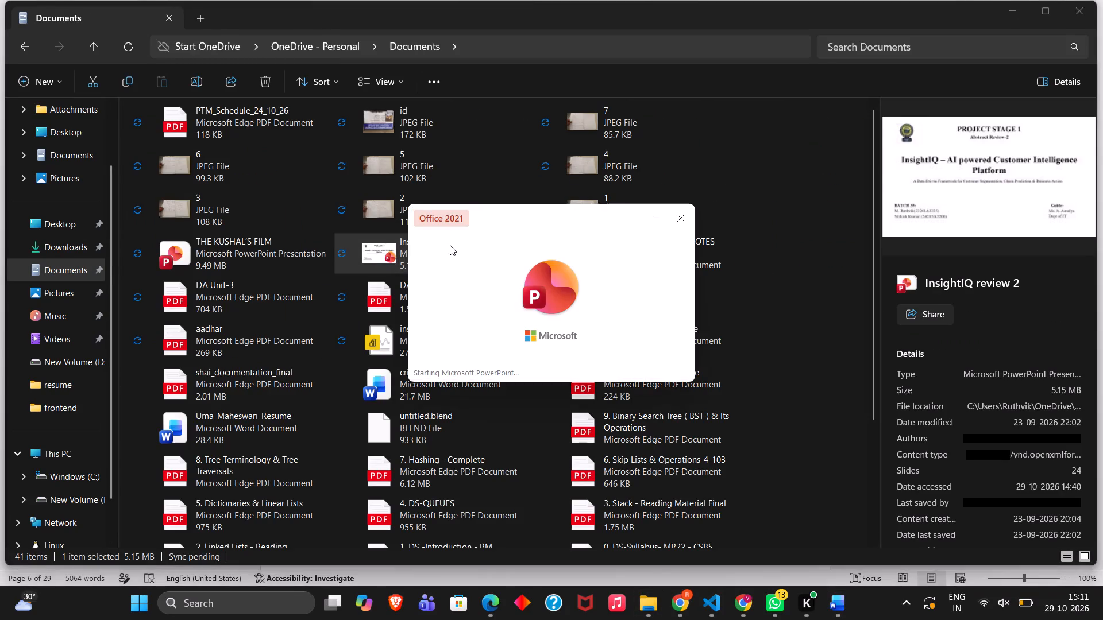
left_click(450, 245)
Copy all the Abstract bullet points, from Problem Statement to Key Outcome, on slide 3.
left_click(77, 330)
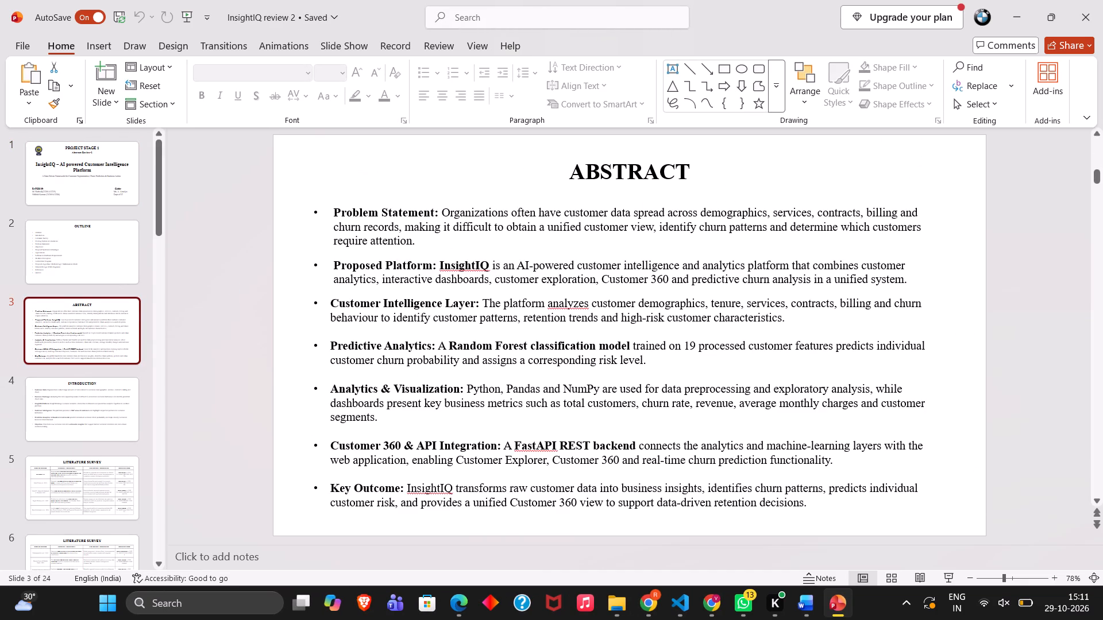
left_click_drag(321, 211, 783, 499)
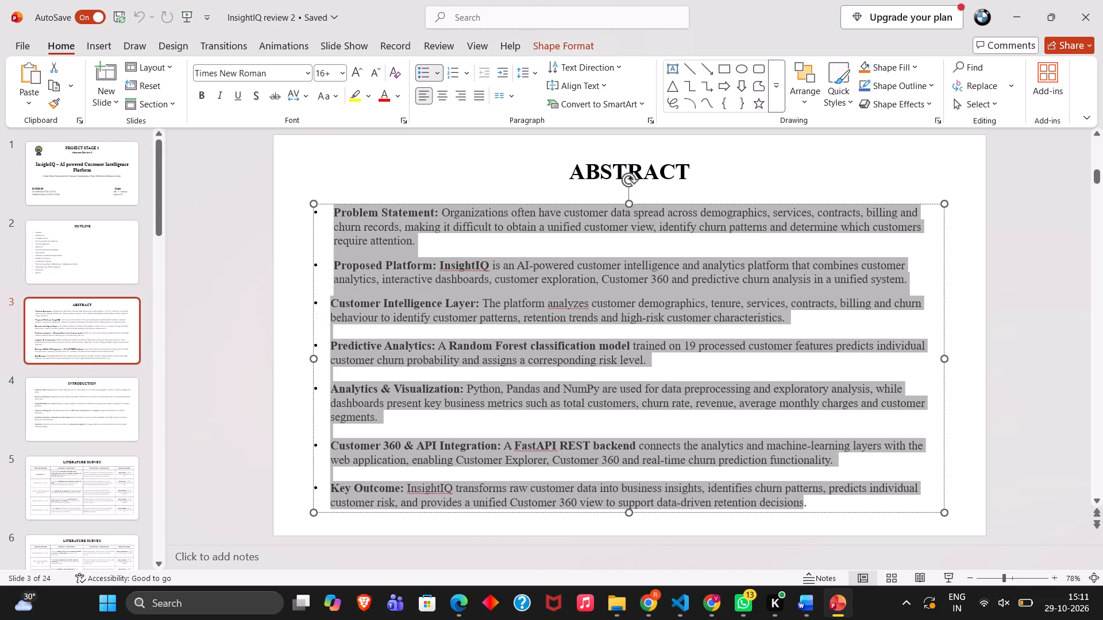
left_click_drag(783, 499, 989, 502)
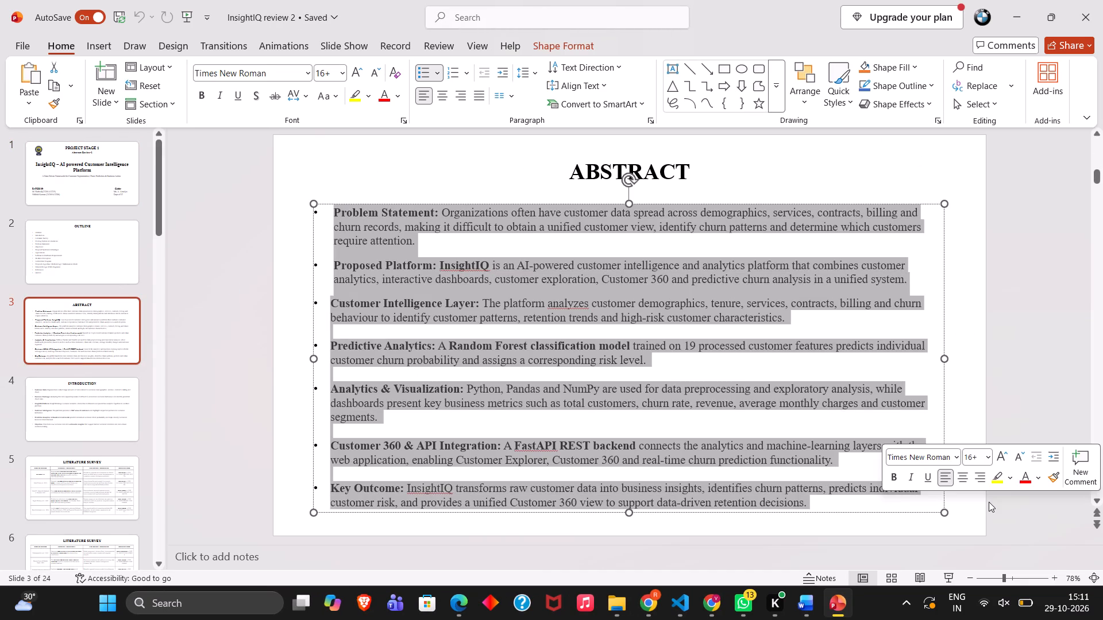
key("ctrl+c")
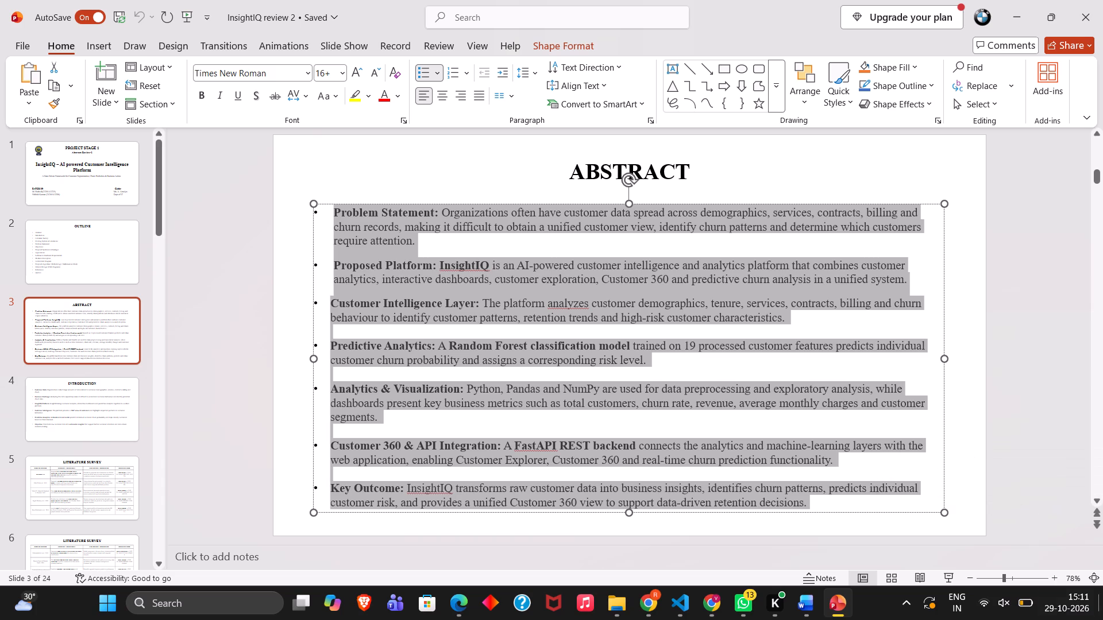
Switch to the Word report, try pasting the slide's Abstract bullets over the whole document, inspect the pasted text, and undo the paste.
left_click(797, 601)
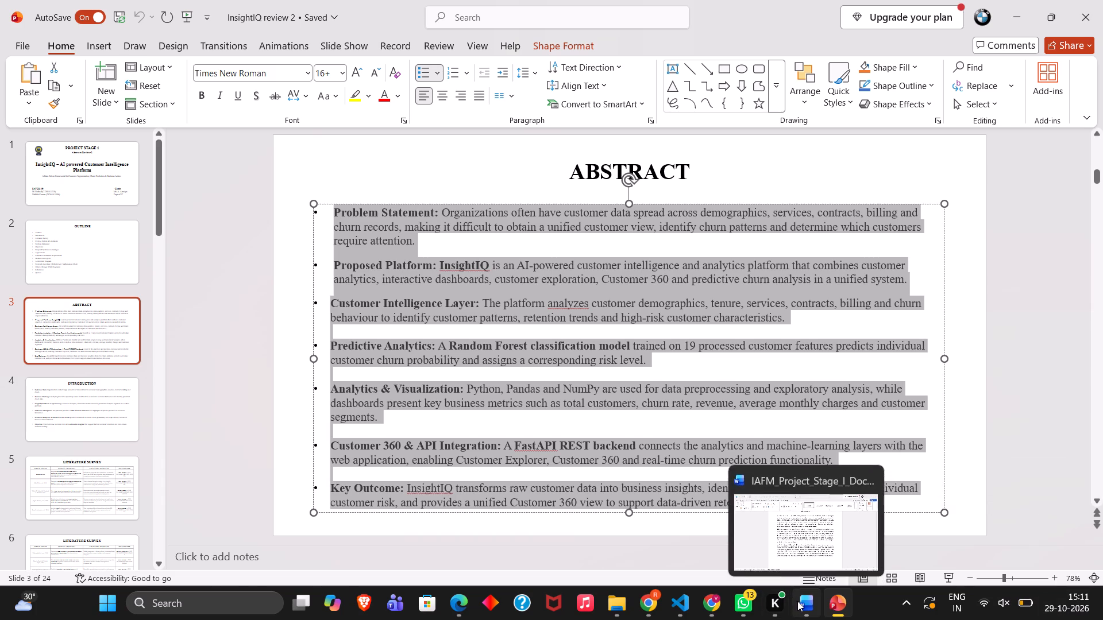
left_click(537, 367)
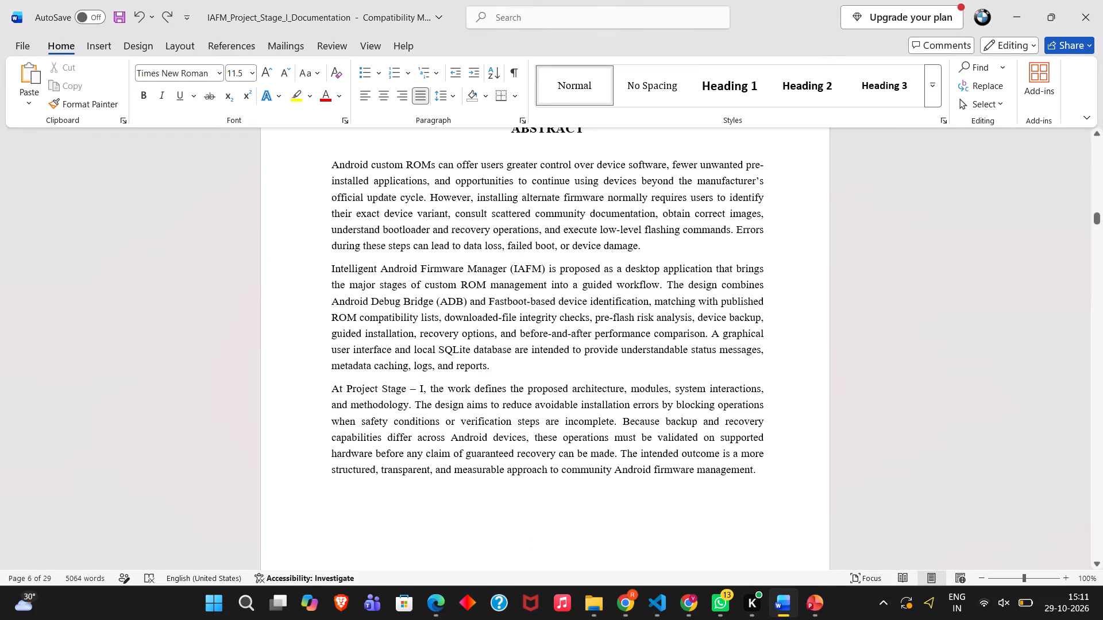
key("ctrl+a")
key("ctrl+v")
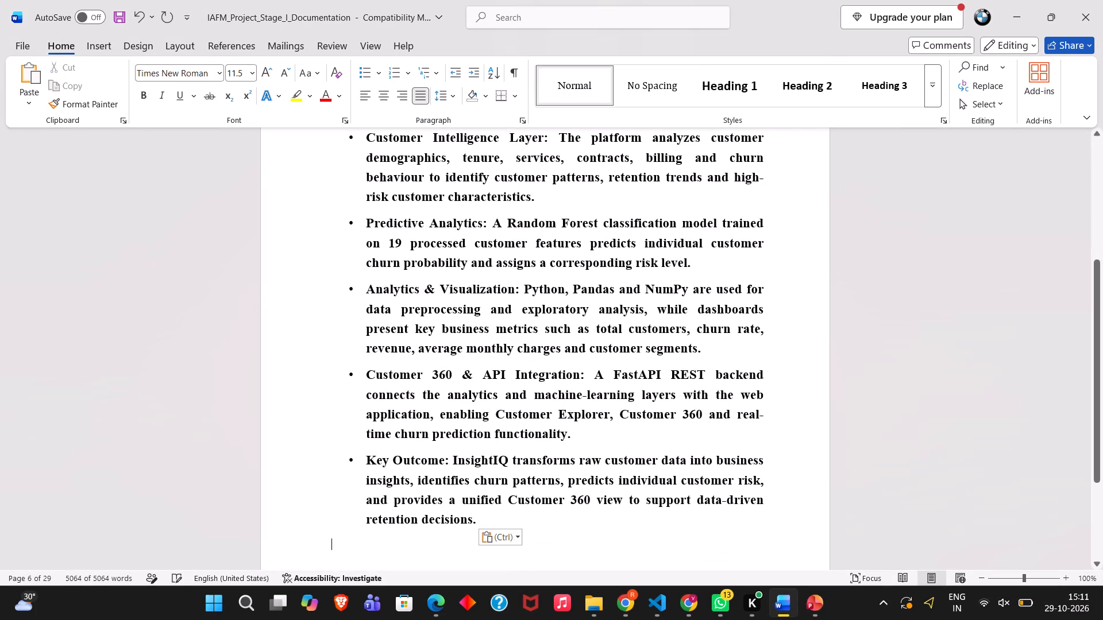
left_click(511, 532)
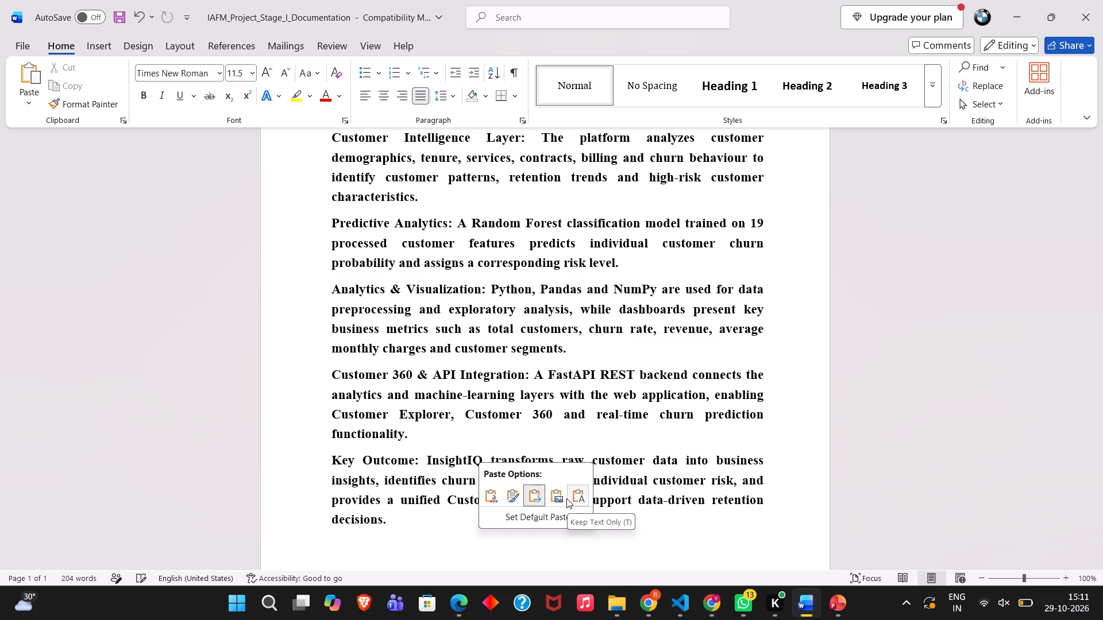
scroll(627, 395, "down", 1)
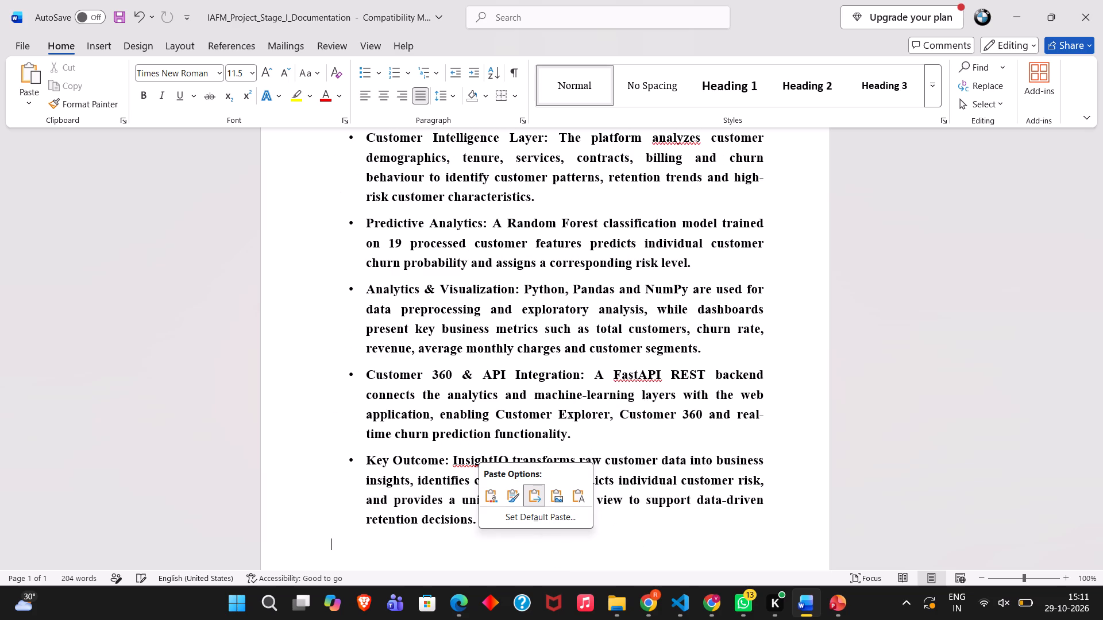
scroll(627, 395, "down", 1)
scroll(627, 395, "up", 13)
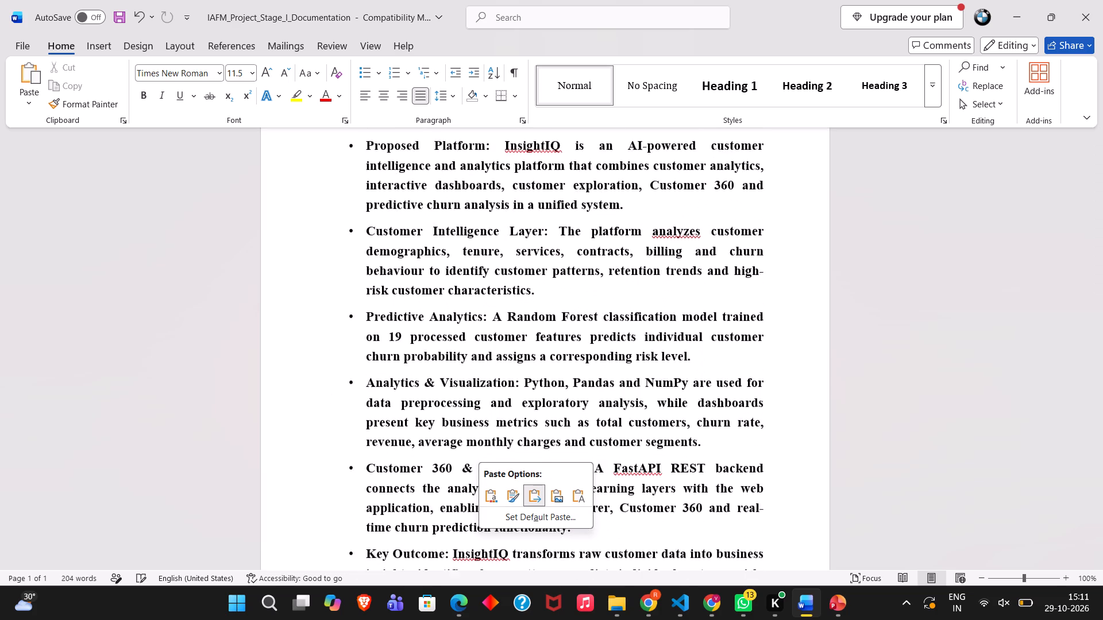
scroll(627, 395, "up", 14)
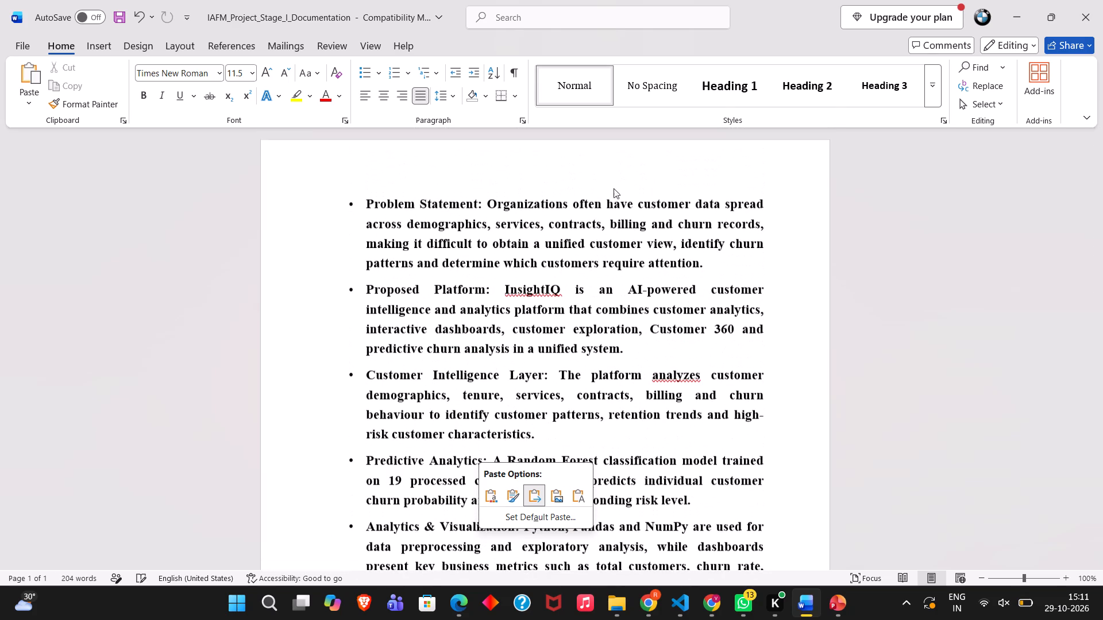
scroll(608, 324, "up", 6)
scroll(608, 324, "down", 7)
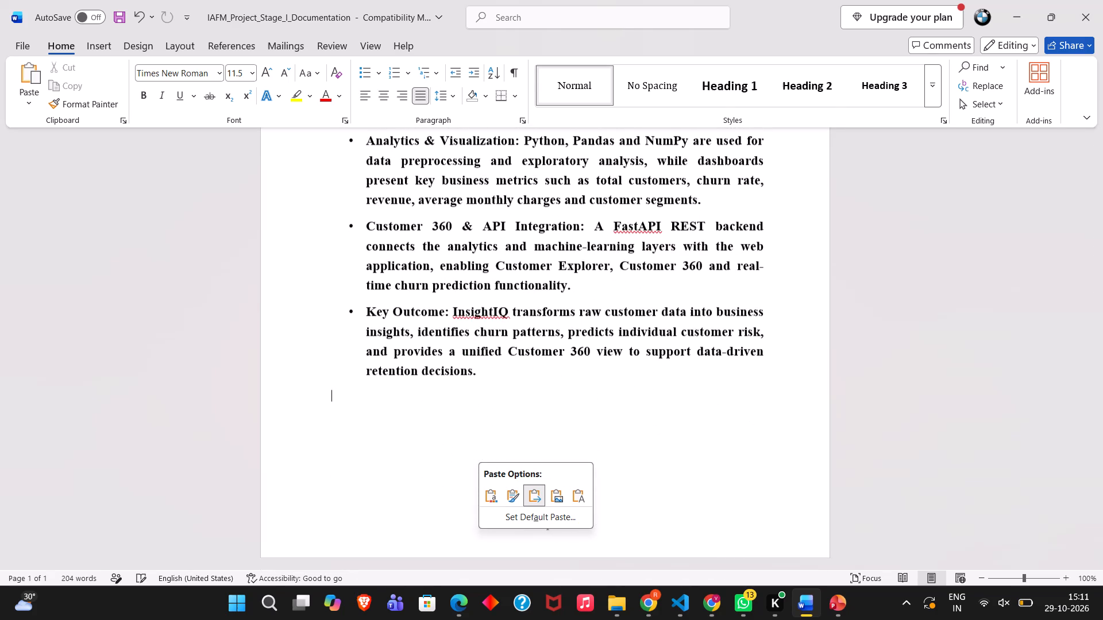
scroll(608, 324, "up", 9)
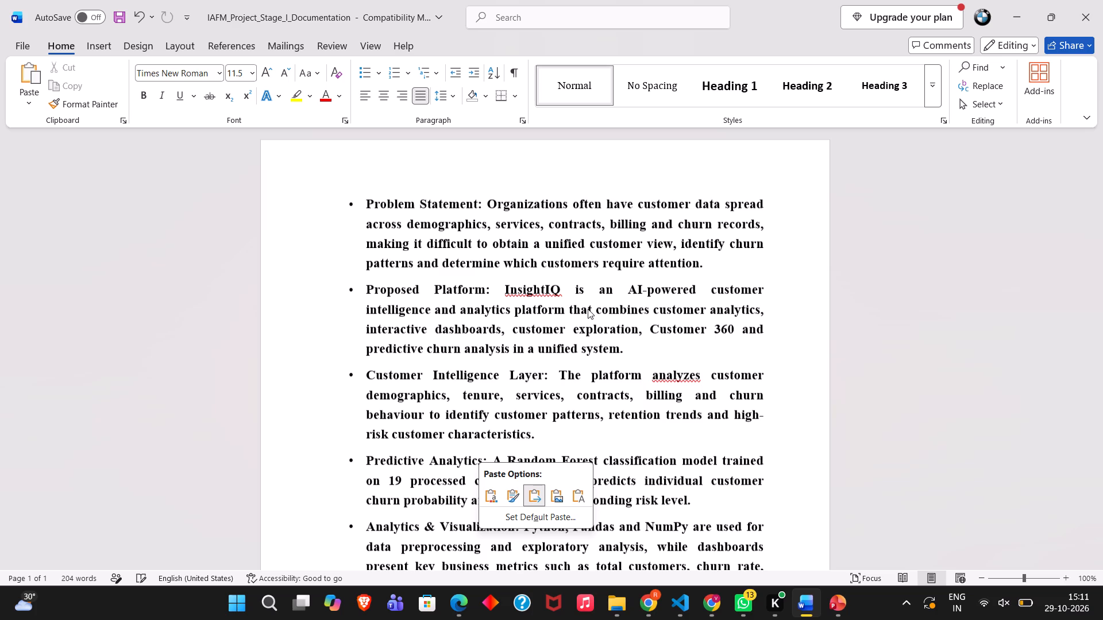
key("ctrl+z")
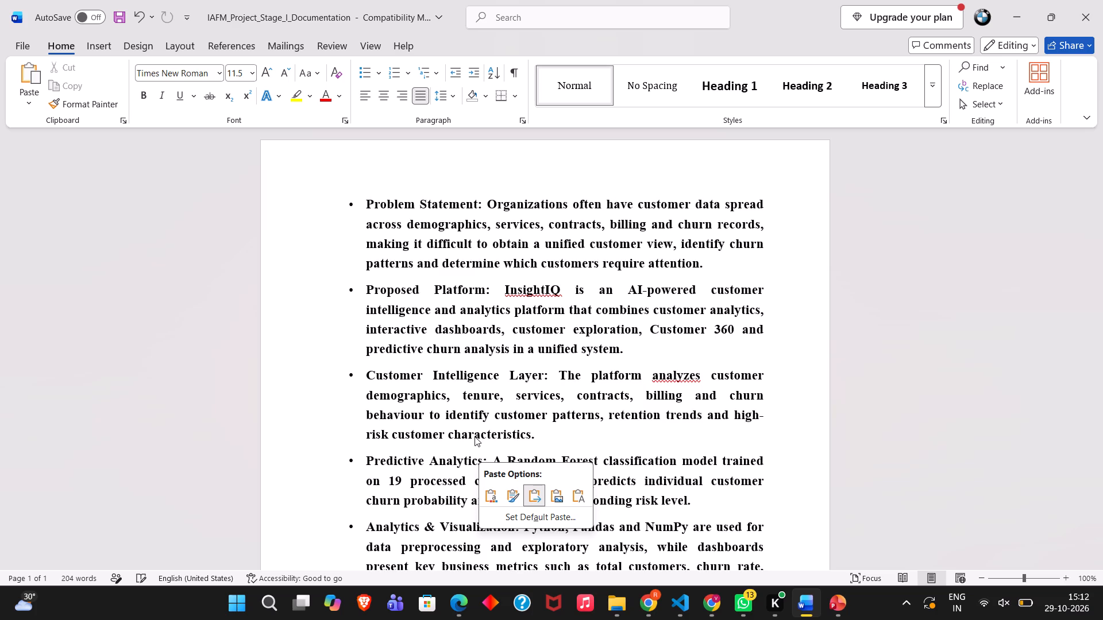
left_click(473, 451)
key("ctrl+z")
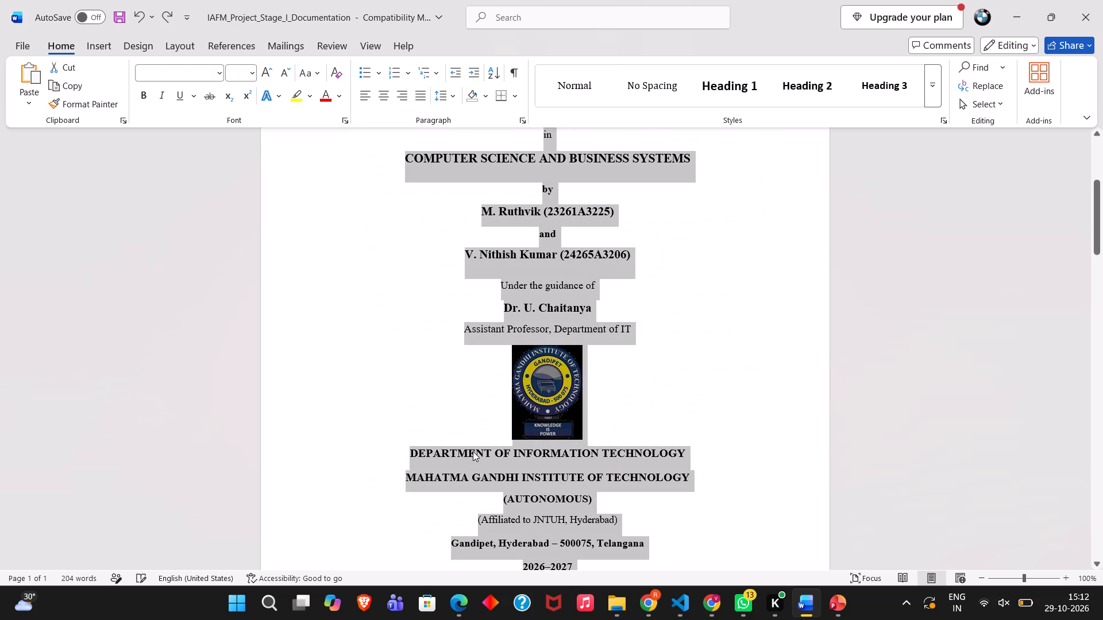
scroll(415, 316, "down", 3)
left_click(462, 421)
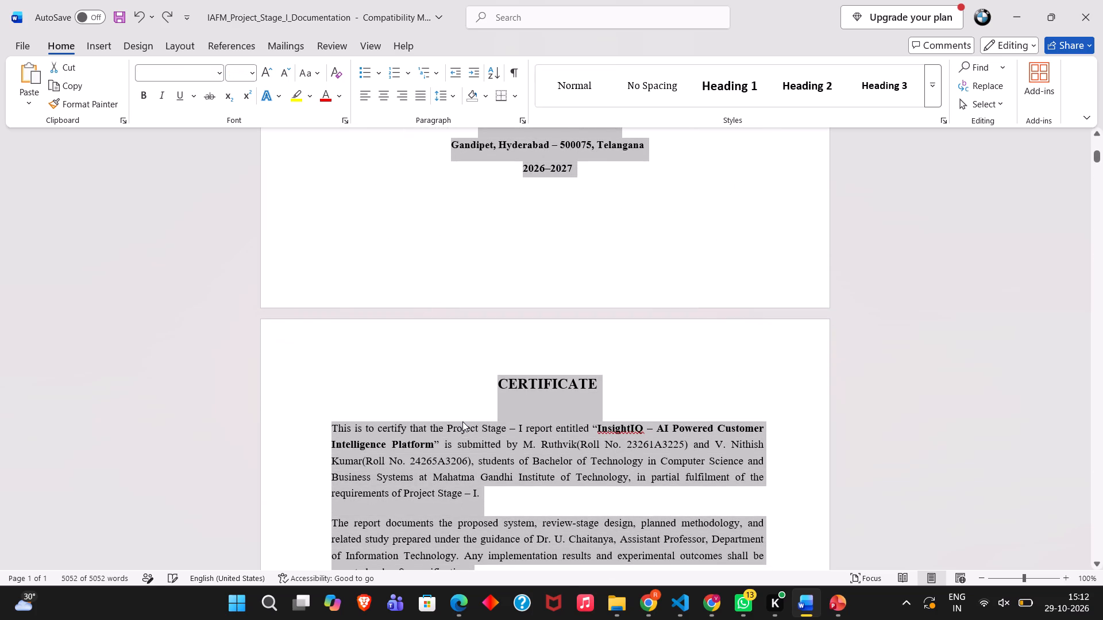
Replace the three Android firmware paragraphs under the ABSTRACT heading with the bullet points copied from the presentation.
scroll(462, 421, "down", 2)
scroll(495, 343, "down", 1)
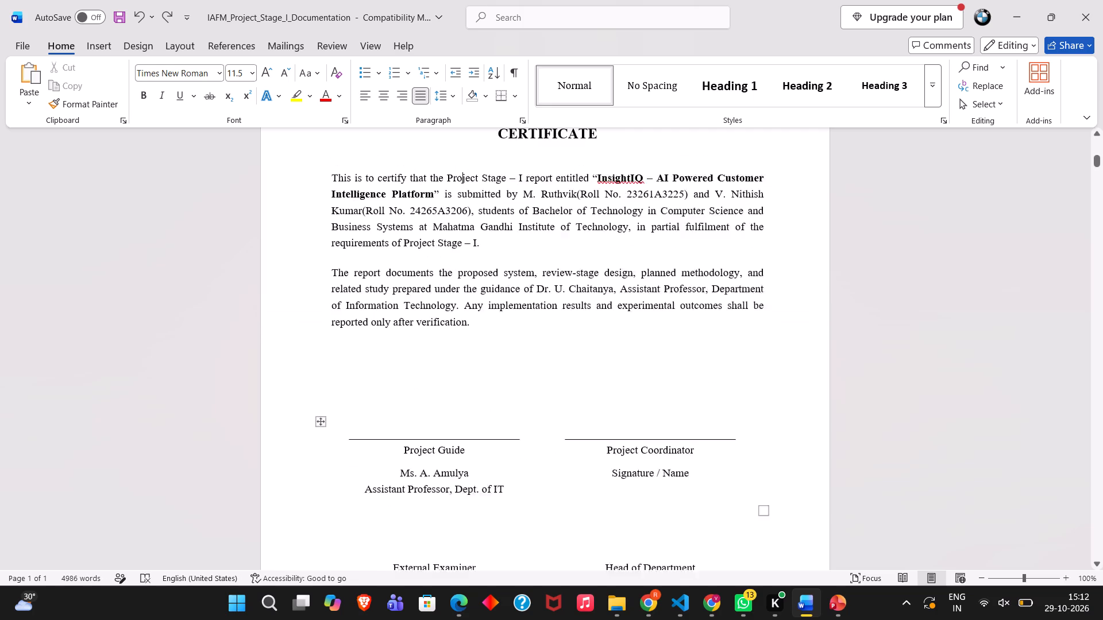
scroll(495, 343, "down", 6)
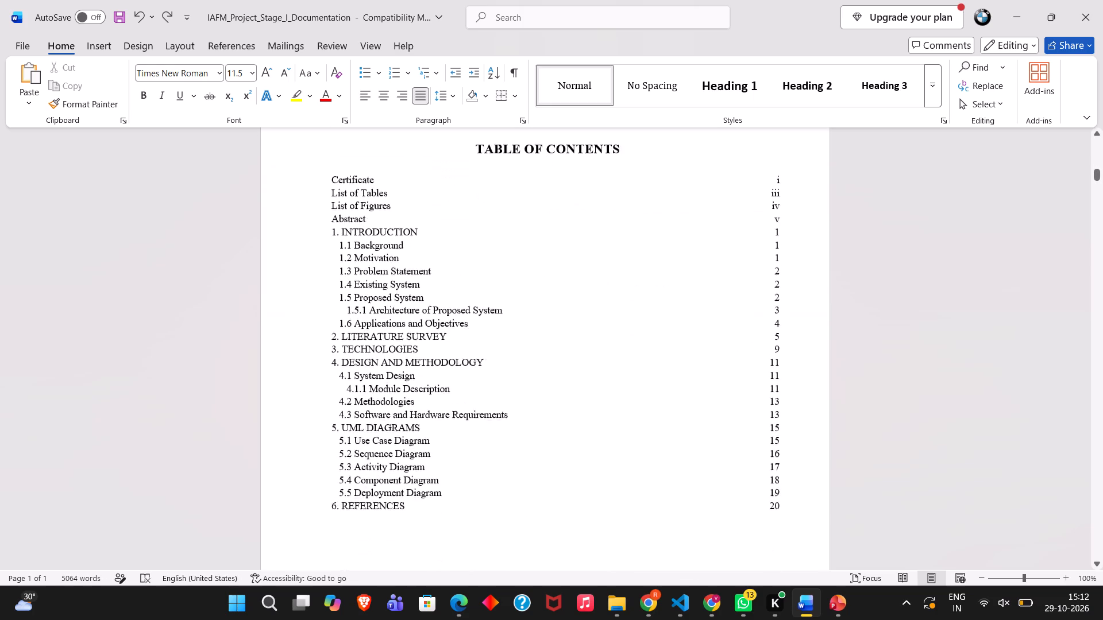
scroll(495, 343, "down", 4)
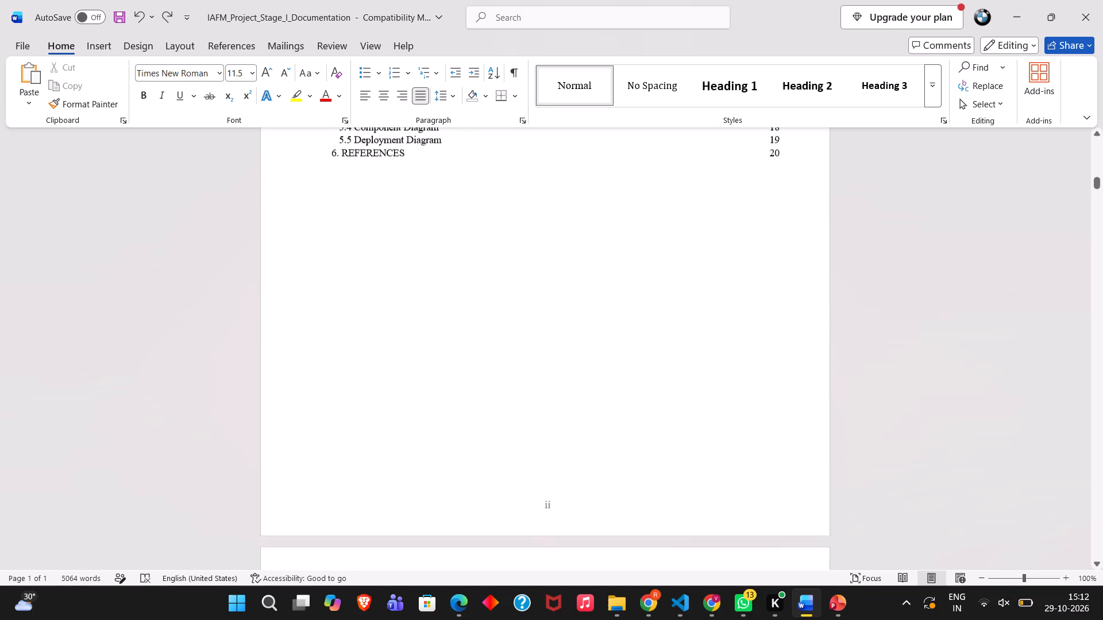
scroll(495, 343, "down", 7)
scroll(495, 343, "up", 1)
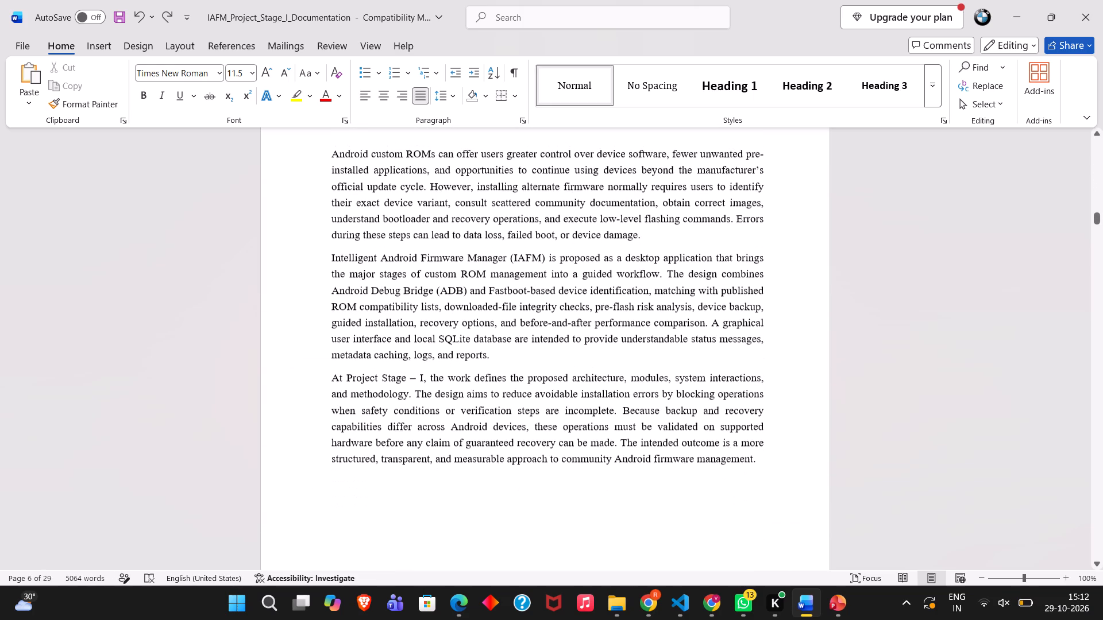
left_click_drag(342, 161, 565, 370)
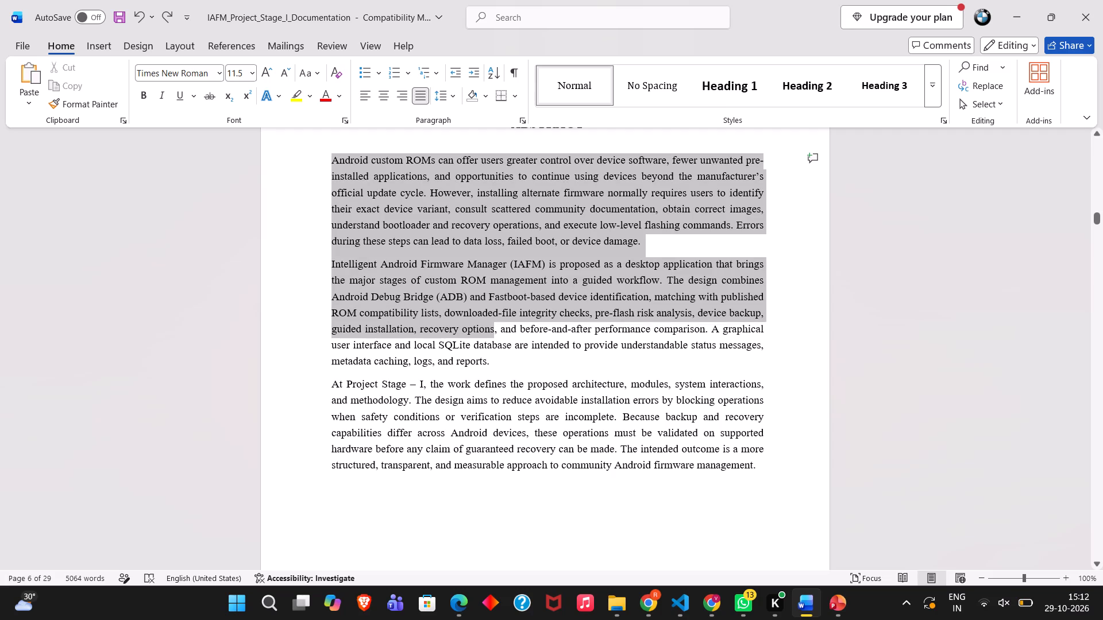
left_click_drag(565, 370, 749, 461)
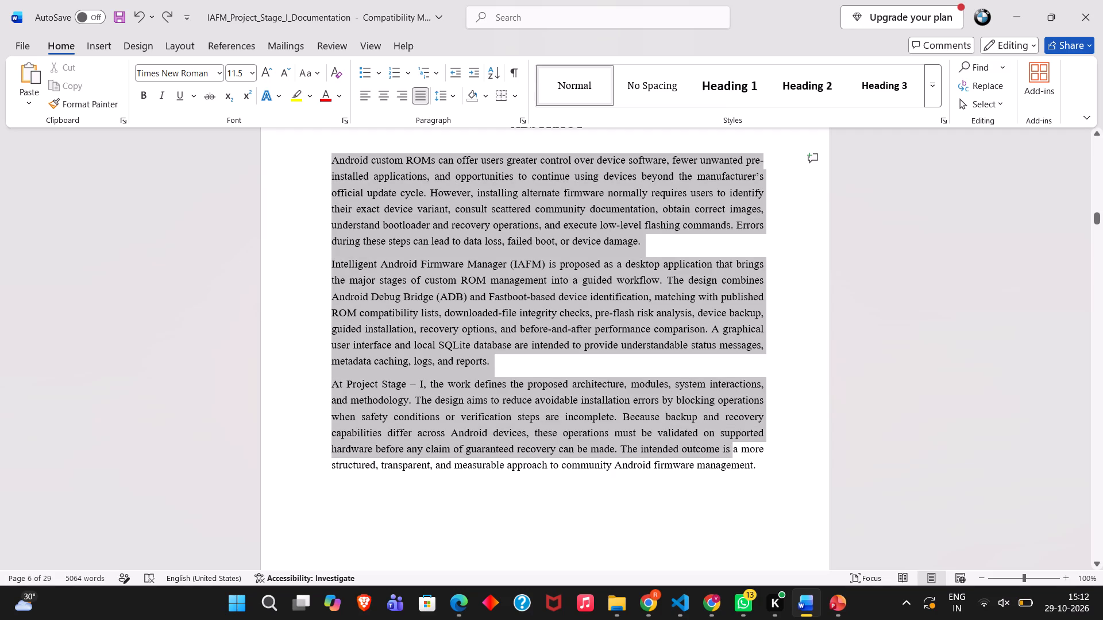
left_click_drag(749, 461, 755, 466)
key("ctrl+v")
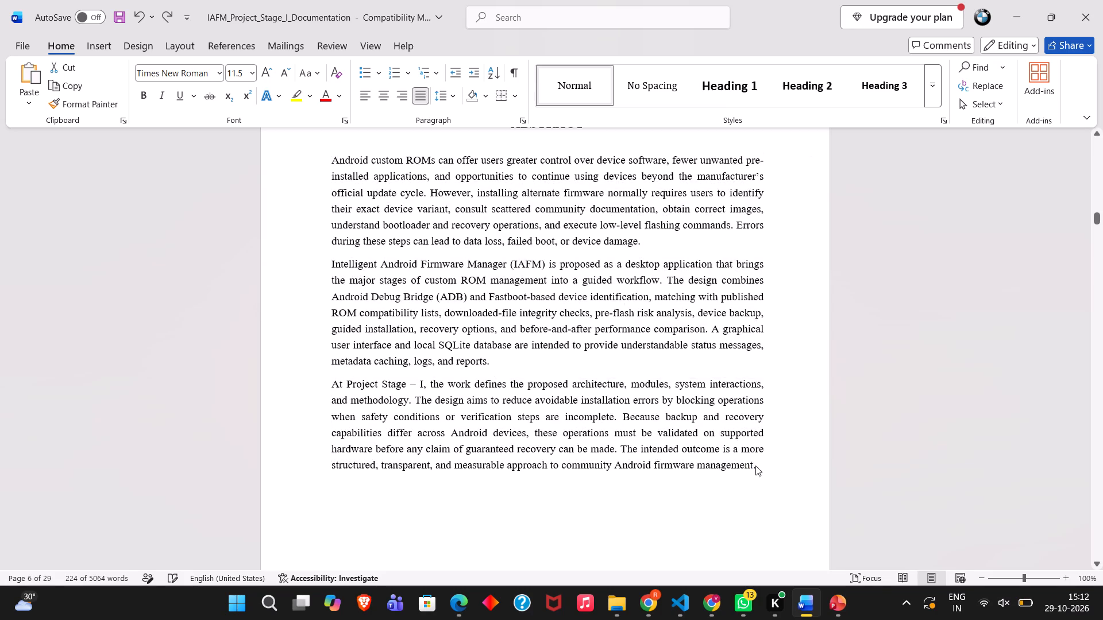
Check the replaced abstract text and add an unbulleted blank line between the ABSTRACT heading and the Problem Statement bullet.
scroll(588, 332, "down", 1)
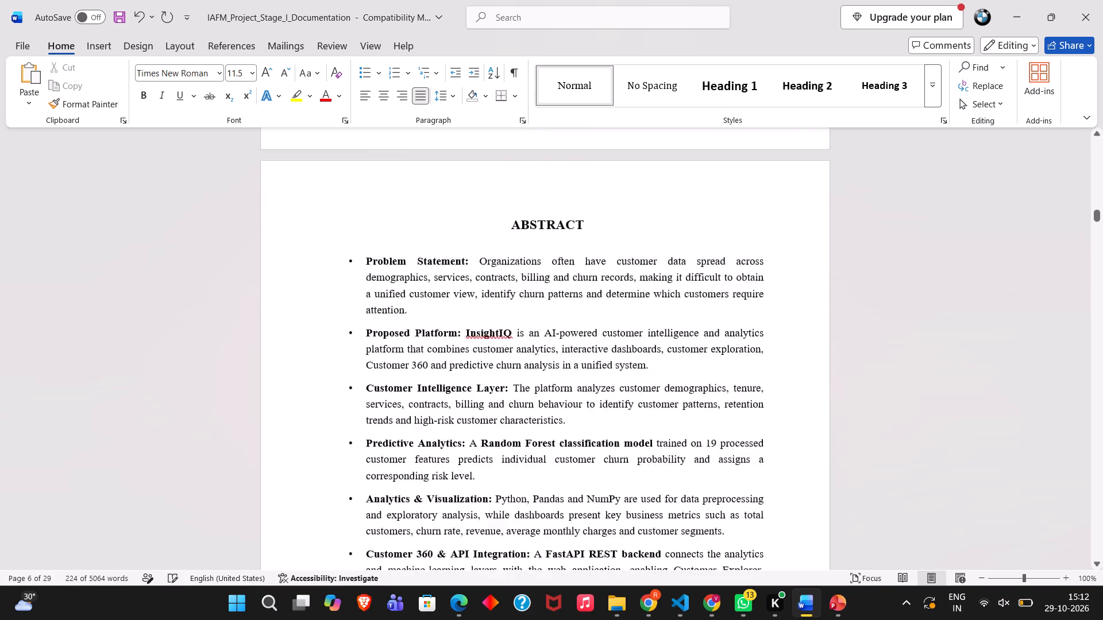
scroll(588, 332, "down", 1)
scroll(588, 332, "up", 1)
scroll(588, 332, "down", 1)
scroll(588, 332, "up", 1)
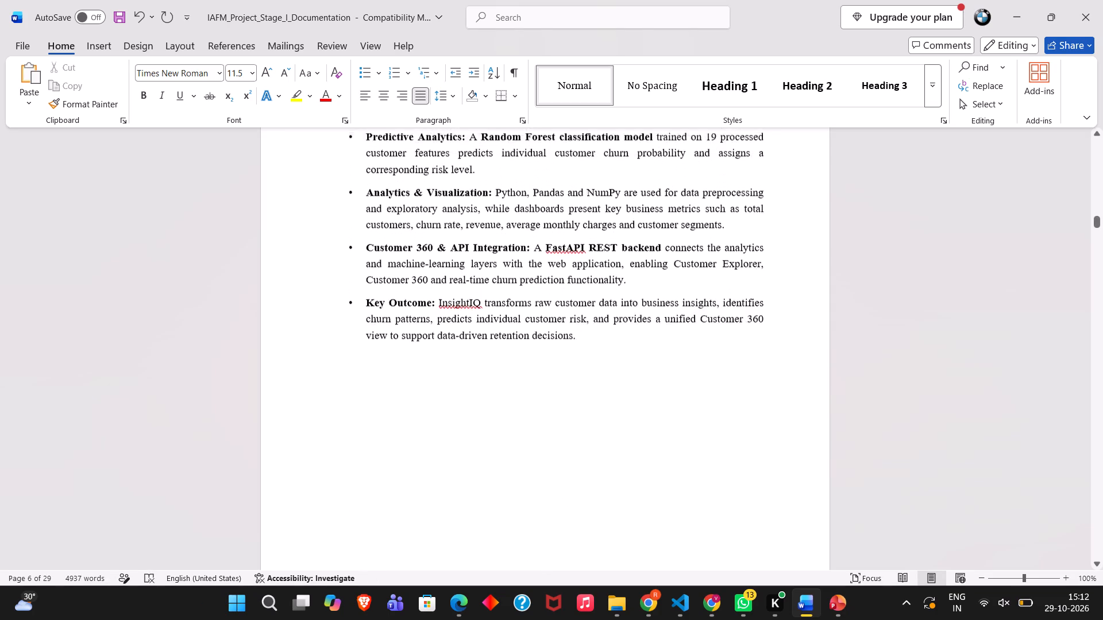
scroll(588, 332, "up", 1)
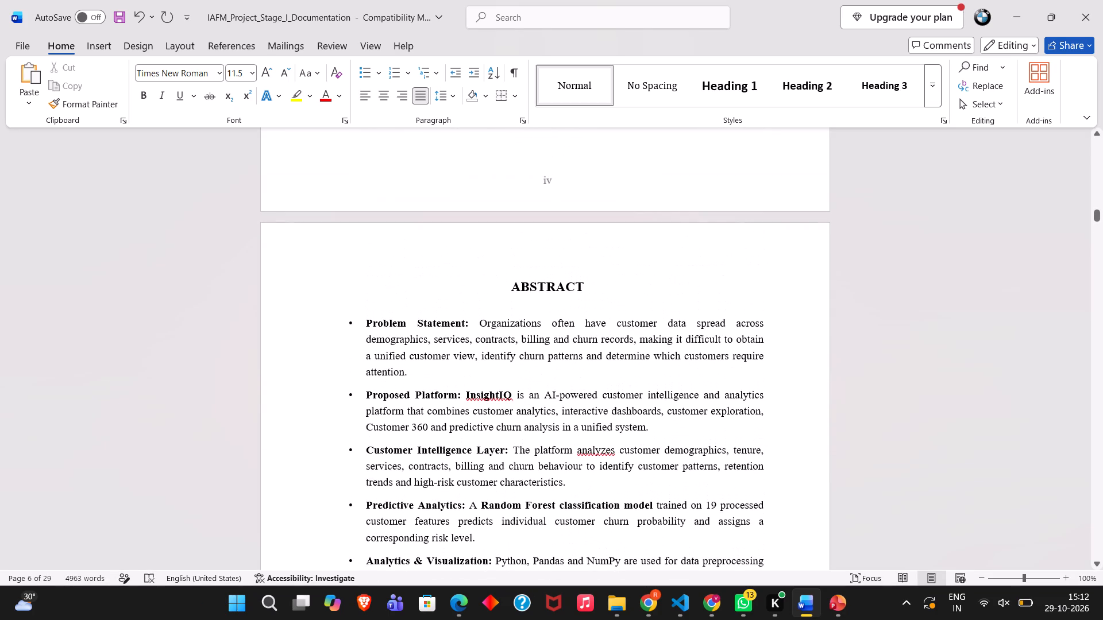
left_click(344, 323)
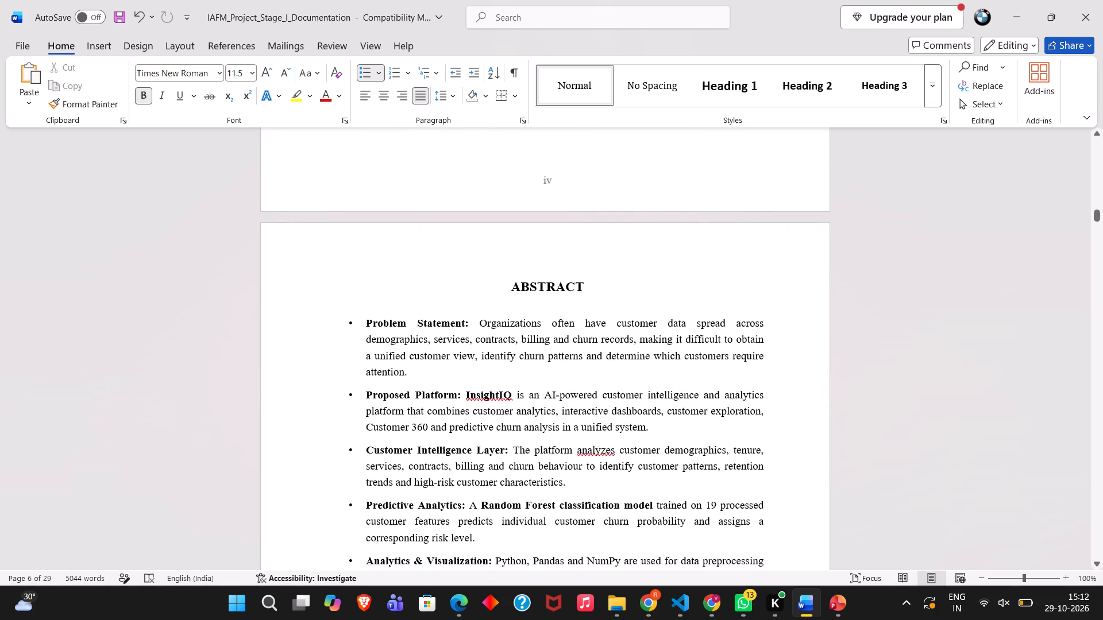
key("Return")
key("Return")
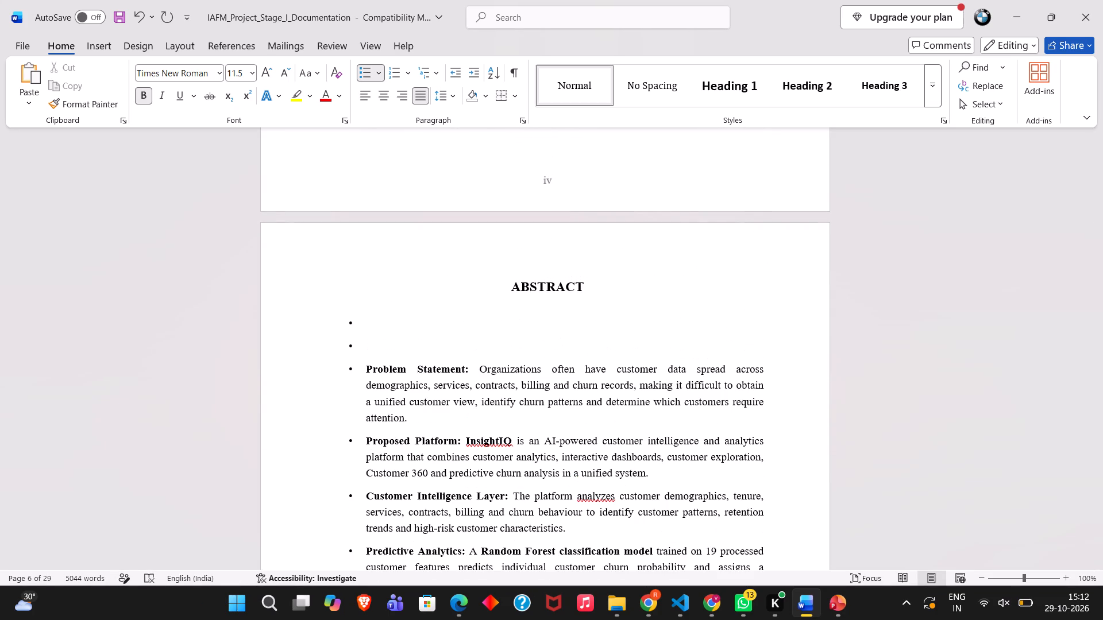
key("Up")
key("BackSpace")
key("BackSpace")
key("BackSpace")
key("BackSpace")
key("BackSpace")
Switch to the InsightIQ presentation and copy all the INTRODUCTION bullet points on slide 4, from Customer Data to Objective.
scroll(344, 323, "down", 5)
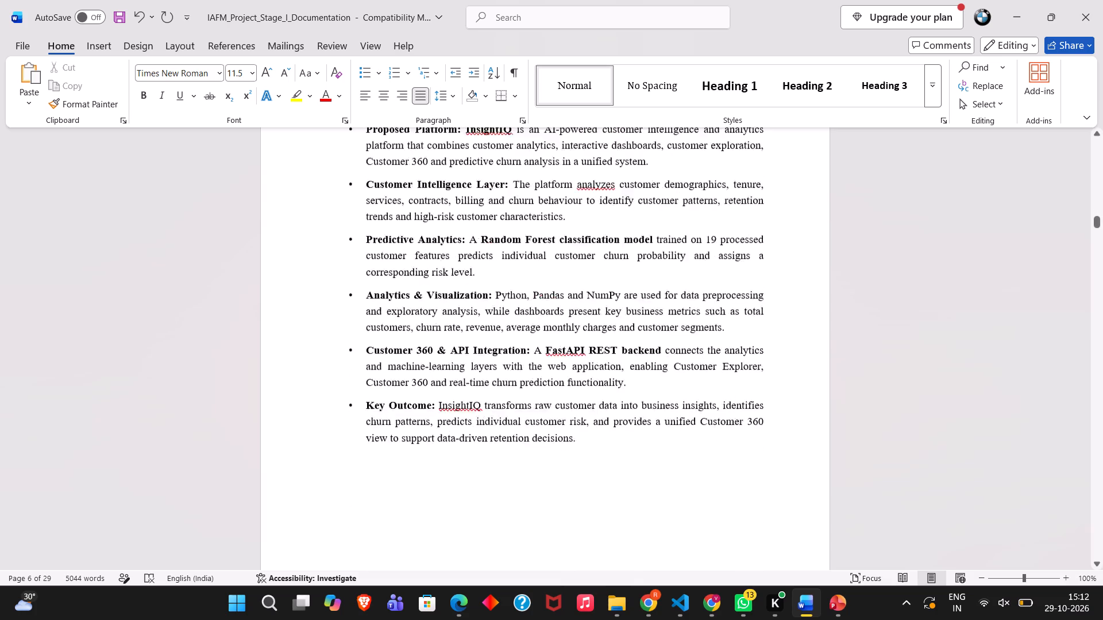
scroll(344, 323, "down", 3)
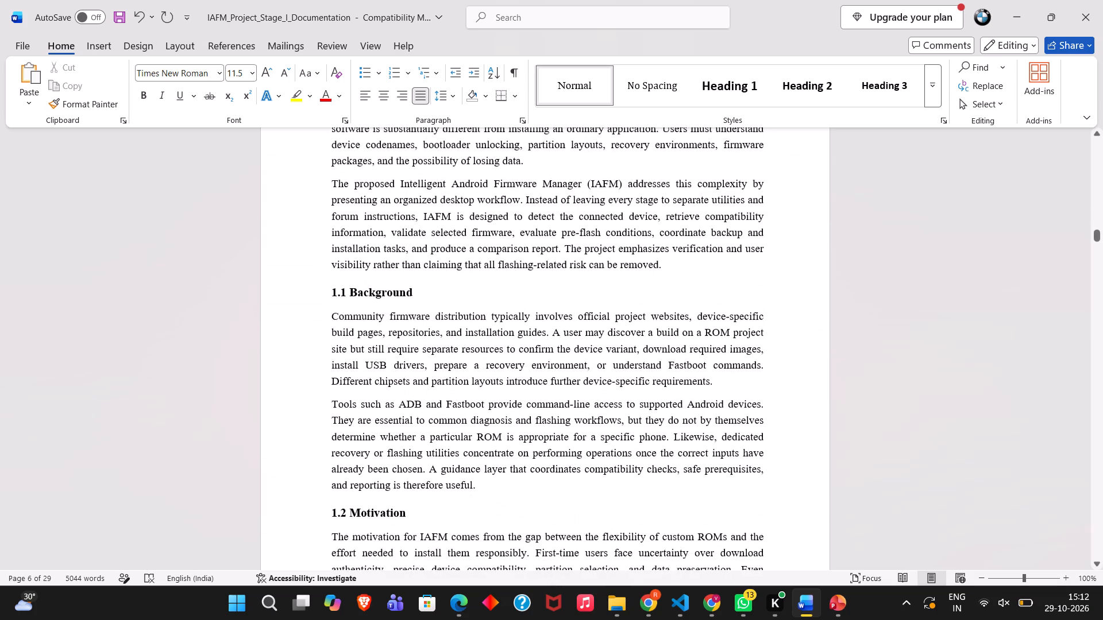
scroll(291, 436, "down", 1)
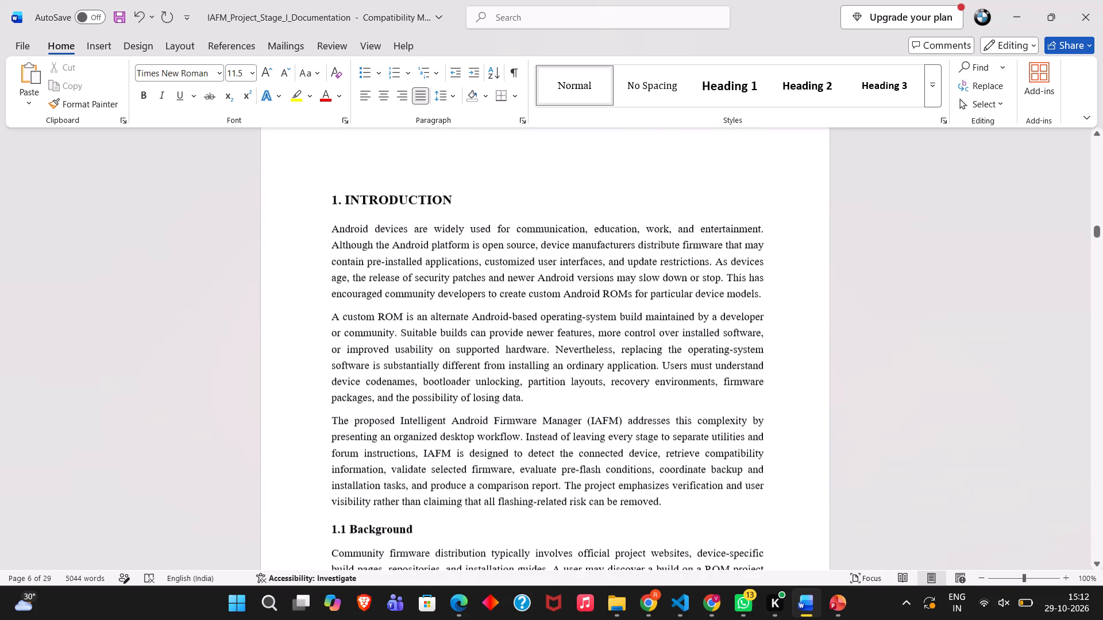
scroll(291, 436, "down", 1)
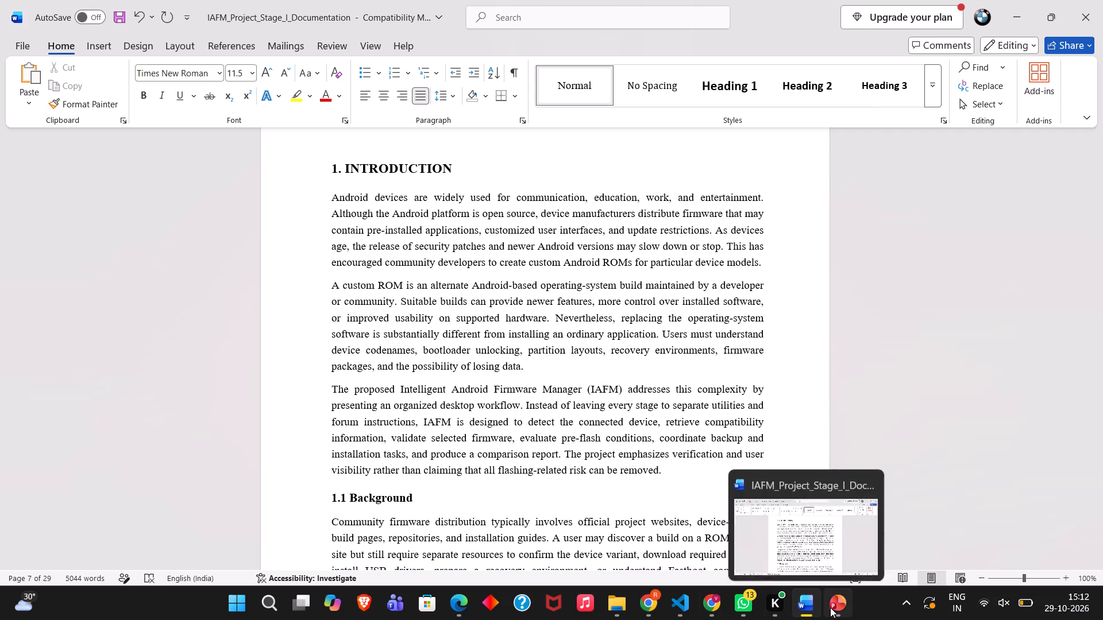
left_click(836, 604)
scroll(550, 452, "down", 3)
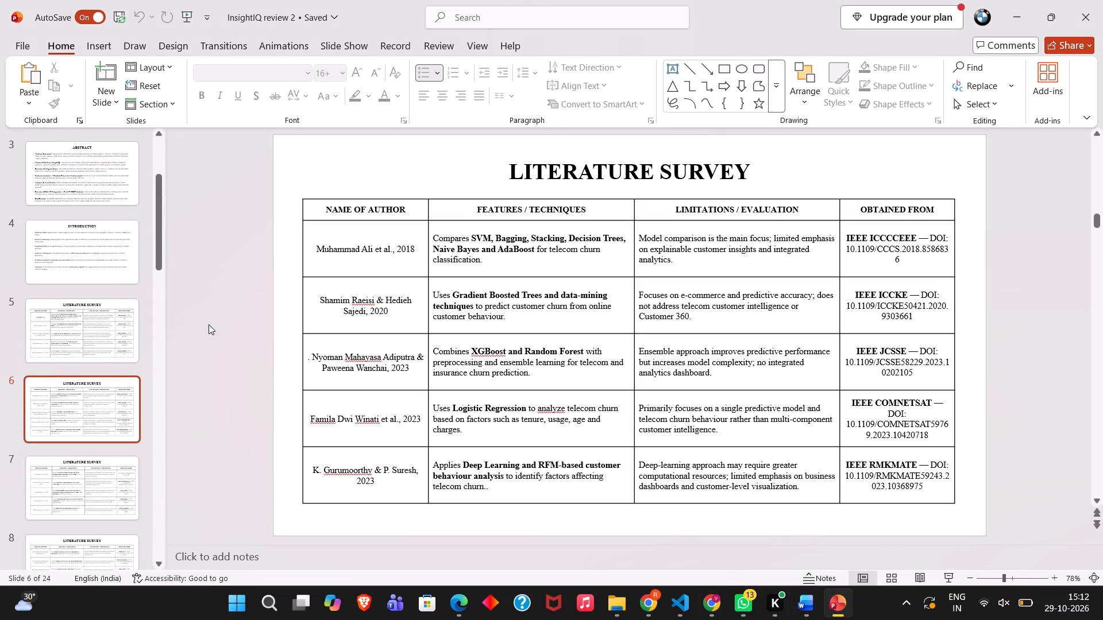
scroll(95, 237, "up", 1)
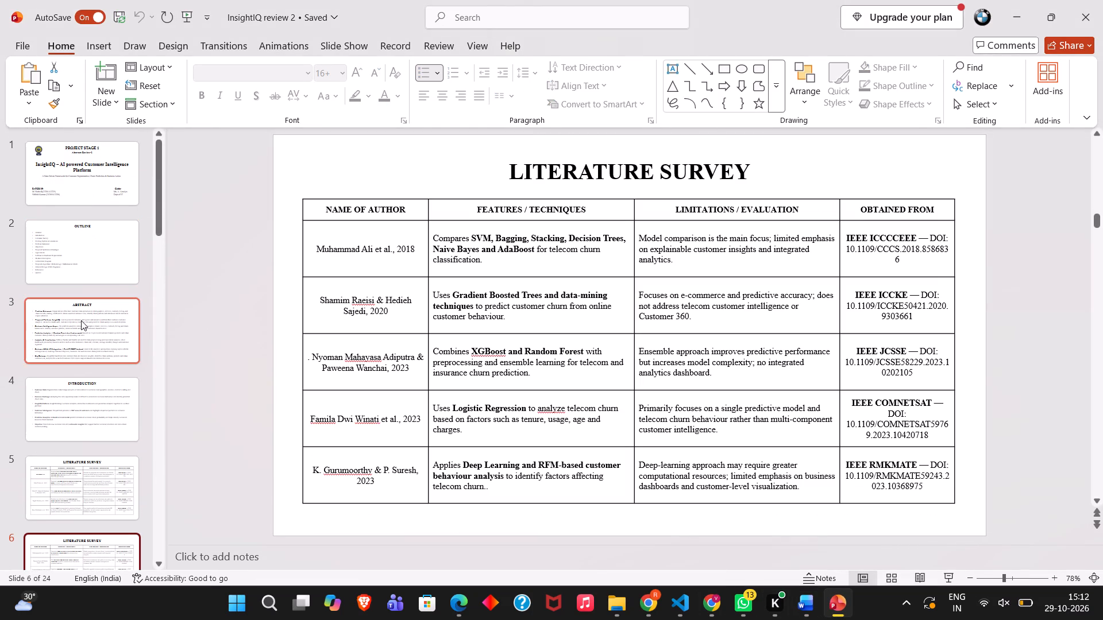
left_click(78, 392)
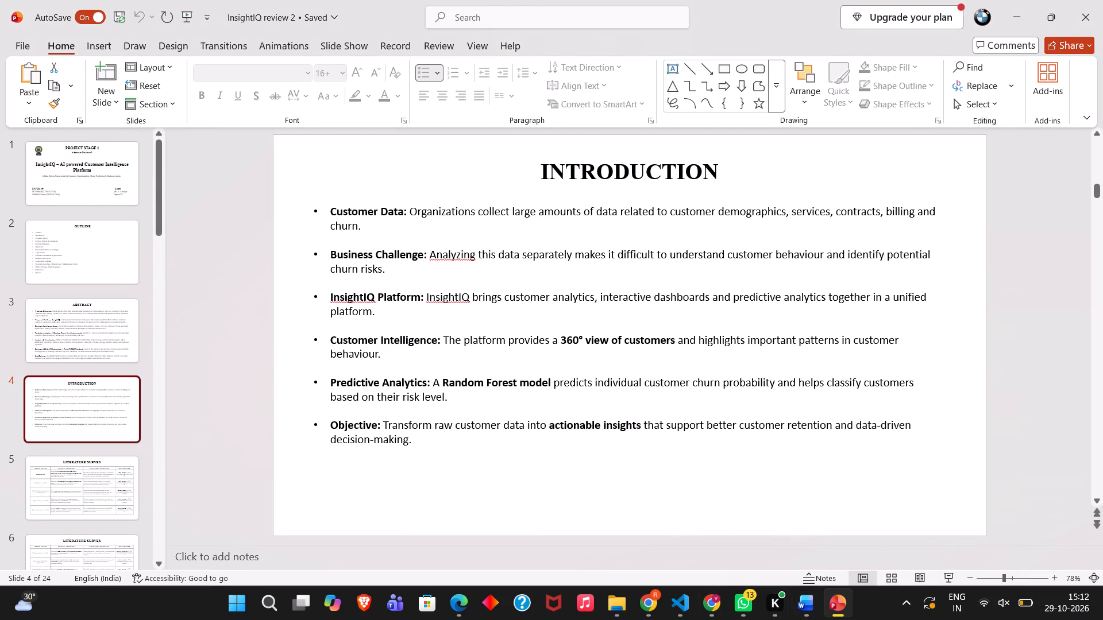
left_click_drag(431, 443, 320, 211)
key("ctrl+c")
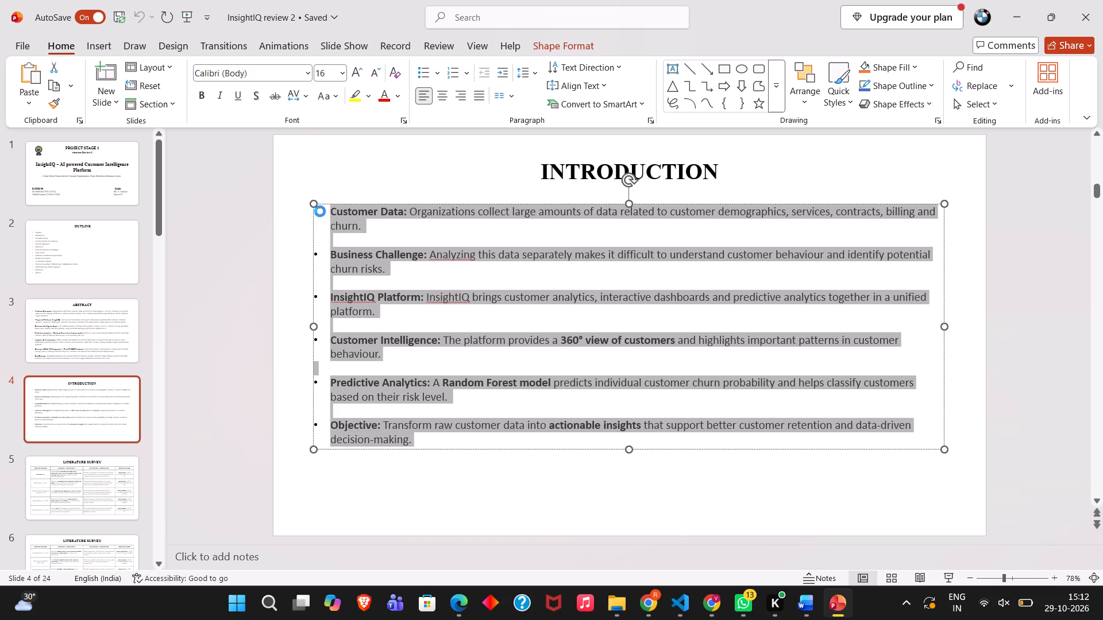
Switch to the Word report and replace the three paragraphs under 1. INTRODUCTION with the copied slide content, keeping text only.
left_click(805, 599)
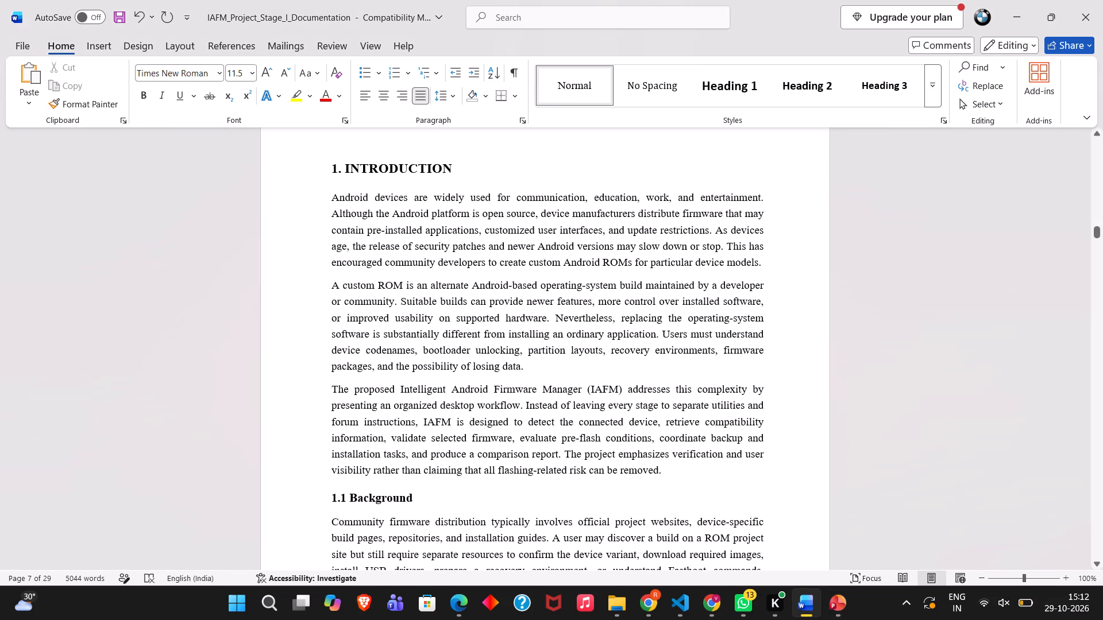
left_click_drag(681, 469, 284, 196)
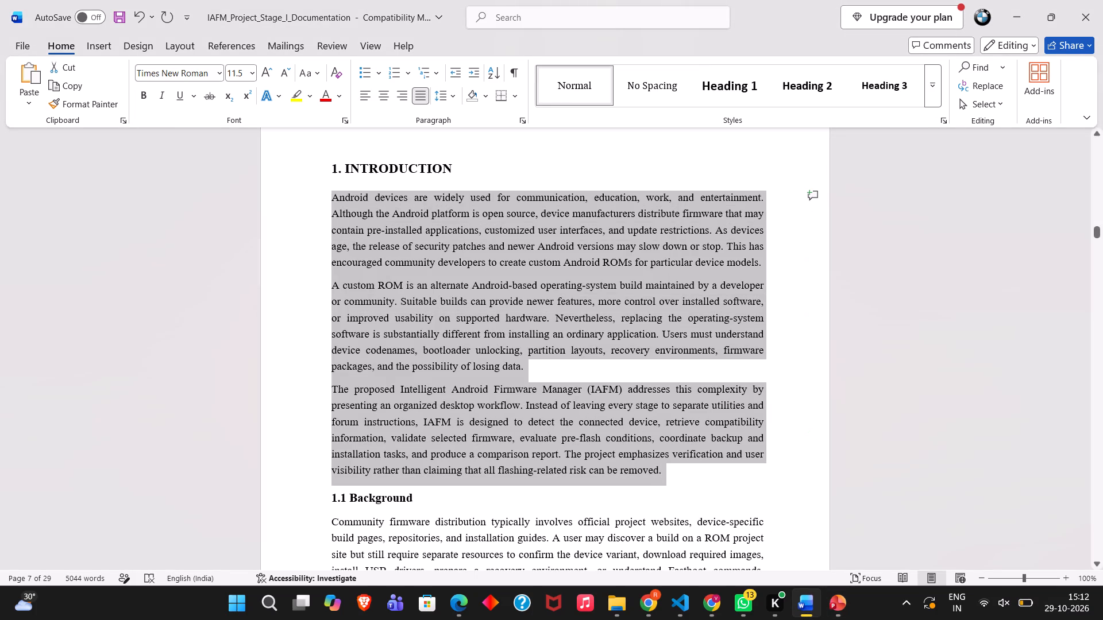
key("ctrl+v")
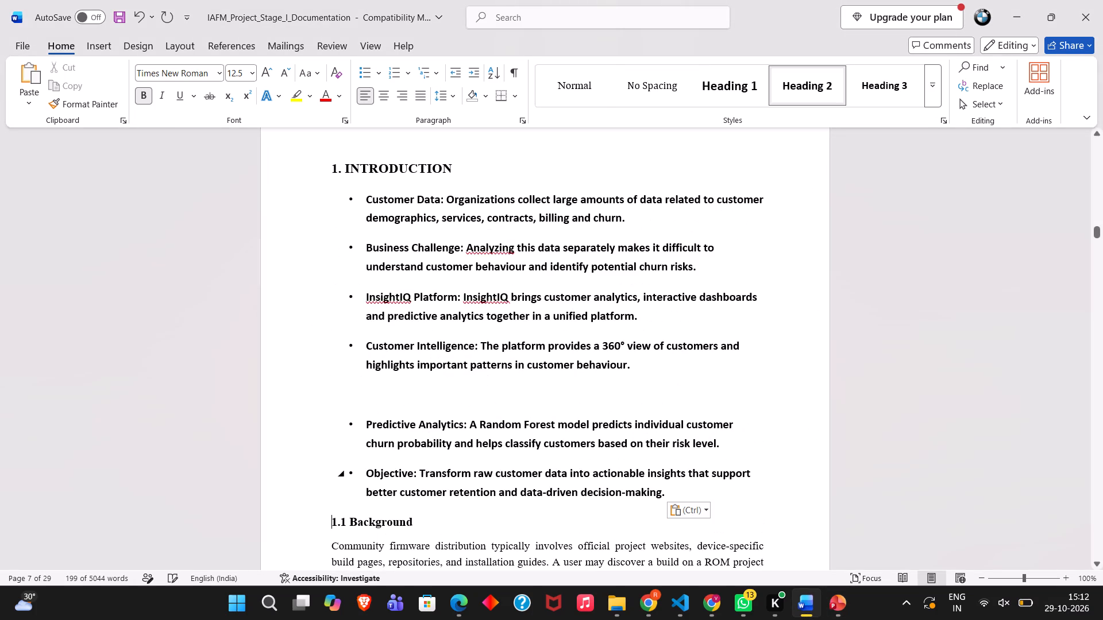
left_click(703, 509)
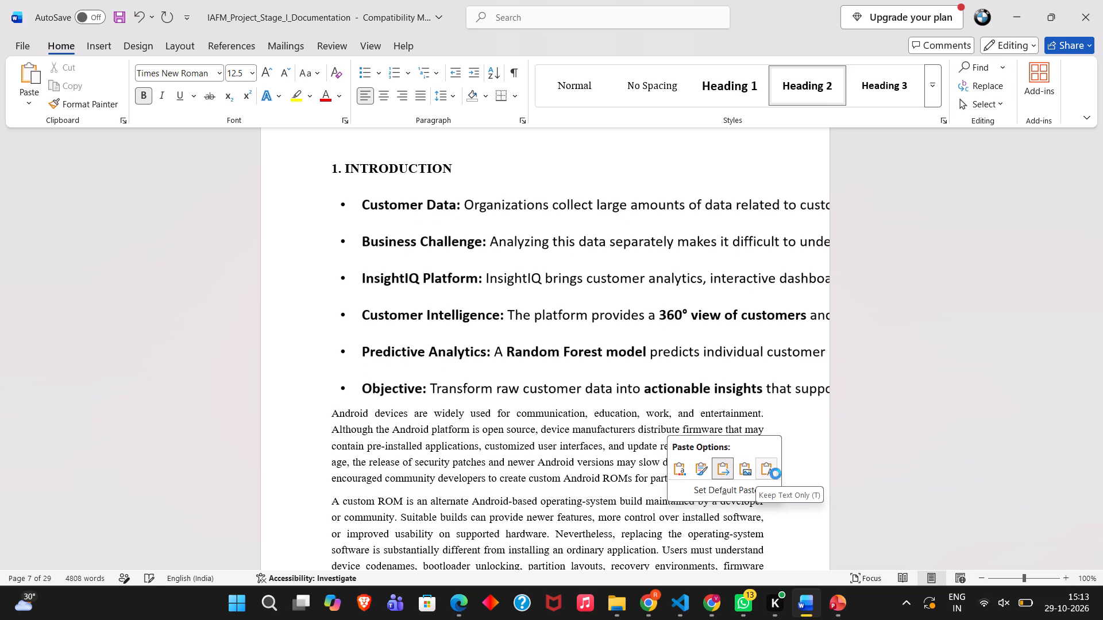
left_click(776, 474)
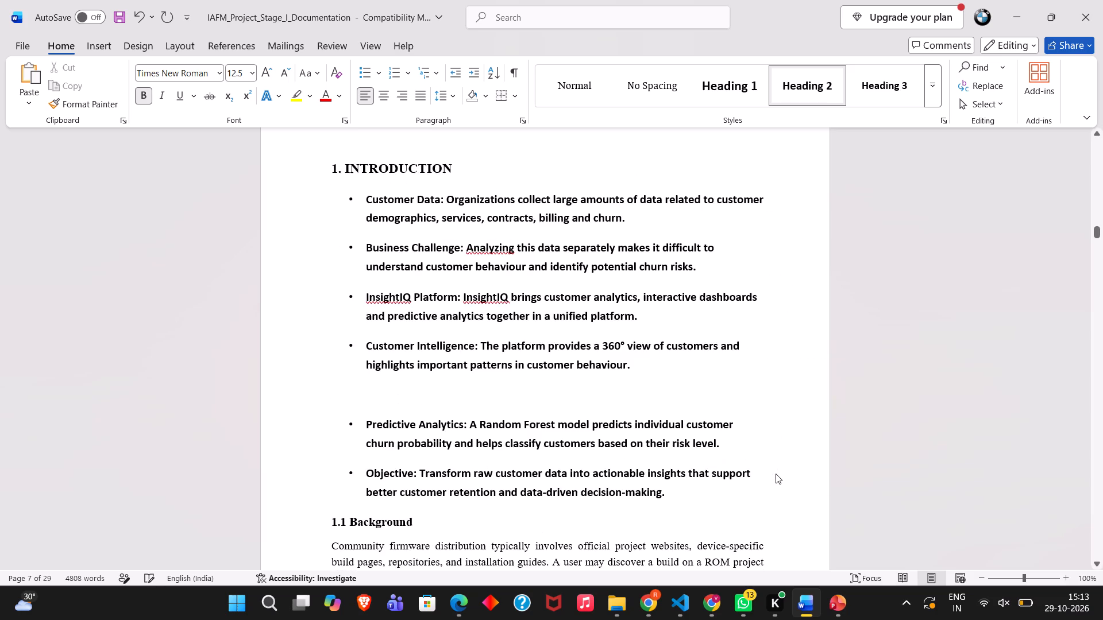
Remove the blank lines between the pasted Introduction paragraphs, from Customer Data through Objective.
left_click(351, 427)
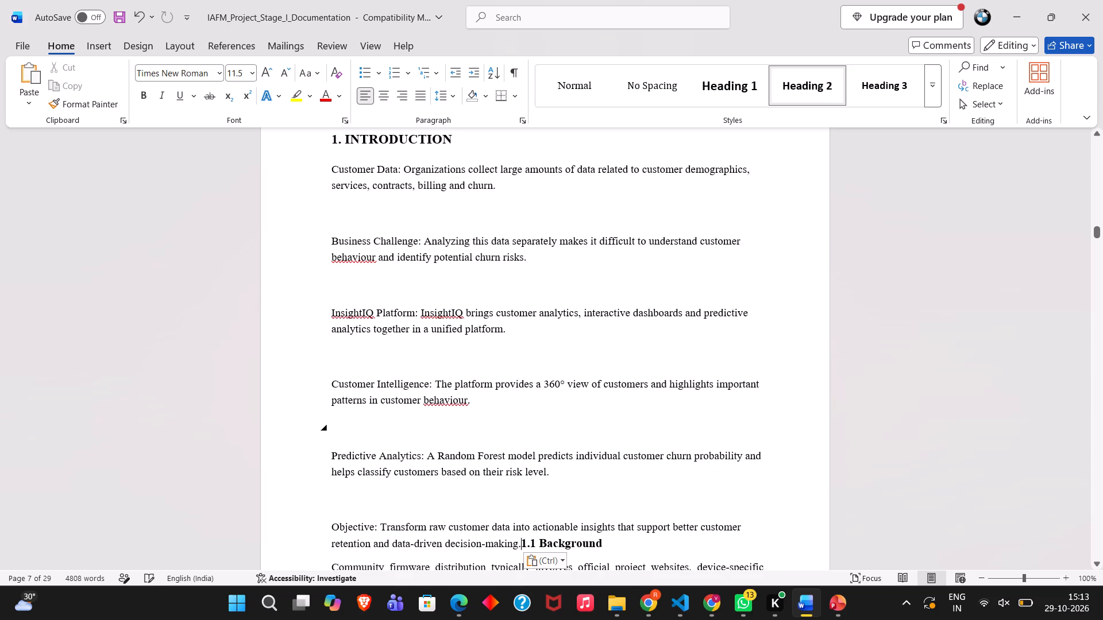
key("BackSpace")
key("BackSpace")
key("Up")
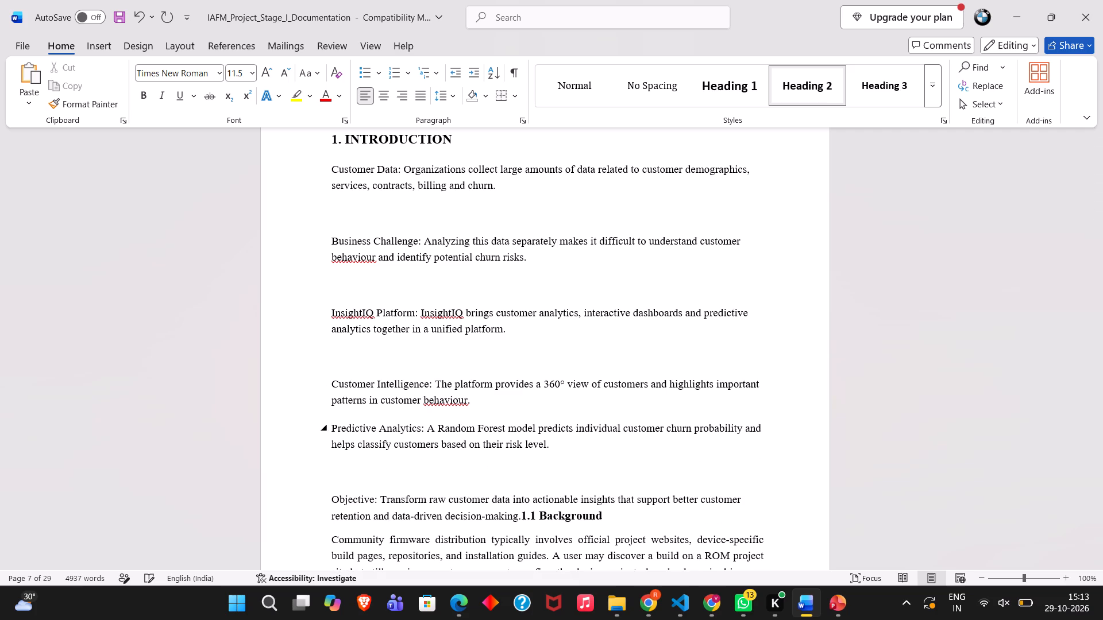
key("Up")
key("BackSpace")
key("Up")
key("Up")
key("BackSpace")
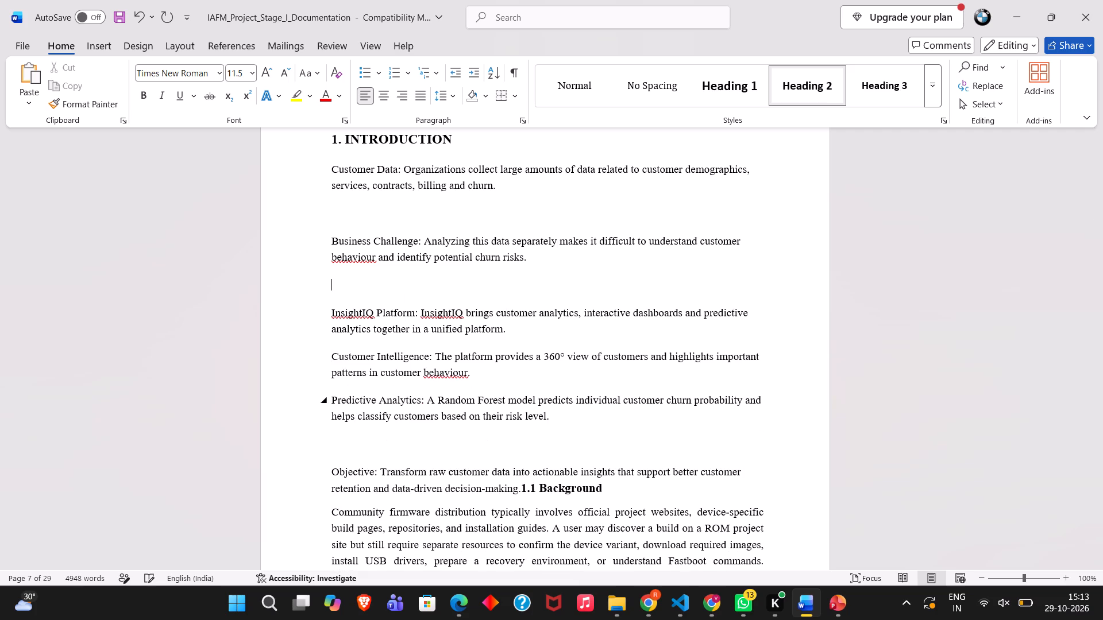
key("Up")
key("Up")
key("BackSpace")
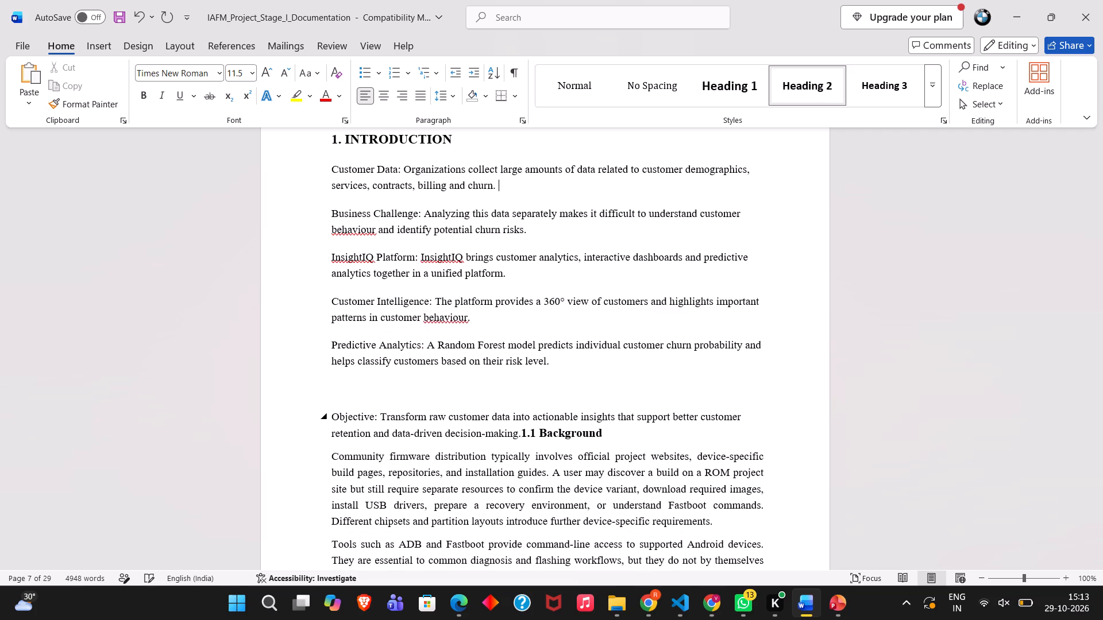
key("Down")
key("Down")
key("Down")
key("Down")
key("Down")
key("Down")
key("Down")
key("Down")
key("Down")
key("BackSpace")
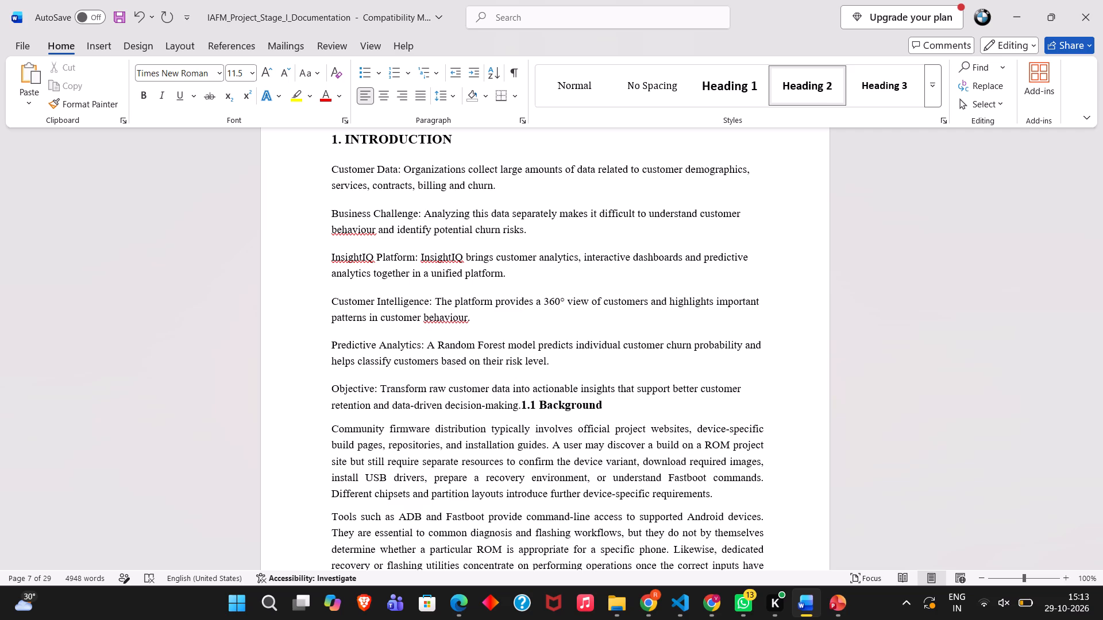
Split the 1.1 Background heading from the end of the Objective paragraph onto its own line.
left_click(519, 404)
key("Return")
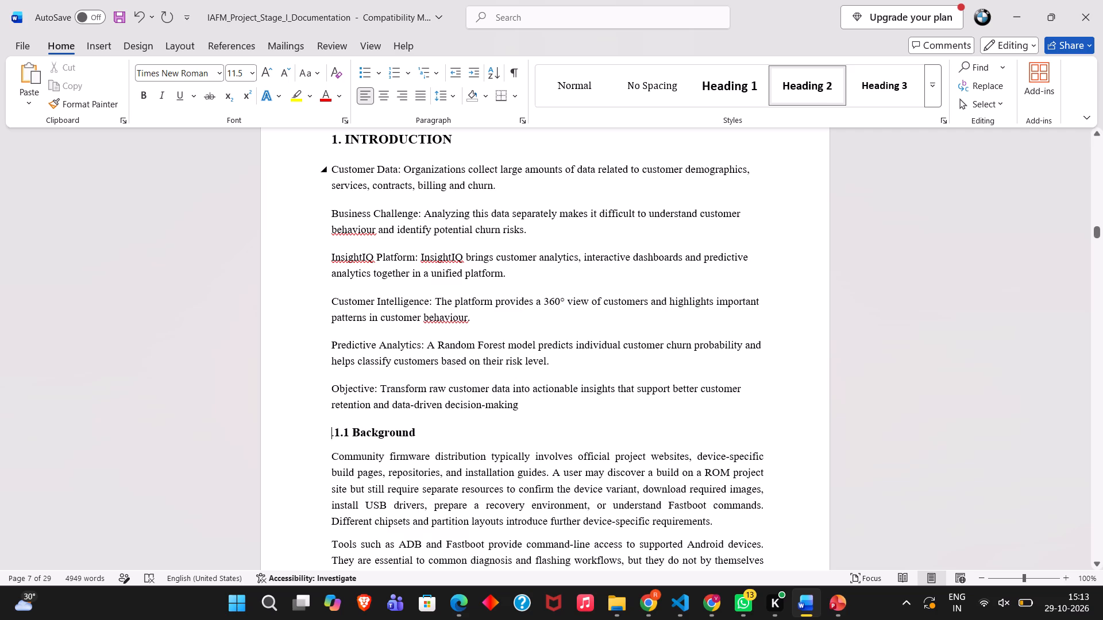
Format the six Introduction paragraphs, from Customer Data to Objective, as a bulleted list.
left_click_drag(330, 168, 508, 409)
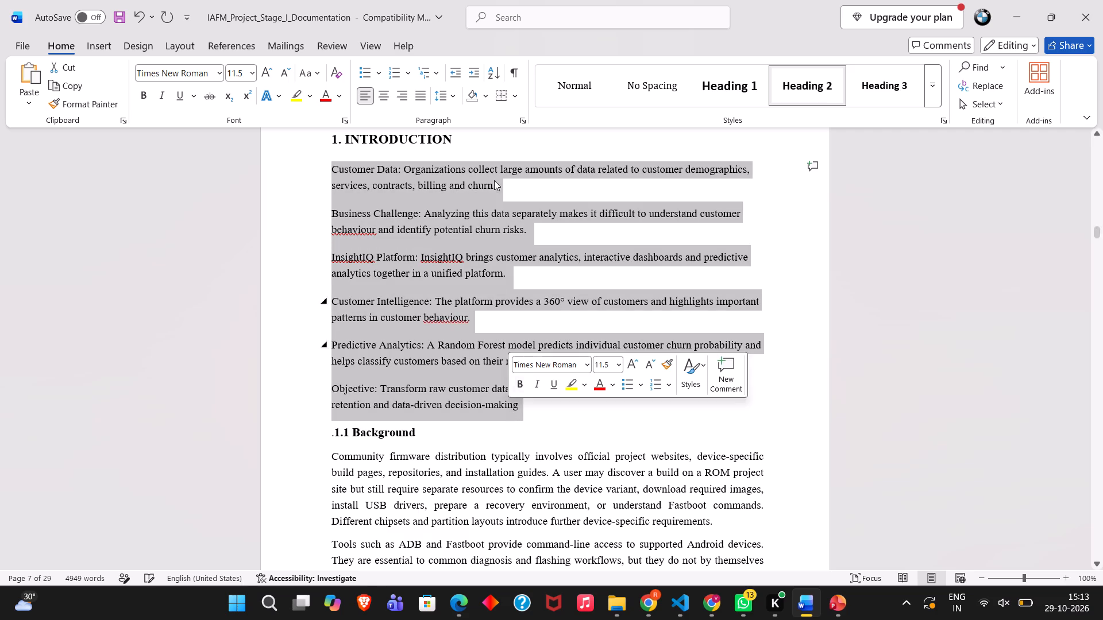
left_click(364, 73)
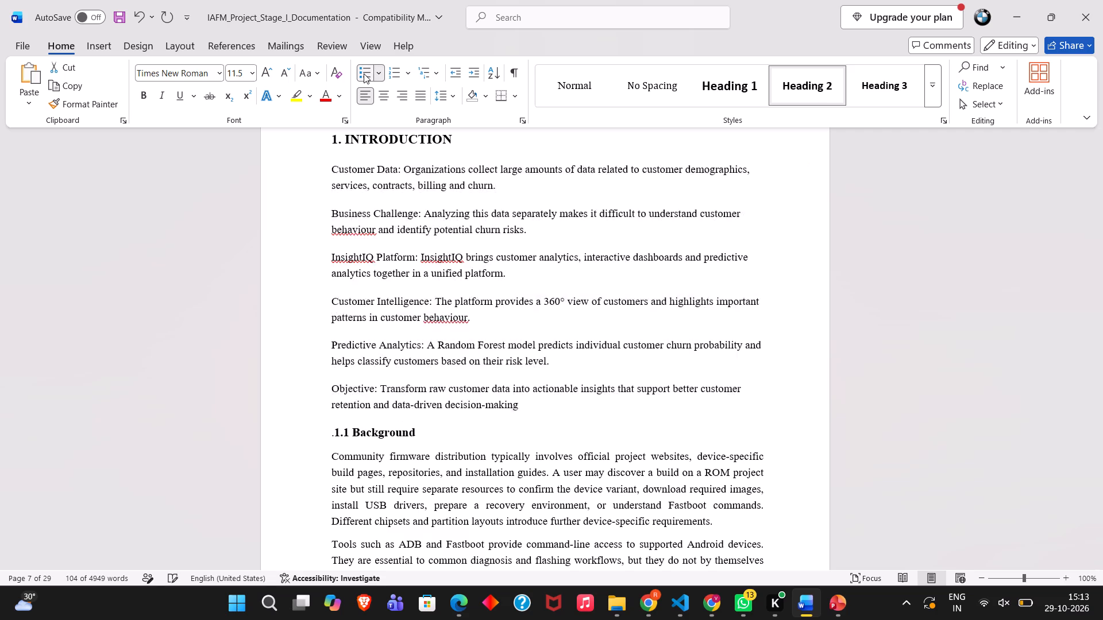
left_click(284, 241)
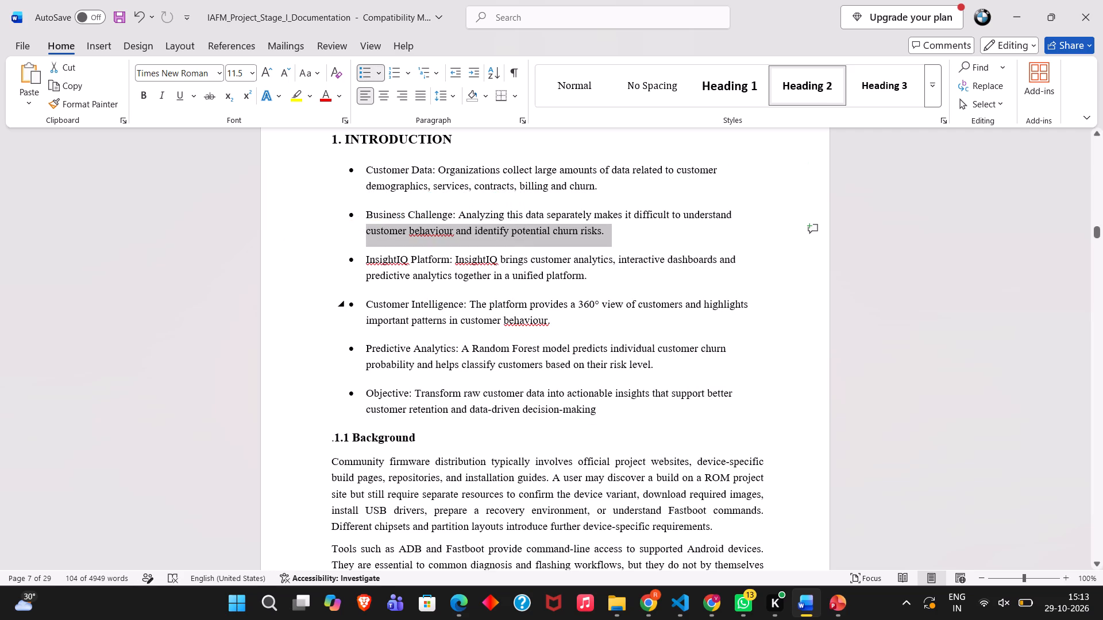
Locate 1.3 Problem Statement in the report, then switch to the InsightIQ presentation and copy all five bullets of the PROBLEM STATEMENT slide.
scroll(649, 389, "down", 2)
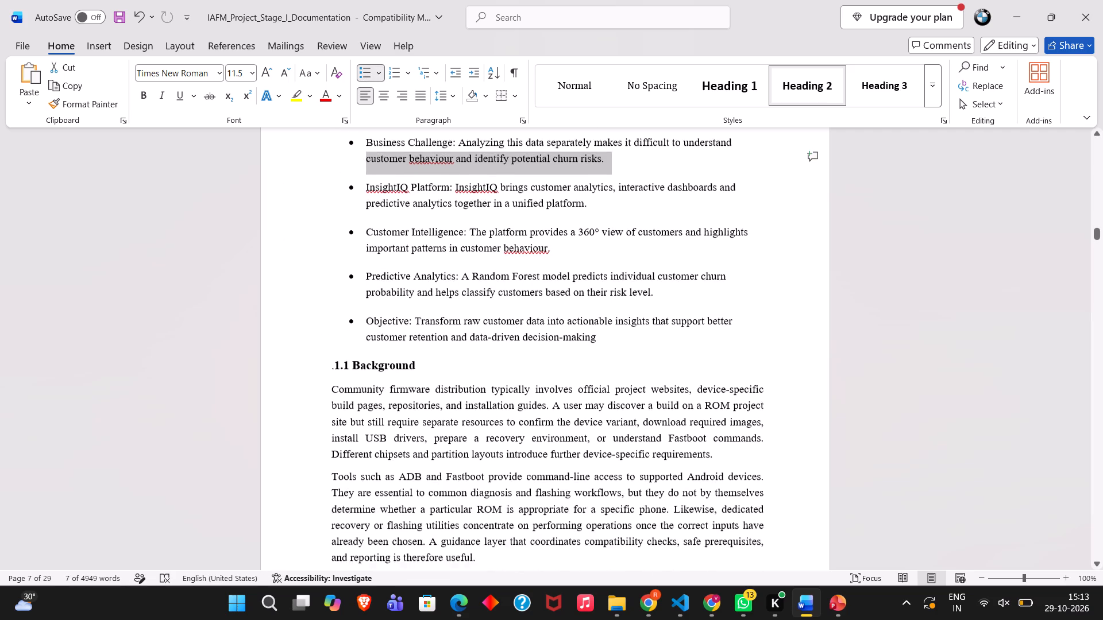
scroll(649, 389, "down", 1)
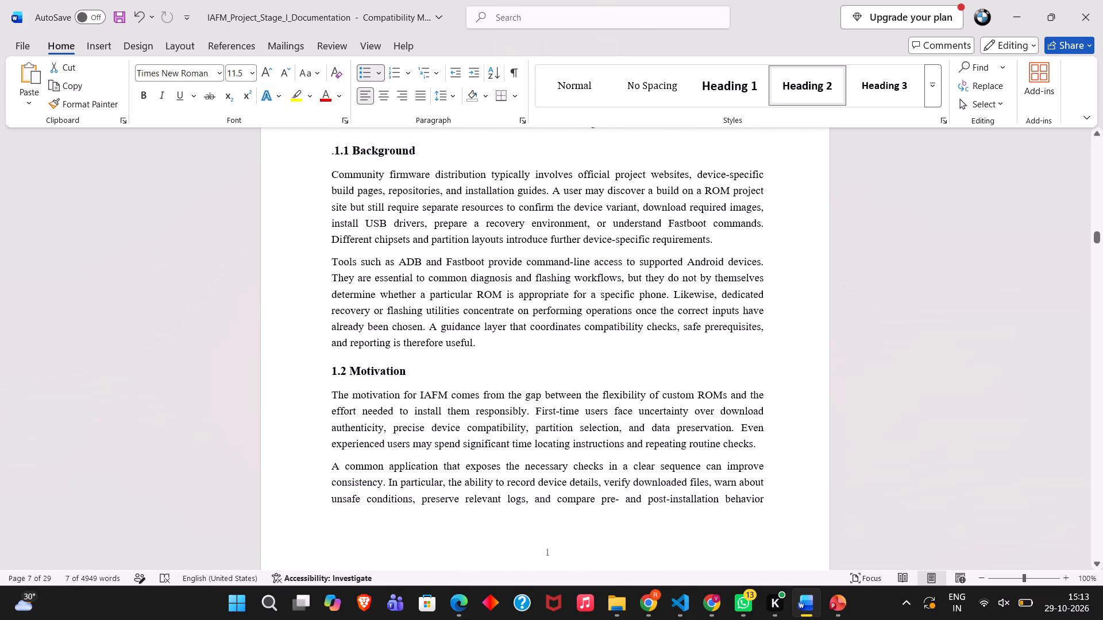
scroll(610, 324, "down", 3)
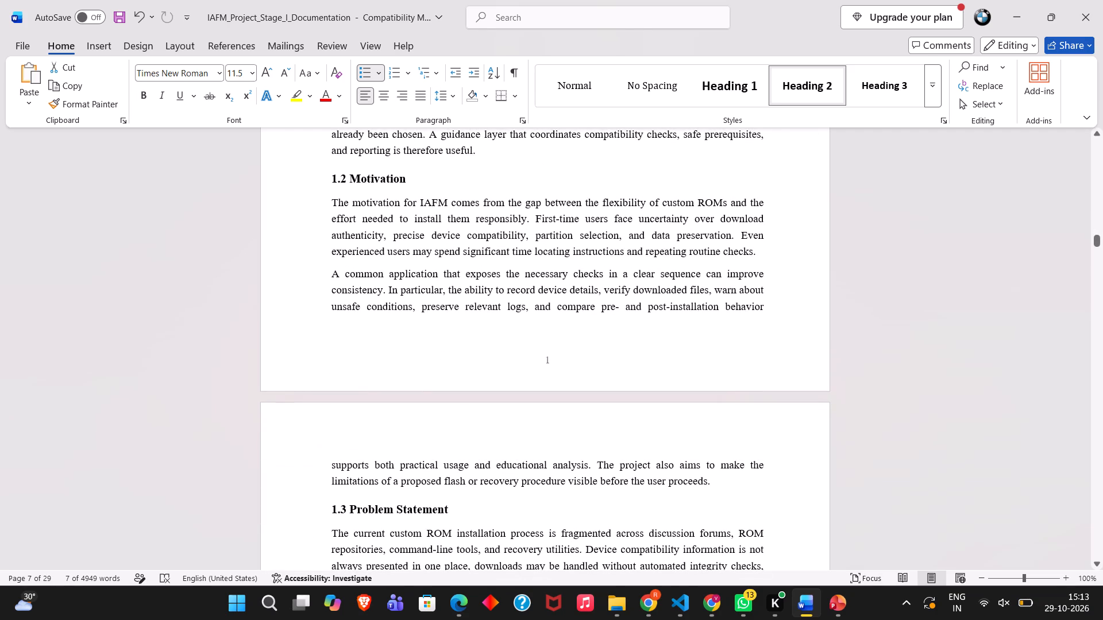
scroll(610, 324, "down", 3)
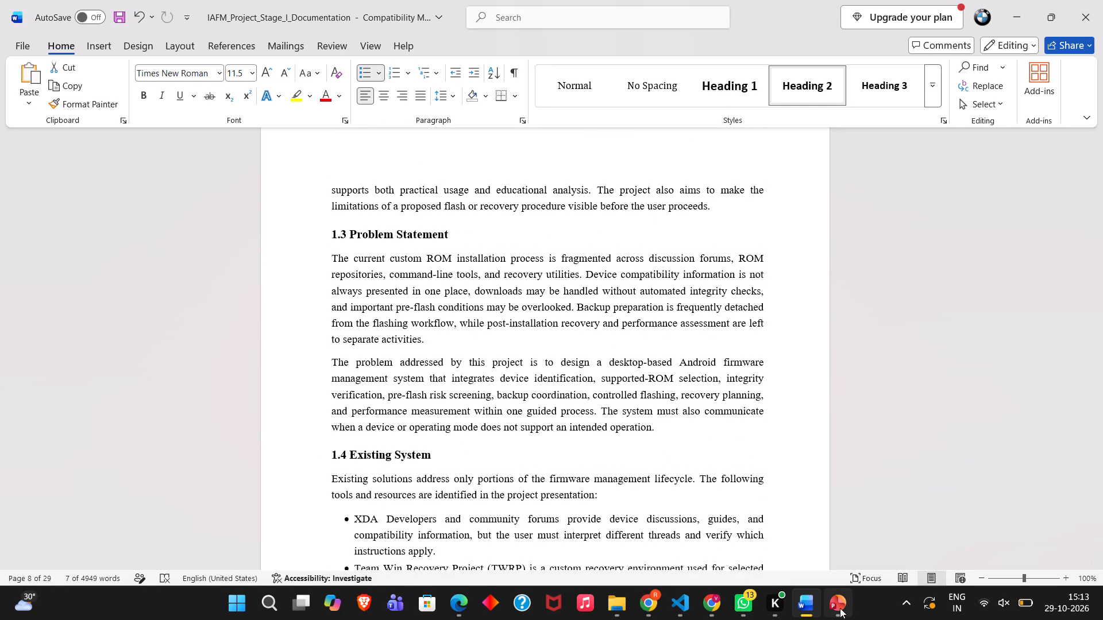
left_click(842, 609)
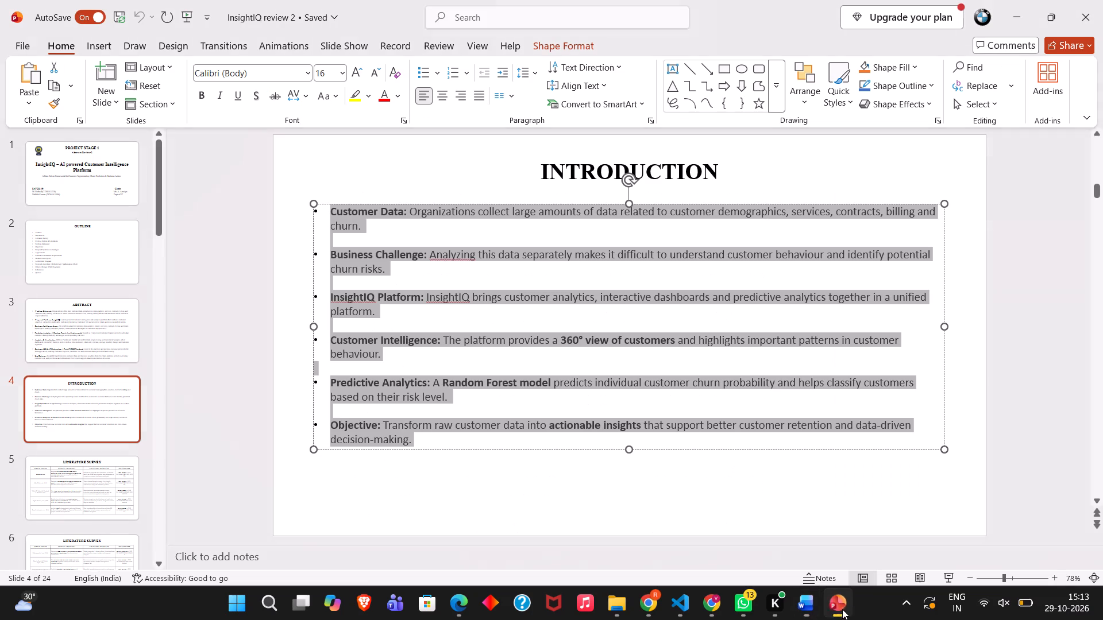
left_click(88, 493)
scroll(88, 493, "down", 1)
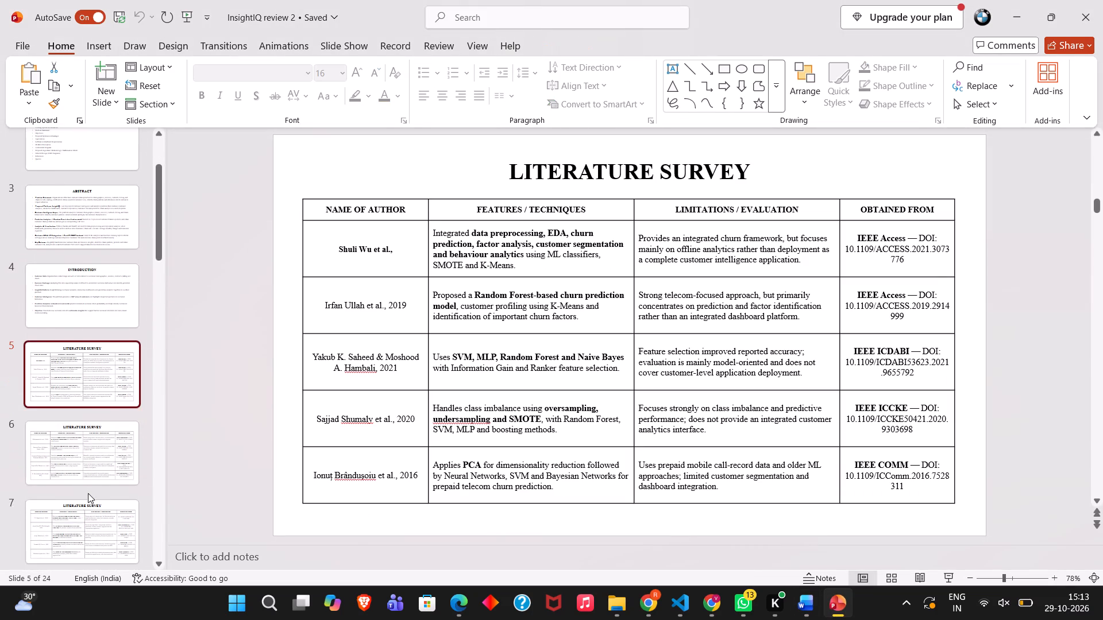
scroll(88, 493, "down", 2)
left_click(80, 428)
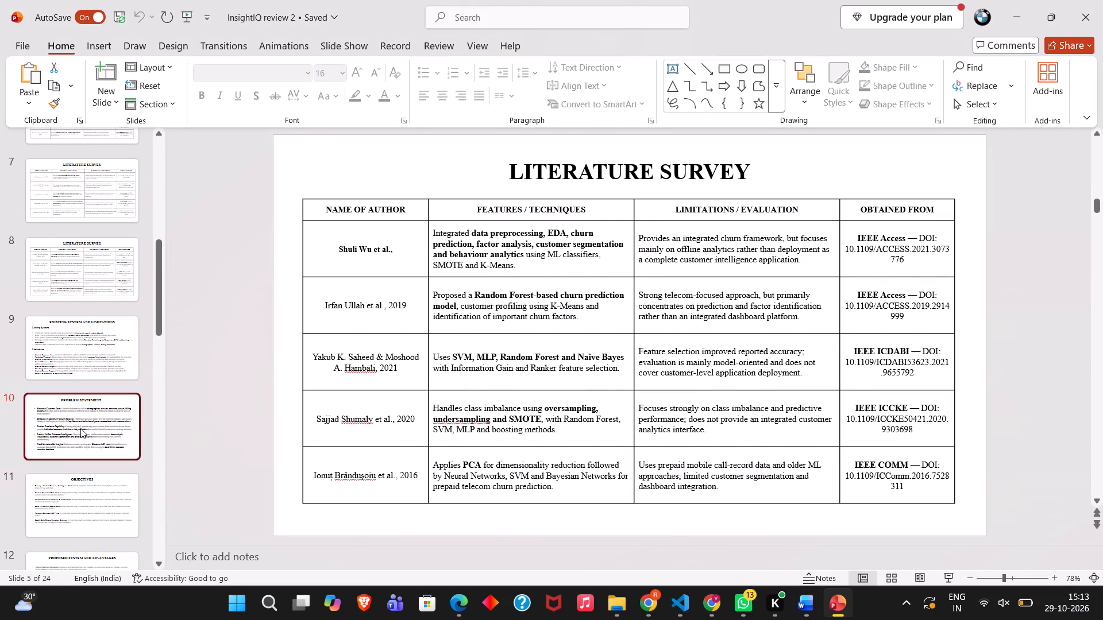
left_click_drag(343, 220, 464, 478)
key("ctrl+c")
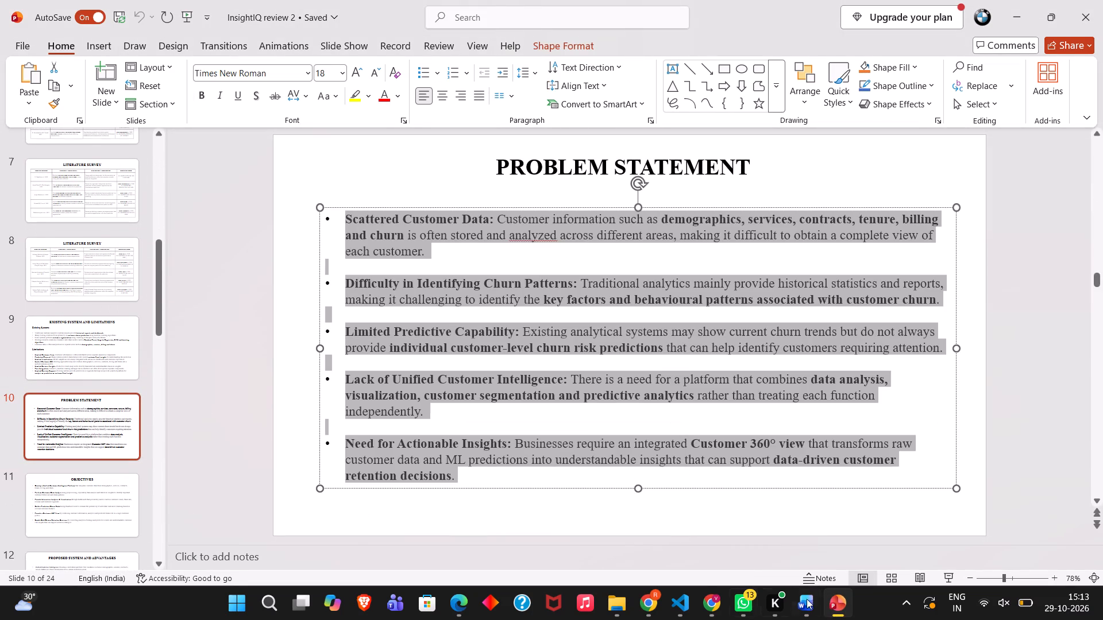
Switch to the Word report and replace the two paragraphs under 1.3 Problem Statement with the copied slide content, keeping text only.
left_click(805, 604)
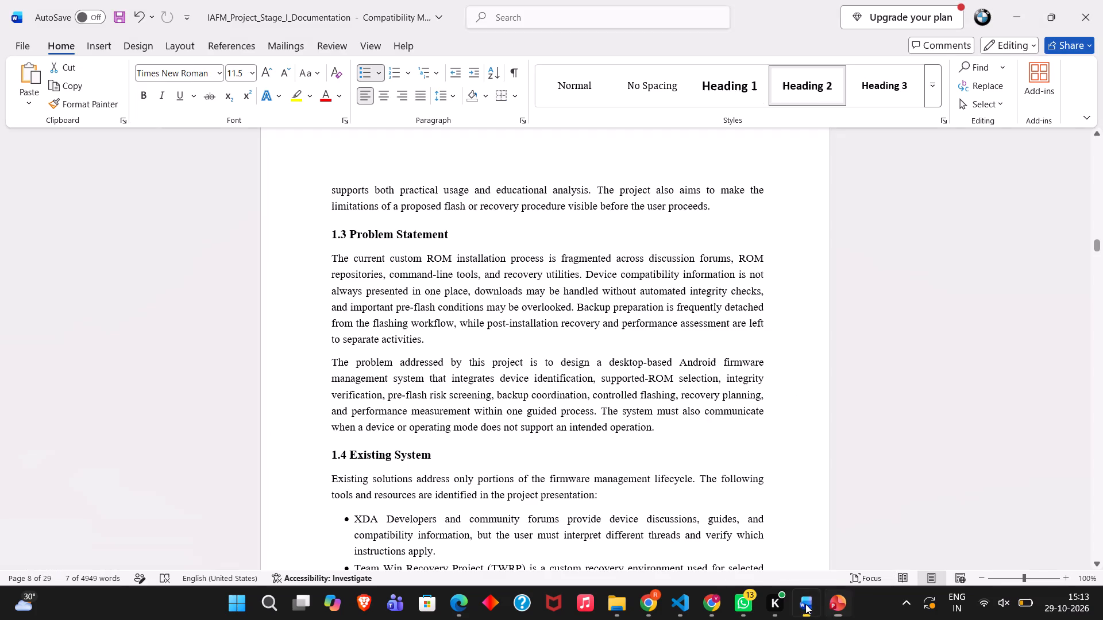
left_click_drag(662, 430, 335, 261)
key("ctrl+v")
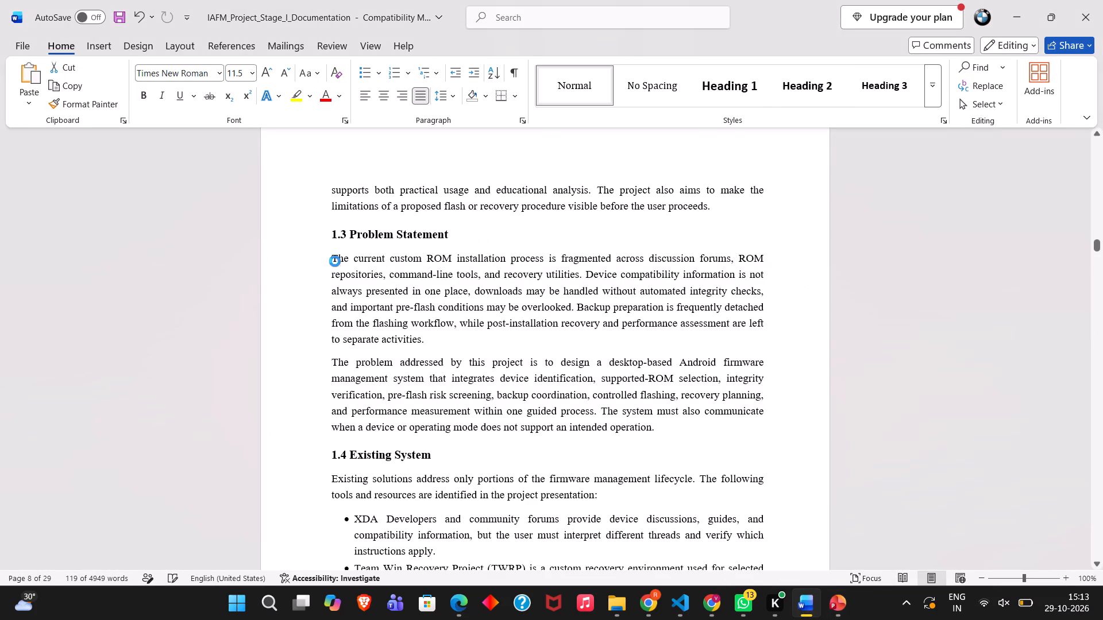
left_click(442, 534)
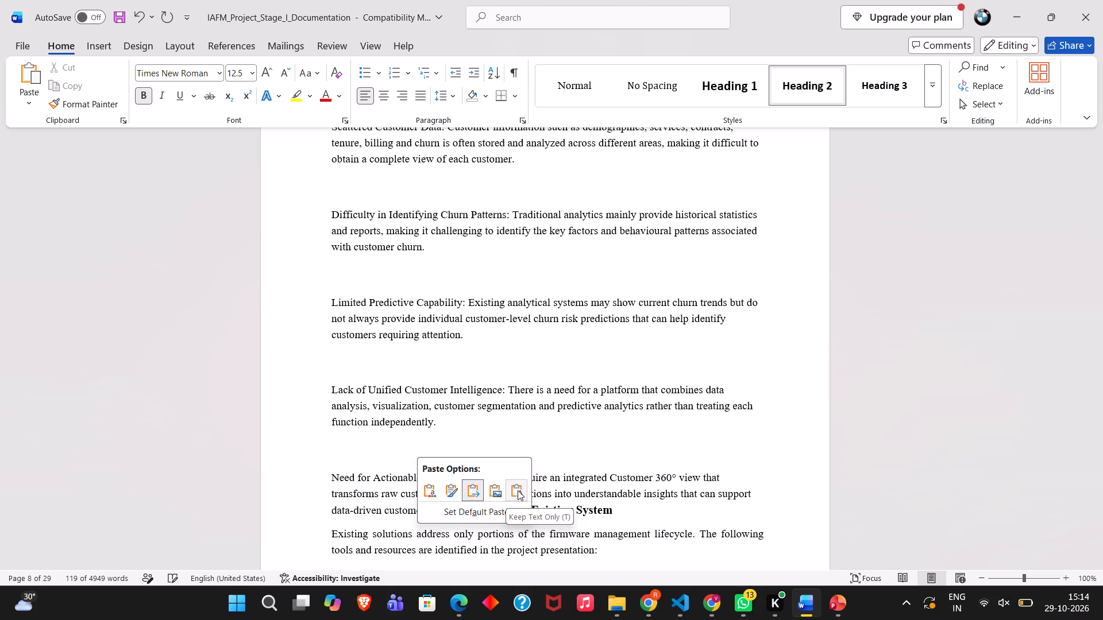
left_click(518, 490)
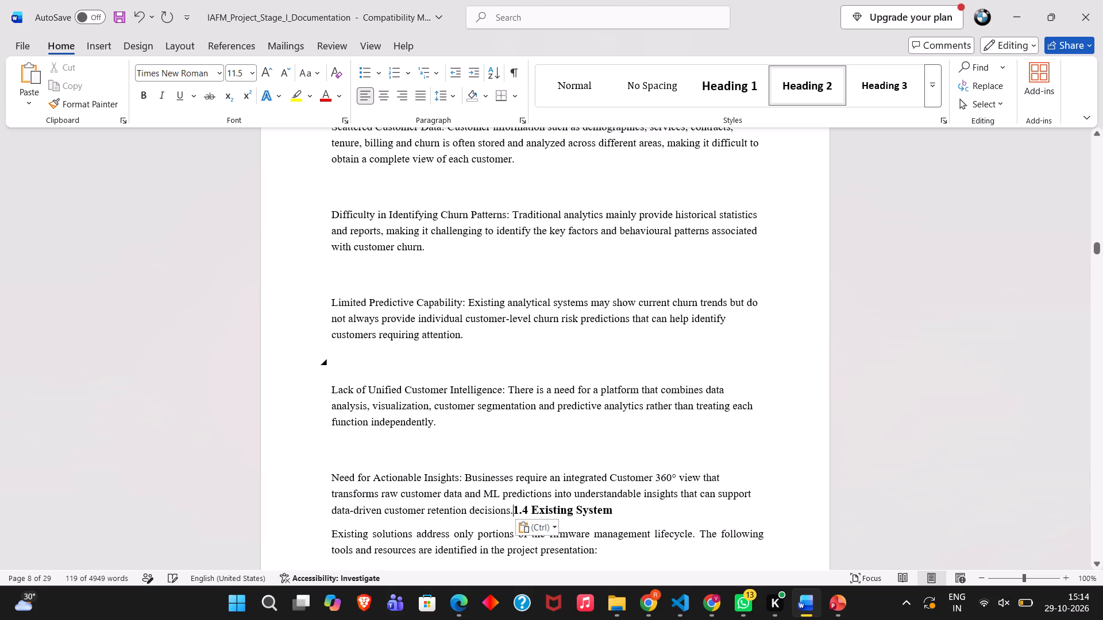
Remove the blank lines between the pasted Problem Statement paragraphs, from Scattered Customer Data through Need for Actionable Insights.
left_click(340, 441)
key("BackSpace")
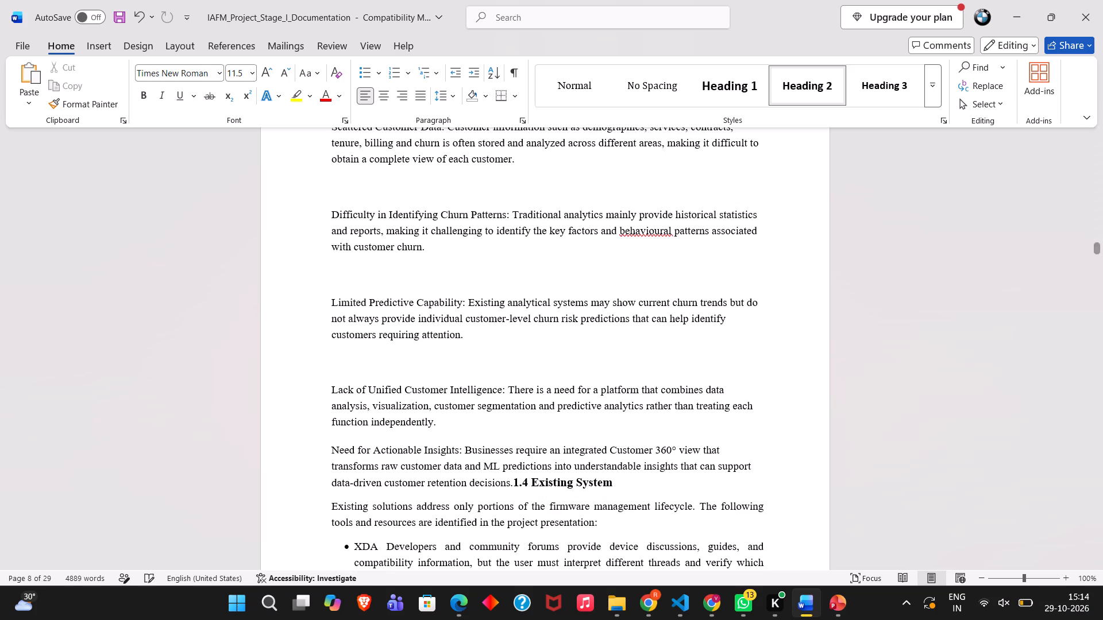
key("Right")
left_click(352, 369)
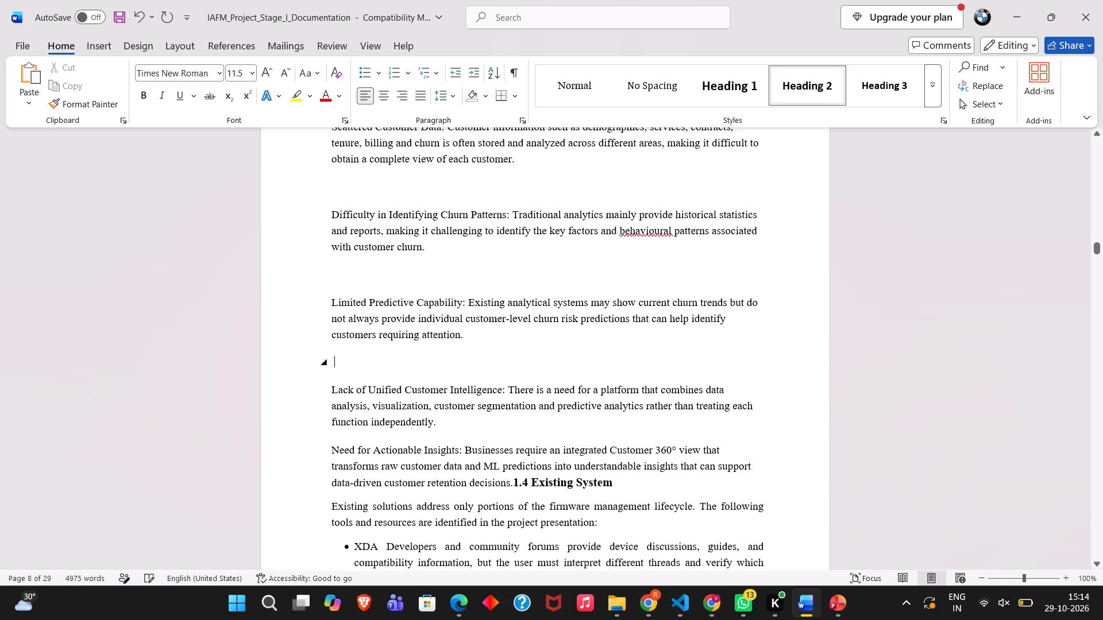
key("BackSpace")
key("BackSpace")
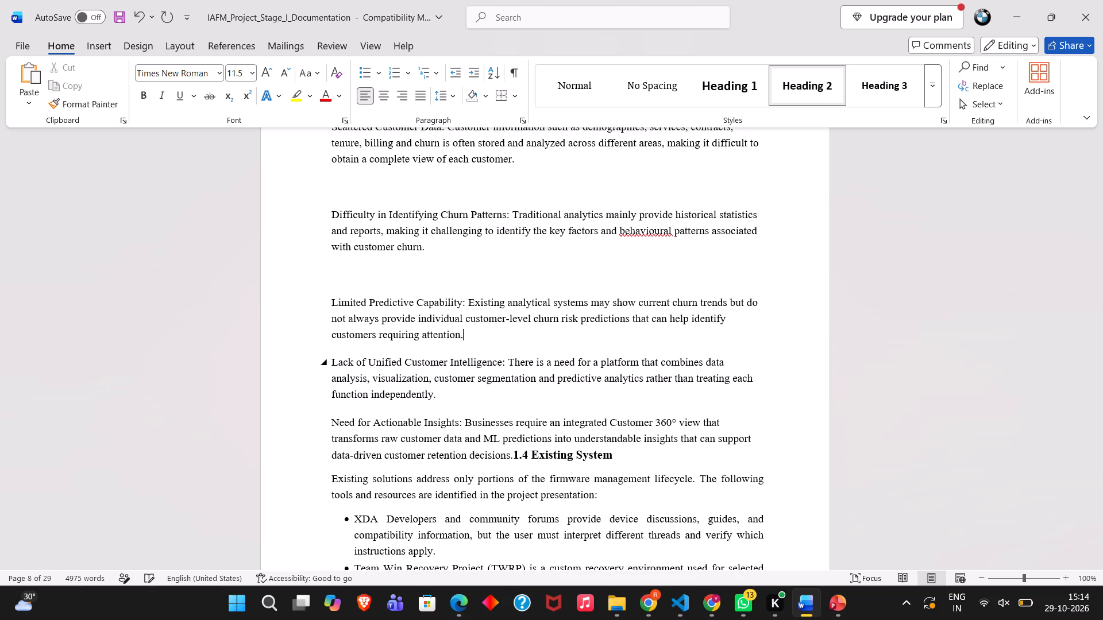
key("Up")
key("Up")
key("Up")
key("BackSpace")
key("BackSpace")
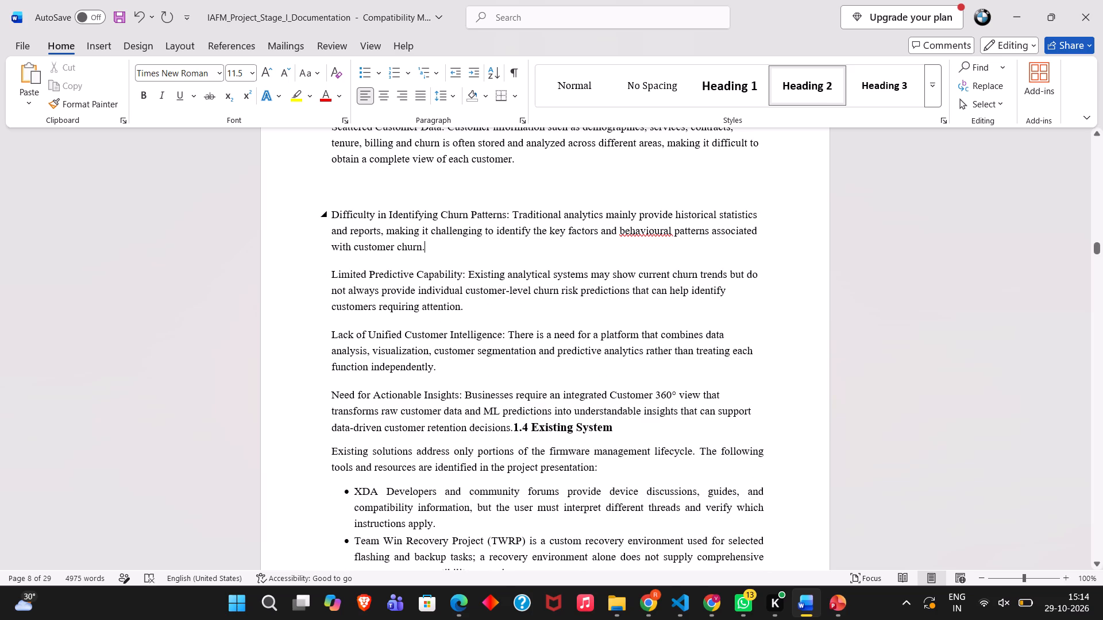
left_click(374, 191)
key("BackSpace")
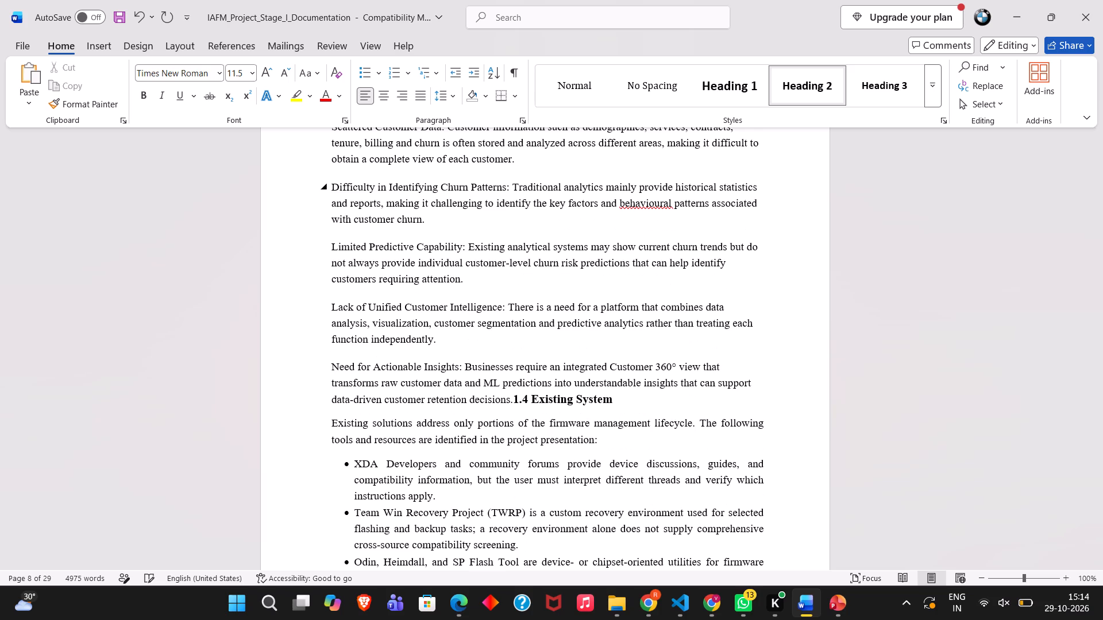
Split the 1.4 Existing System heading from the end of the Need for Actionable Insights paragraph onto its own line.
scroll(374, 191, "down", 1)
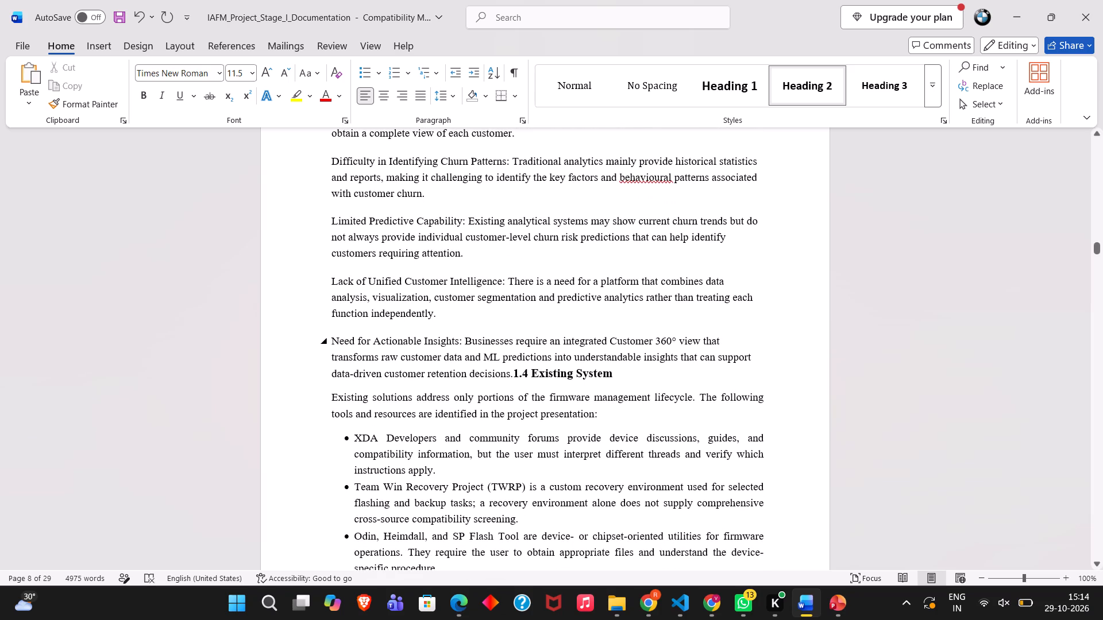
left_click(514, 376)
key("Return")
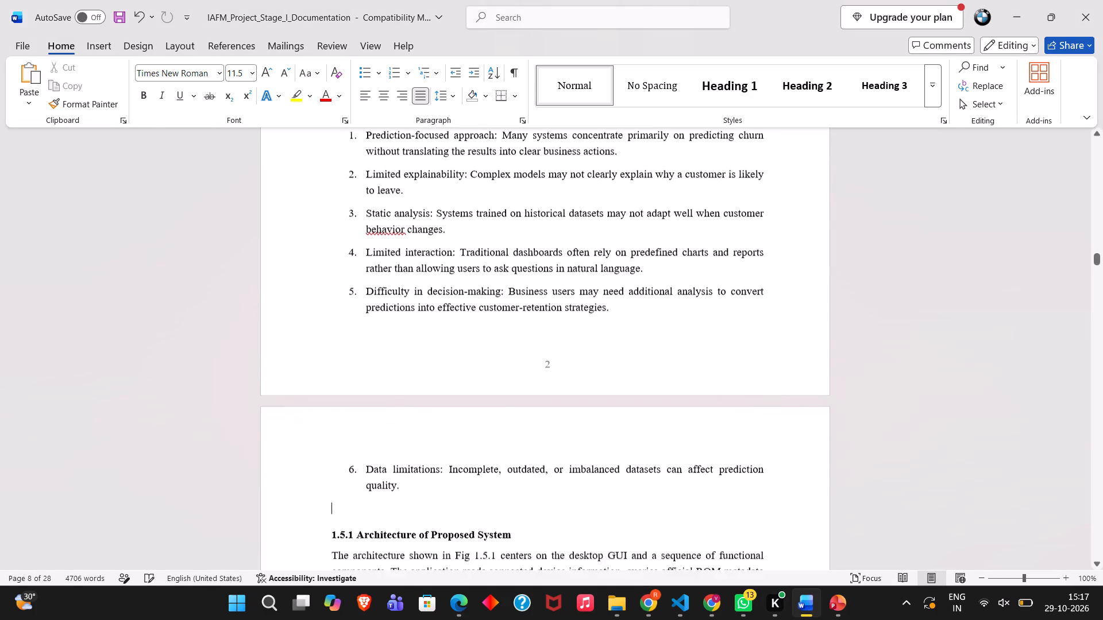
scroll(584, 439, "down", 1)
left_click(369, 212)
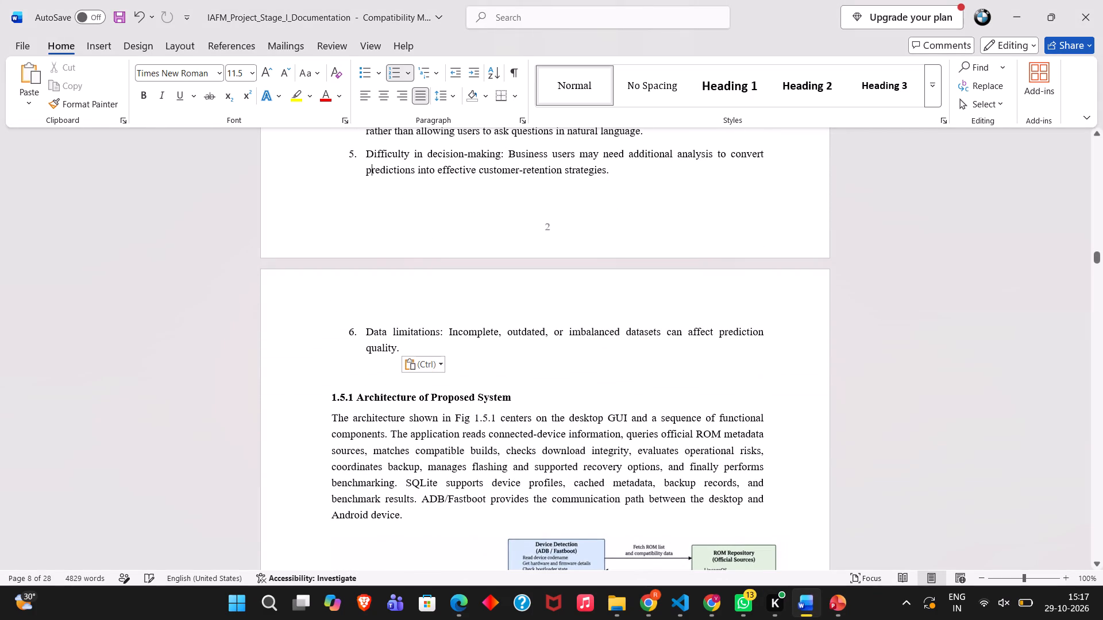
left_click(346, 327)
scroll(346, 327, "up", 3)
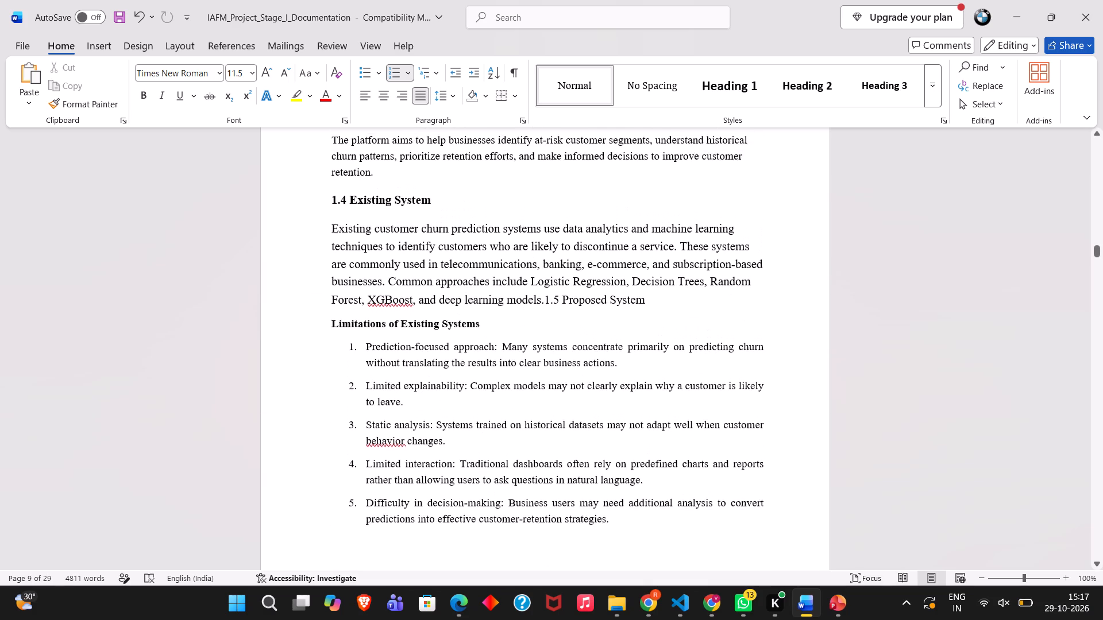
scroll(346, 327, "up", 1)
scroll(345, 196, "up", 1)
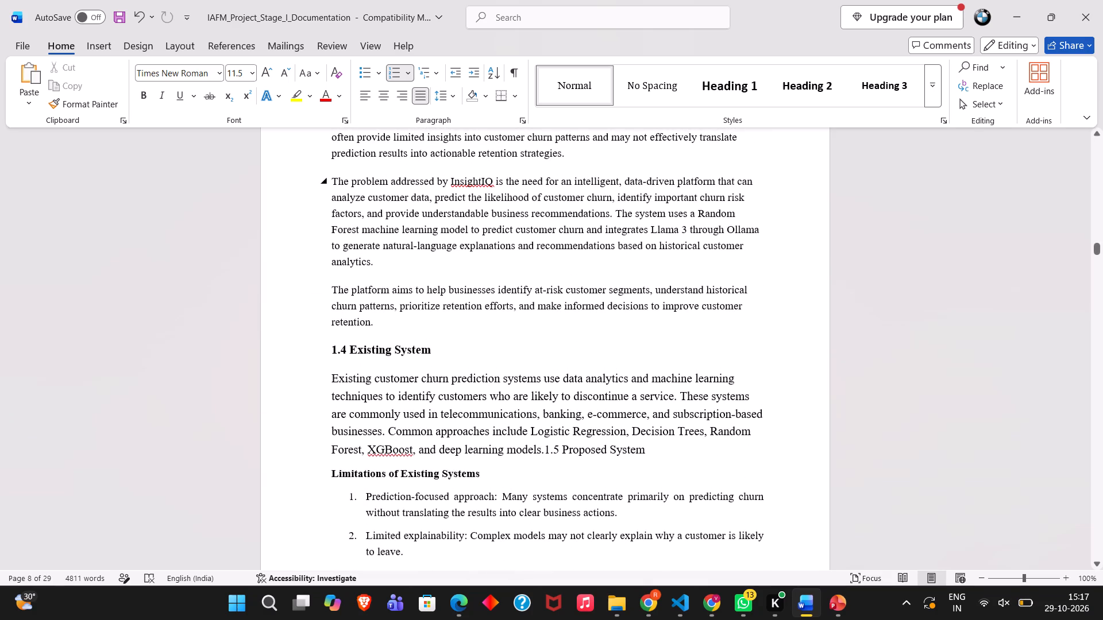
left_click(340, 277)
scroll(340, 269, "up", 2)
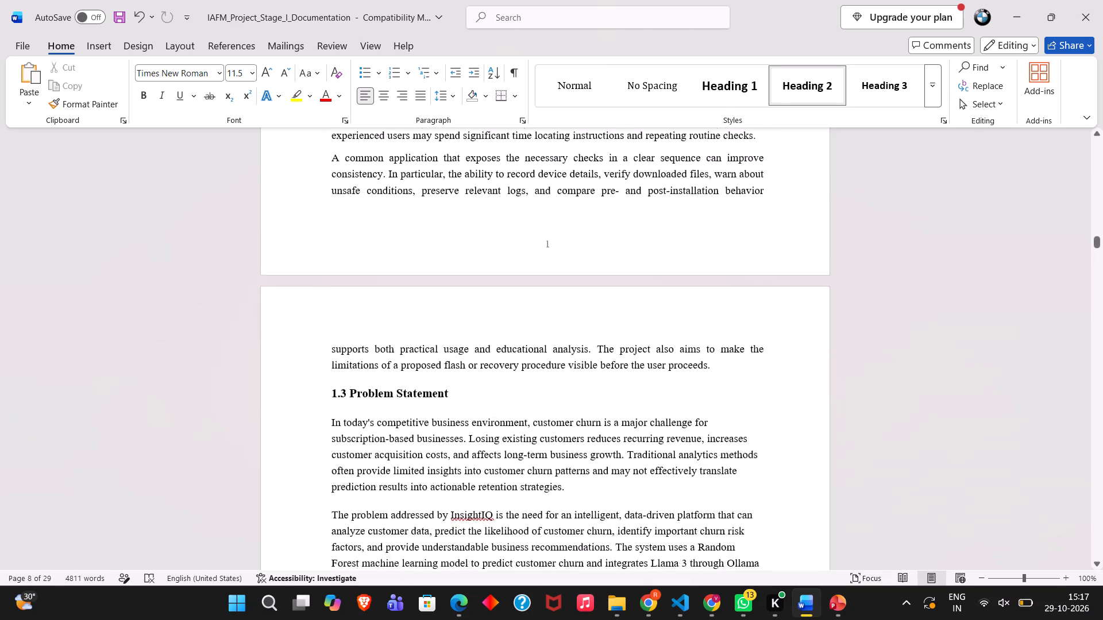
scroll(345, 370, "down", 2)
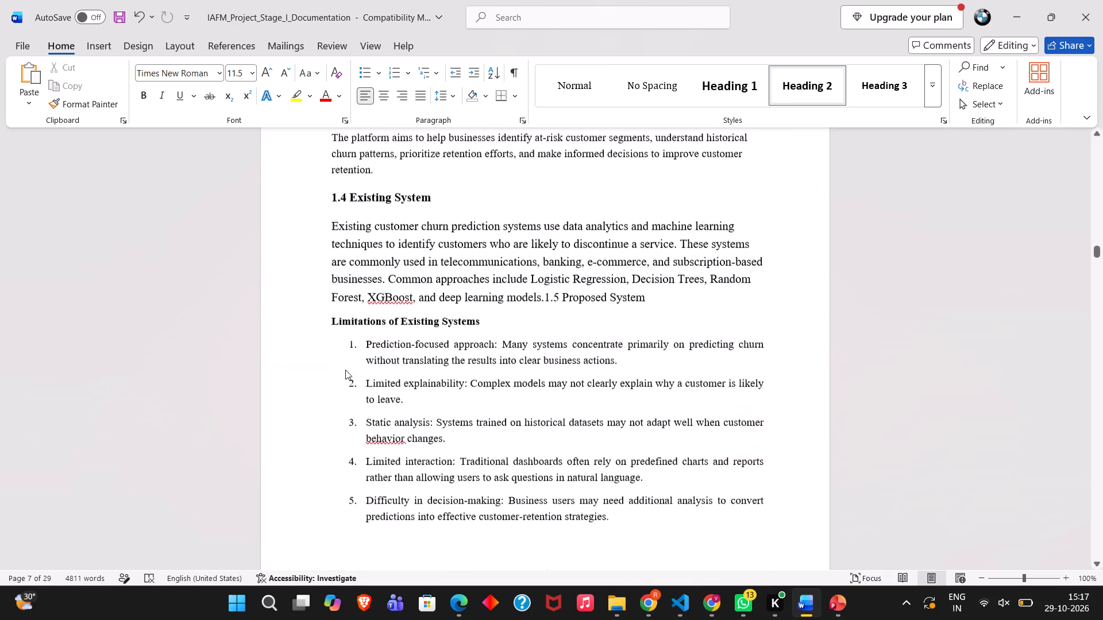
scroll(345, 370, "down", 4)
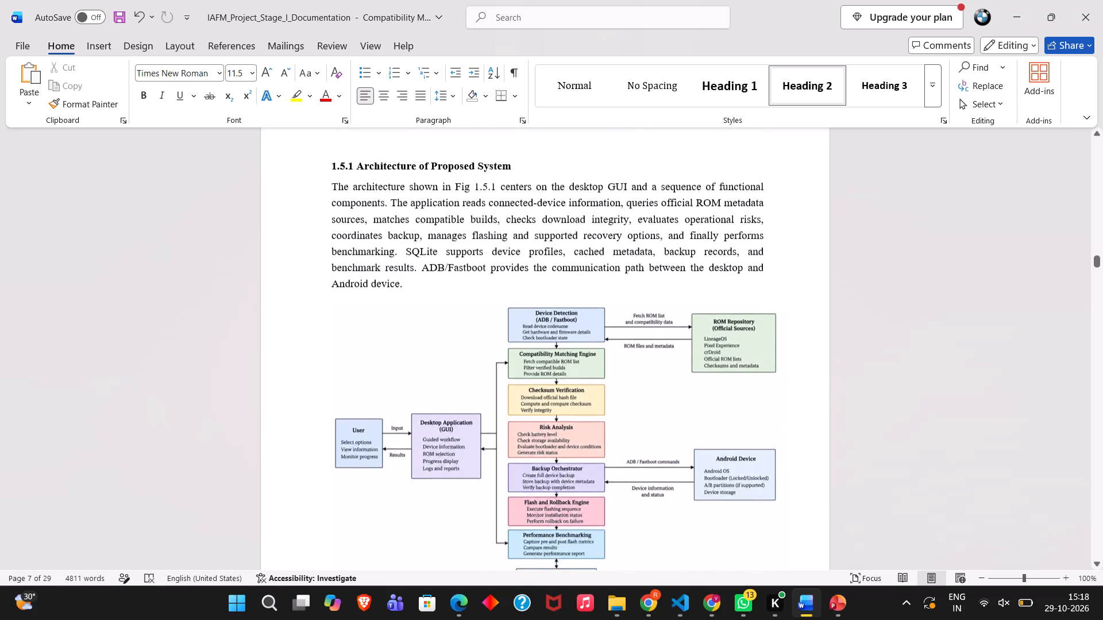
scroll(345, 370, "down", 2)
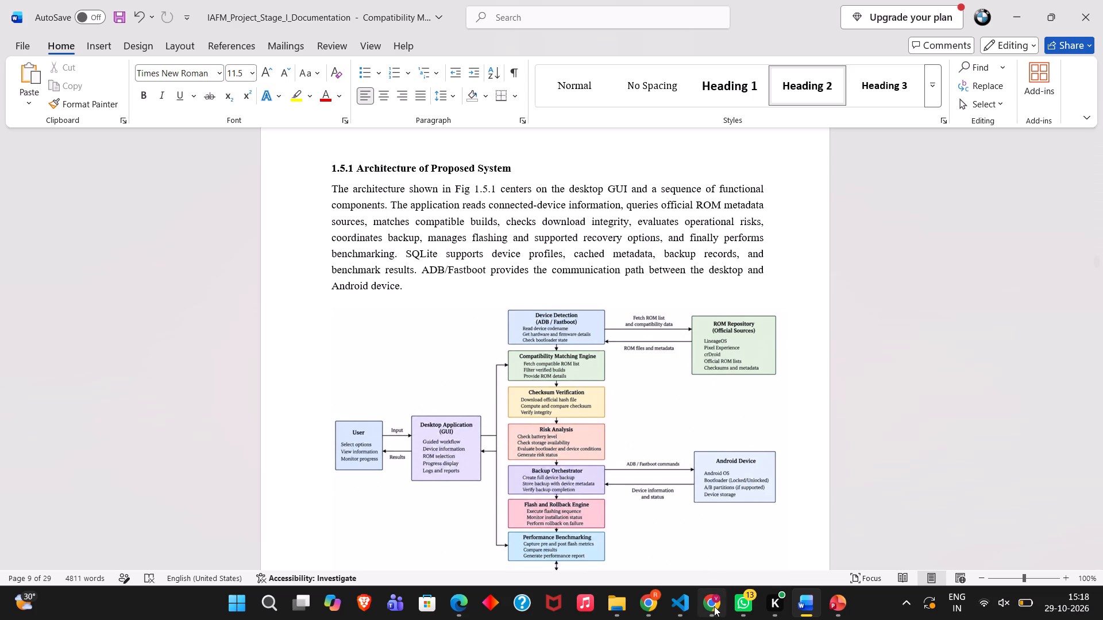
scroll(520, 453, "down", 1)
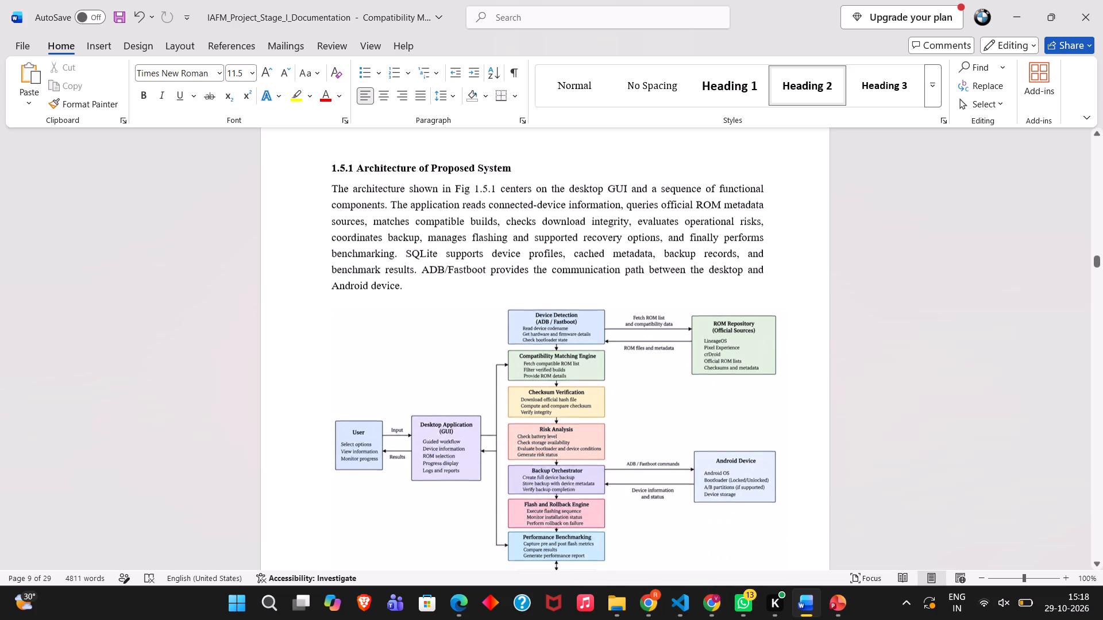
Review the Word report from section 1.5.1 through the Literature Survey and its comparison table to section 4.1.1 Module Description.
scroll(520, 453, "down", 5)
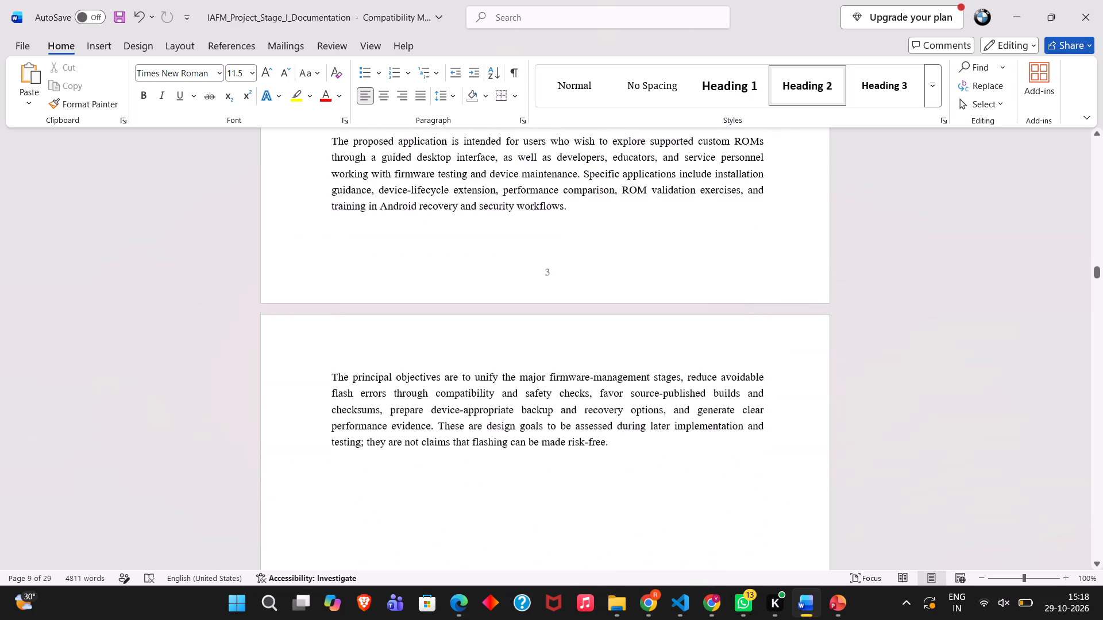
scroll(520, 453, "down", 6)
scroll(520, 453, "up", 2)
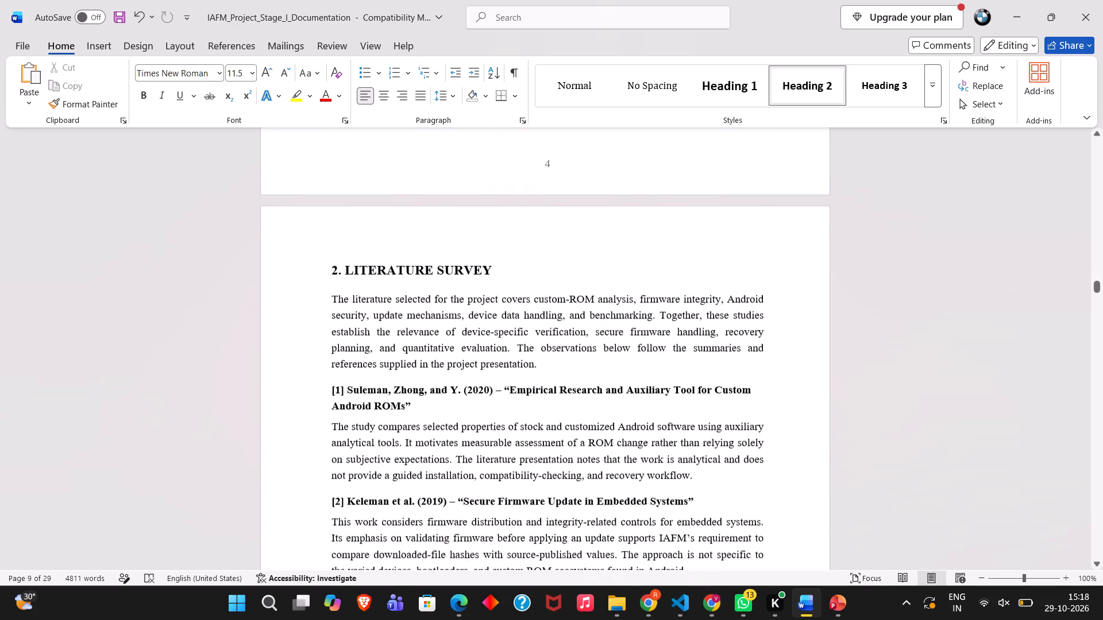
scroll(520, 453, "down", 2)
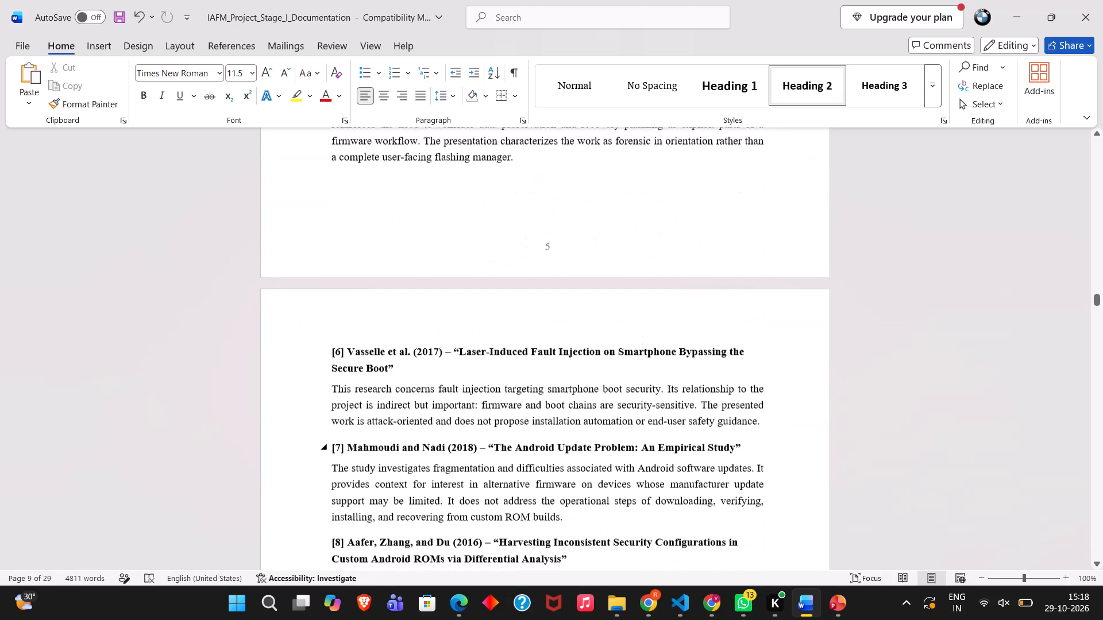
scroll(520, 453, "down", 3)
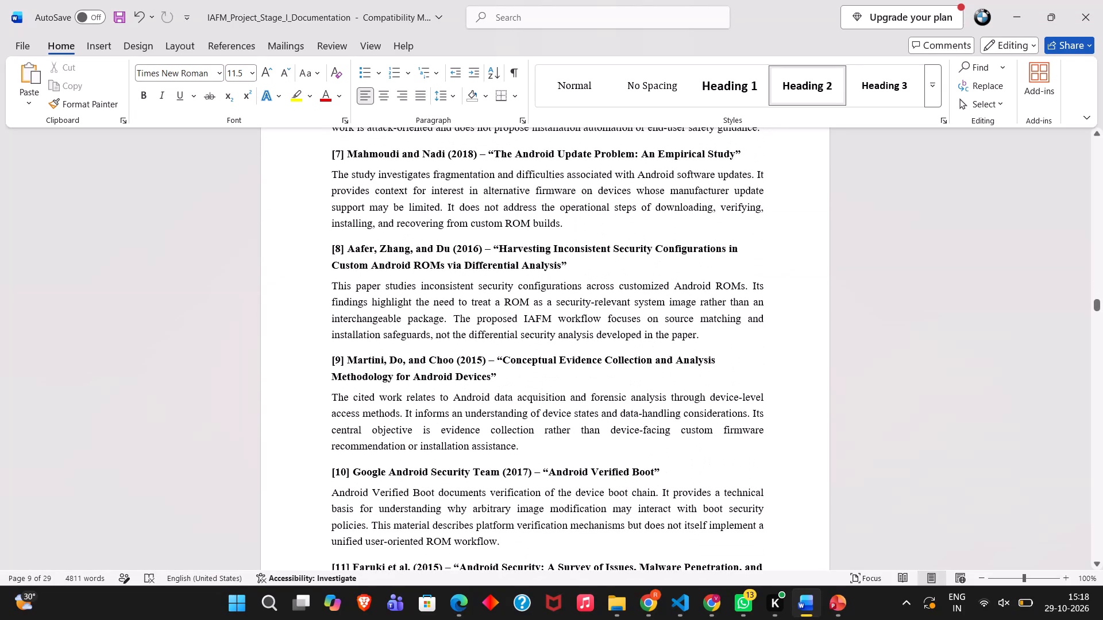
scroll(520, 453, "down", 1)
scroll(728, 394, "down", 5)
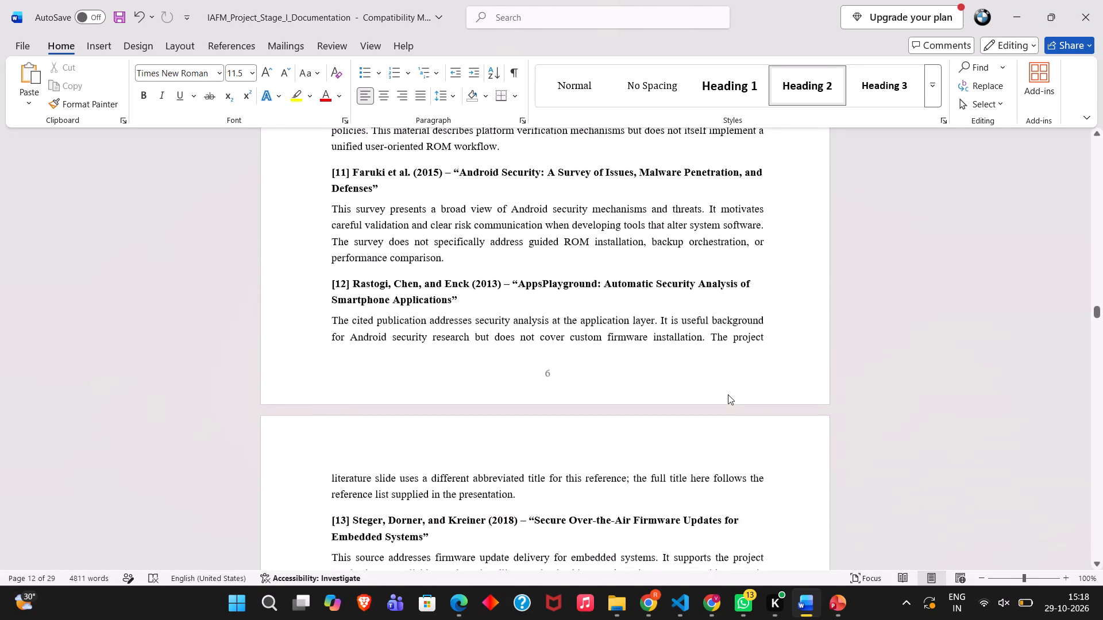
scroll(728, 394, "down", 2)
scroll(728, 394, "up", 1, "ctrl")
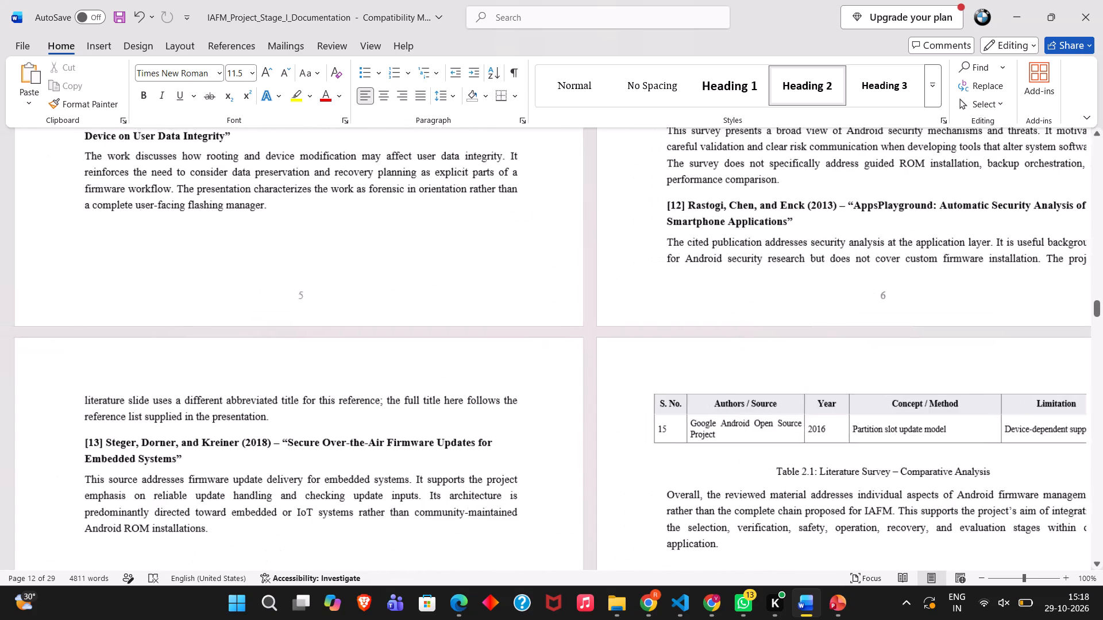
scroll(728, 394, "down", 7)
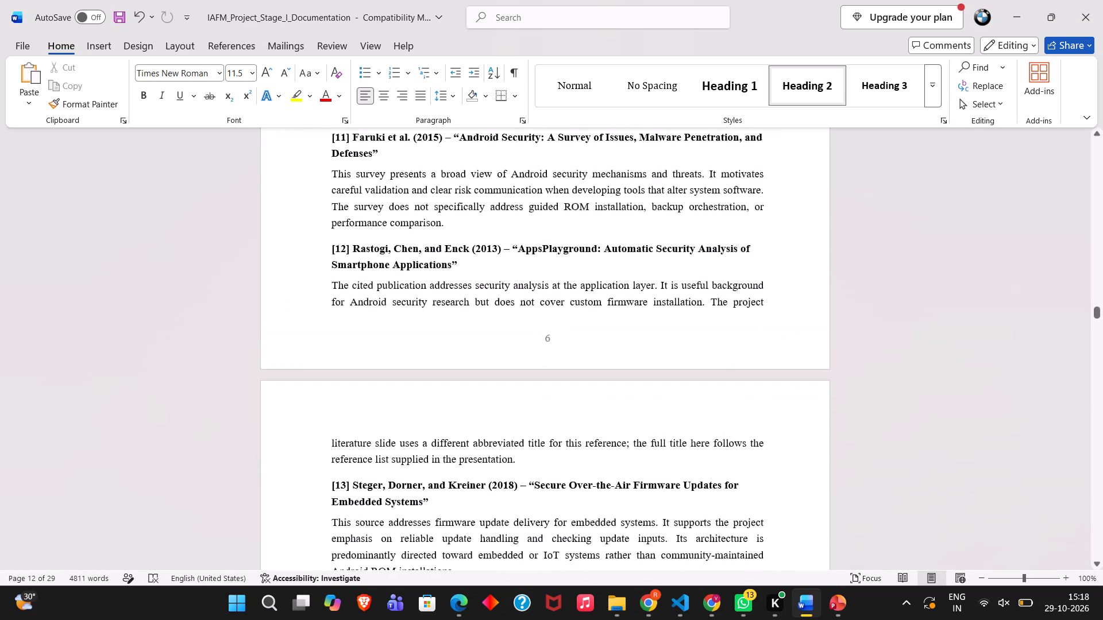
scroll(728, 394, "down", 3)
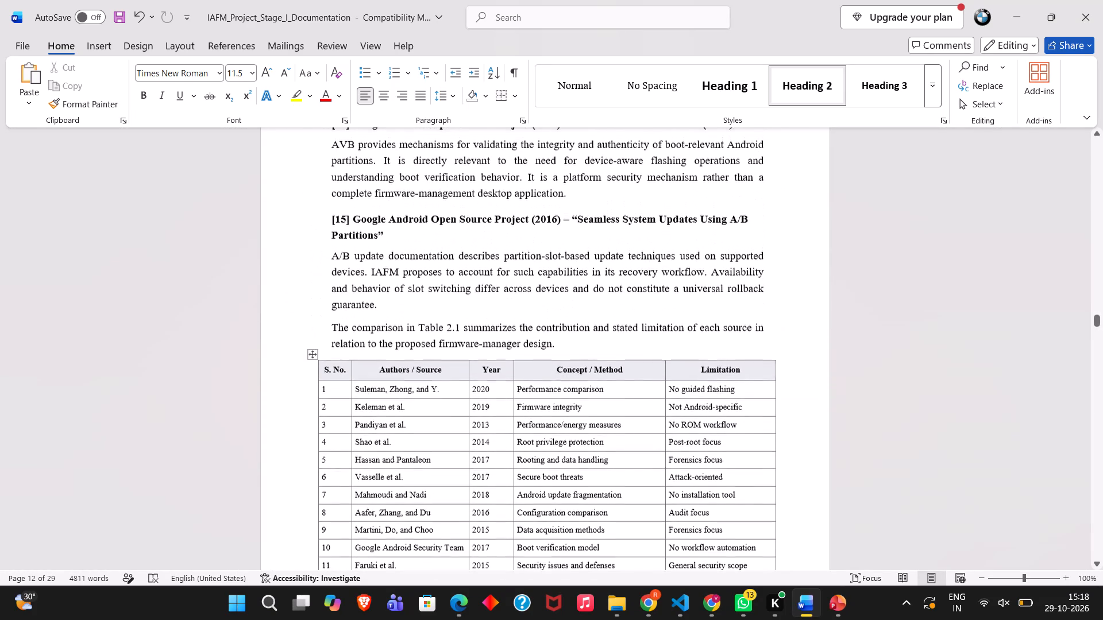
scroll(728, 394, "down", 1)
scroll(728, 394, "up", 1)
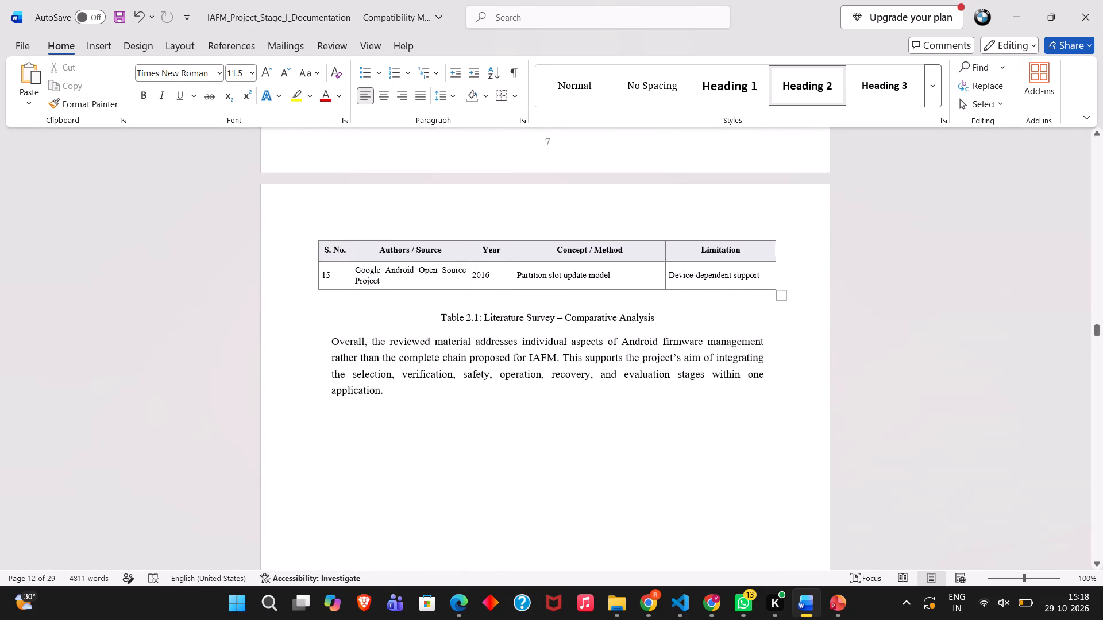
scroll(728, 394, "up", 1)
scroll(728, 394, "down", 14)
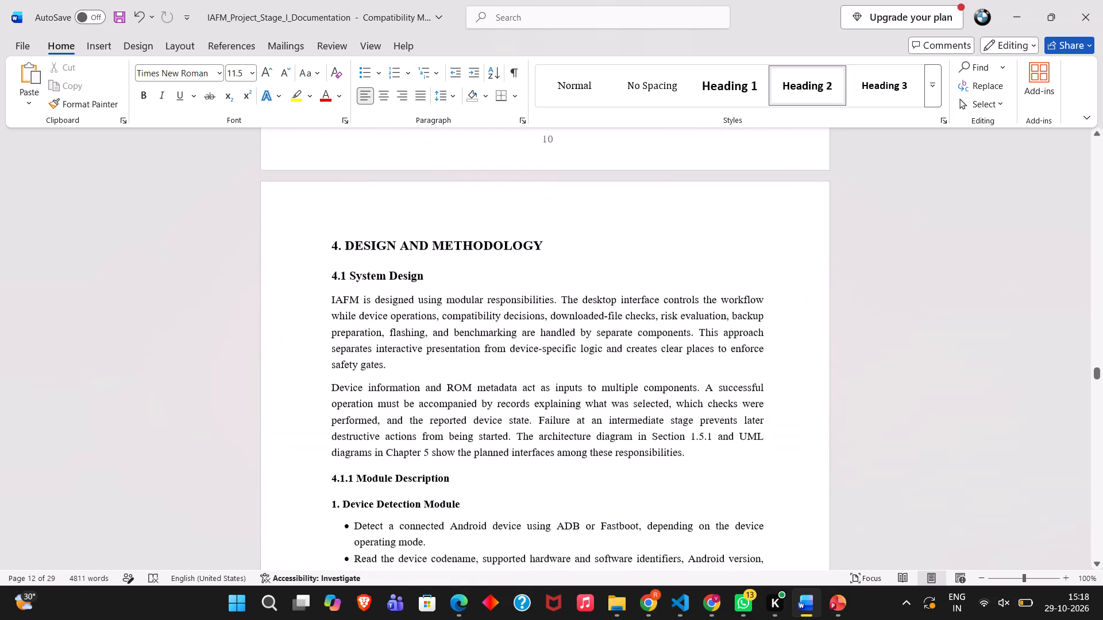
scroll(728, 394, "down", 1)
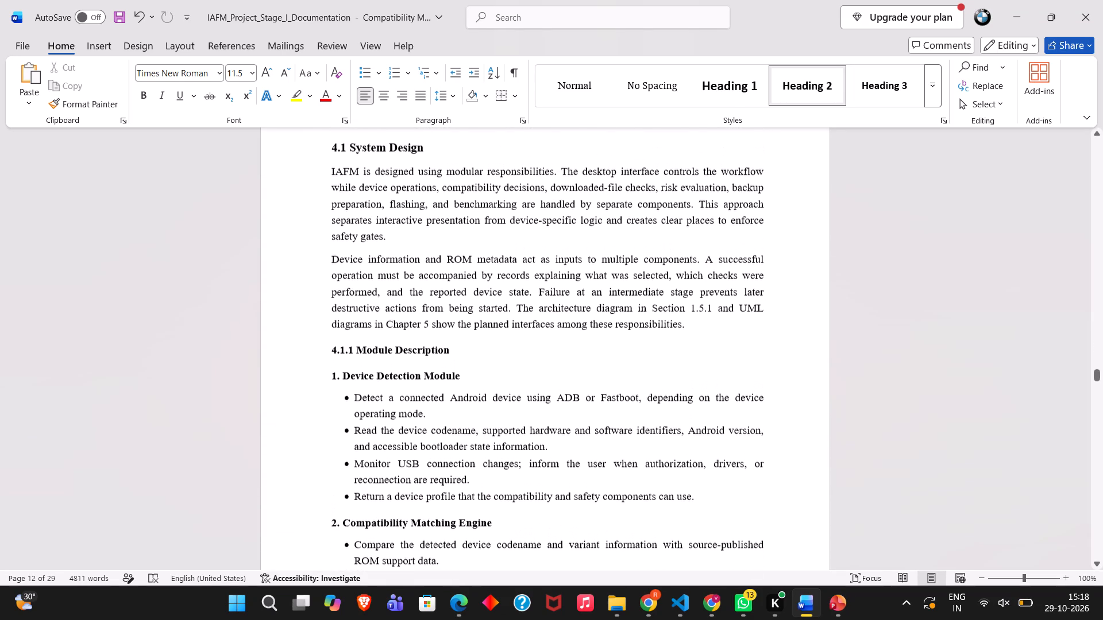
Switch to the InsightIQ review 2 presentation in PowerPoint and find the Modules Description slide covering modules 1 to 5.
left_click(832, 604)
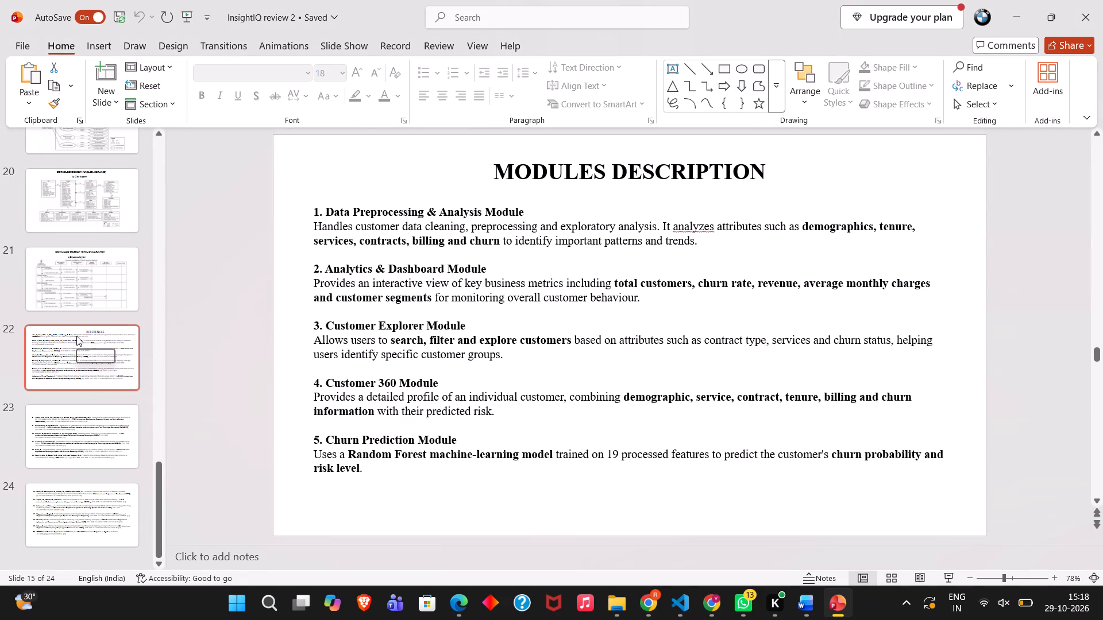
scroll(76, 336, "down", 1)
left_click(77, 276)
scroll(77, 276, "up", 1)
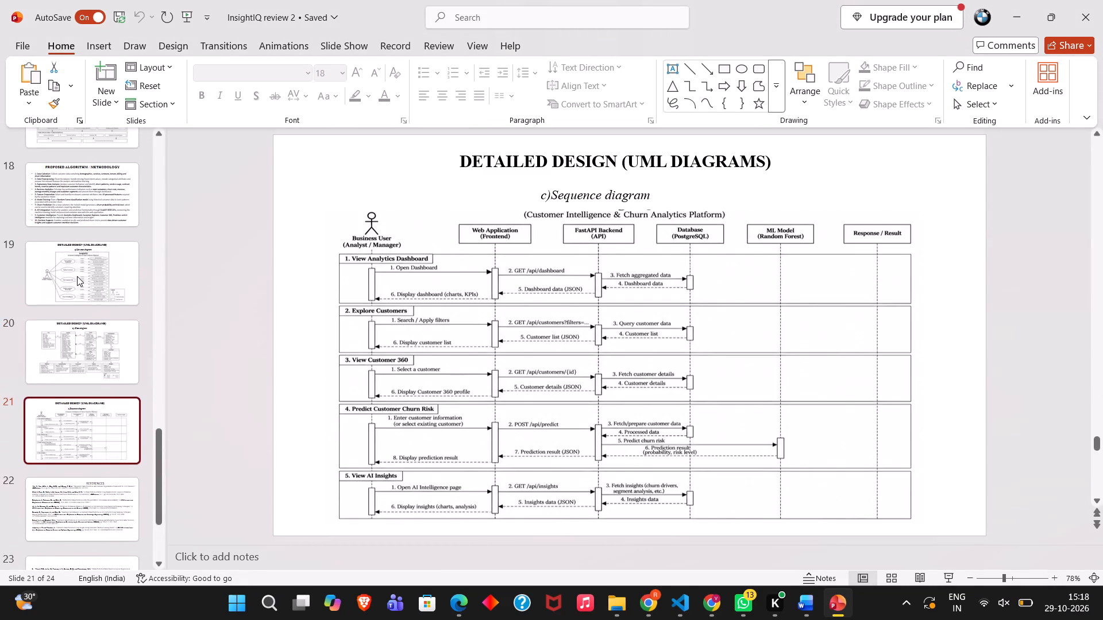
scroll(77, 276, "up", 1)
left_click(82, 298)
scroll(87, 313, "up", 1)
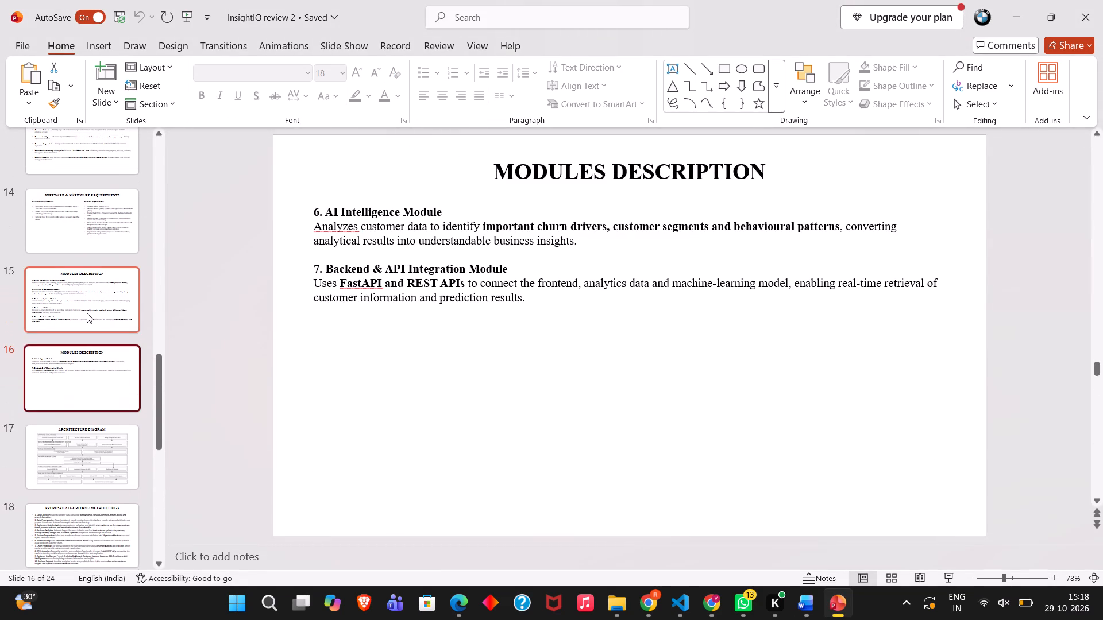
left_click(87, 313)
scroll(87, 313, "up", 1)
left_click(87, 313)
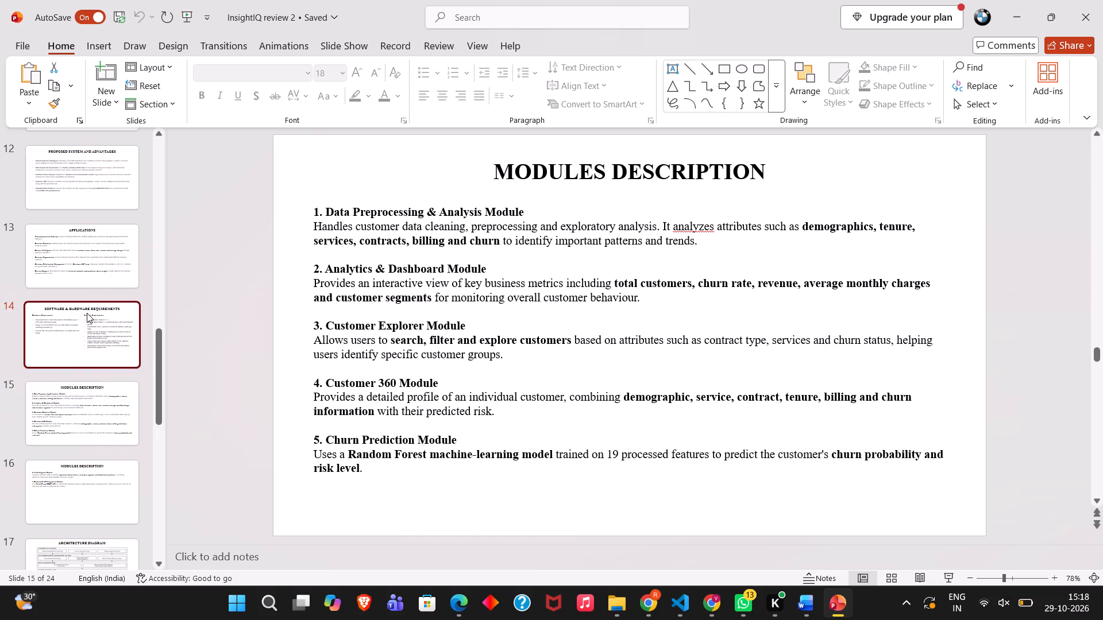
left_click(102, 386)
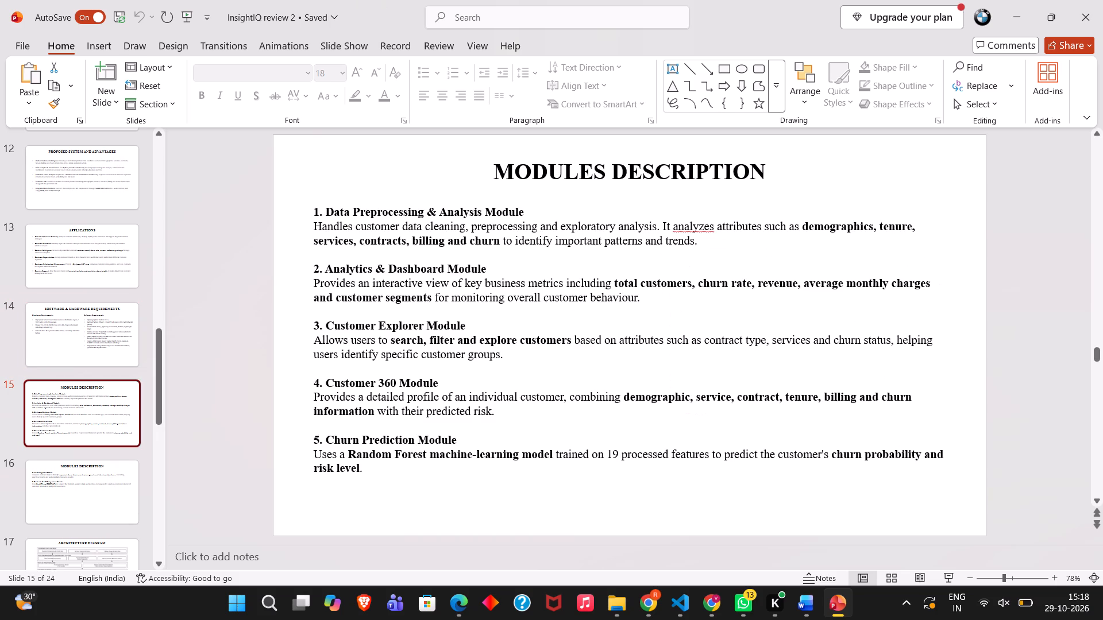
Return to the Word report and examine the chapter 4 System Design text and the numbered modules under 4.1.1 Module Description.
left_click(812, 610)
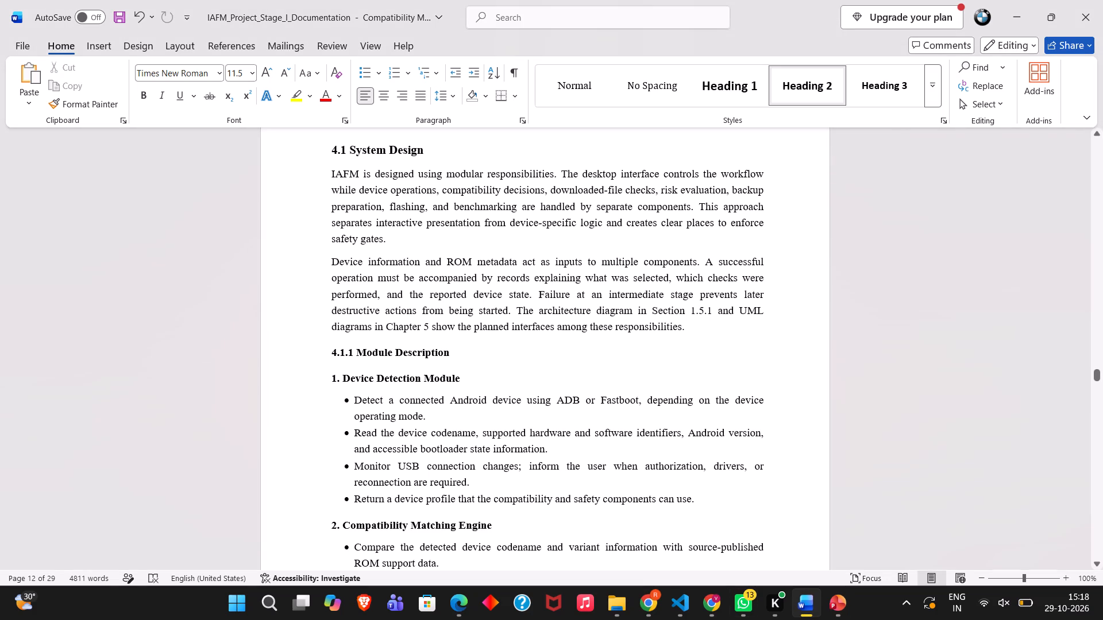
scroll(403, 226, "up", 3)
scroll(403, 226, "down", 1)
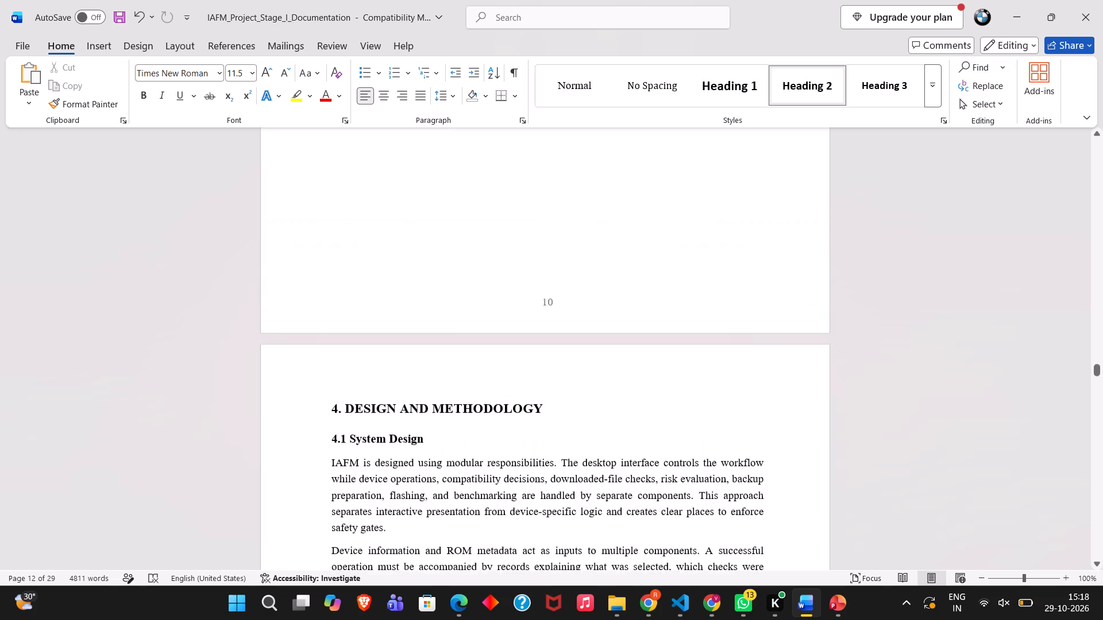
scroll(403, 226, "down", 2)
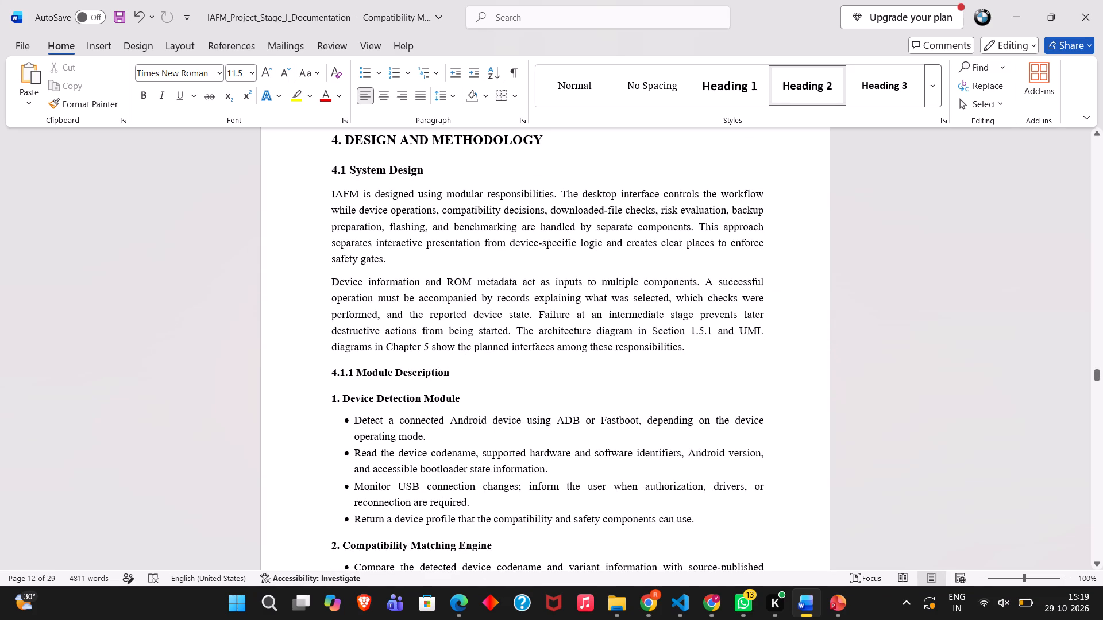
scroll(403, 226, "down", 2)
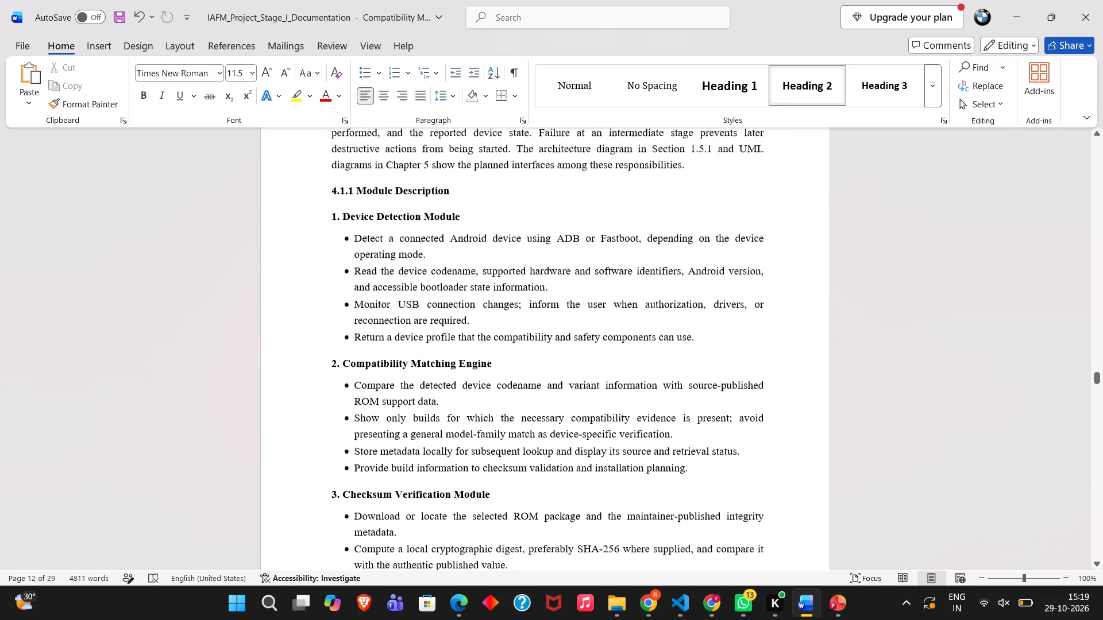
scroll(421, 367, "down", 2)
scroll(497, 448, "down", 2)
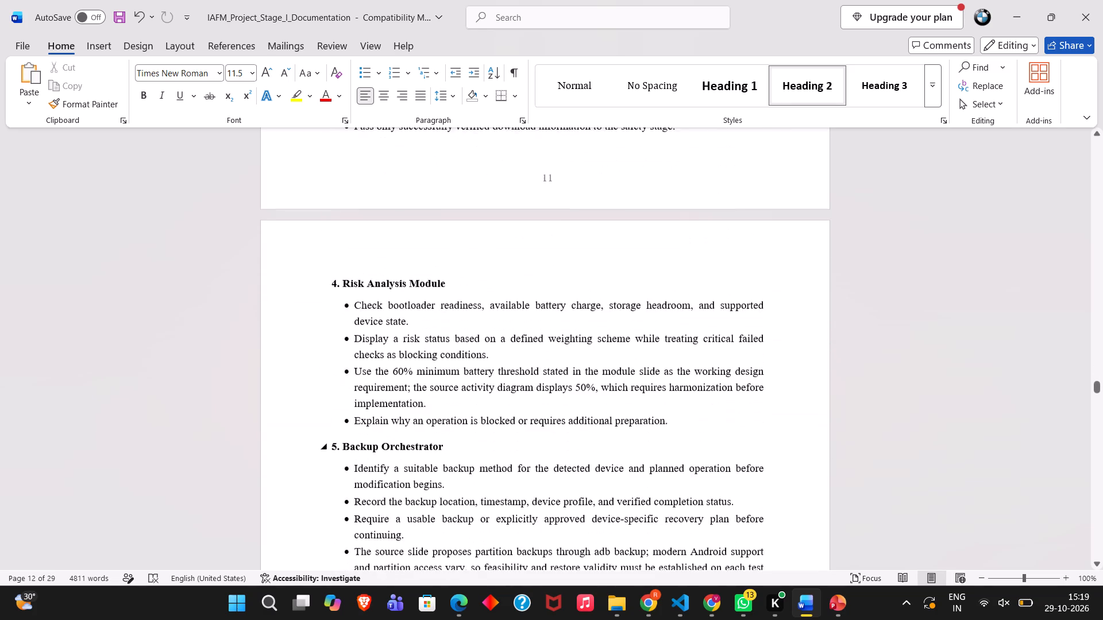
scroll(497, 448, "down", 2)
Switch to the PowerPoint presentation and copy the text of modules 1 to 5 from Modules Description slide 15.
left_click(844, 600)
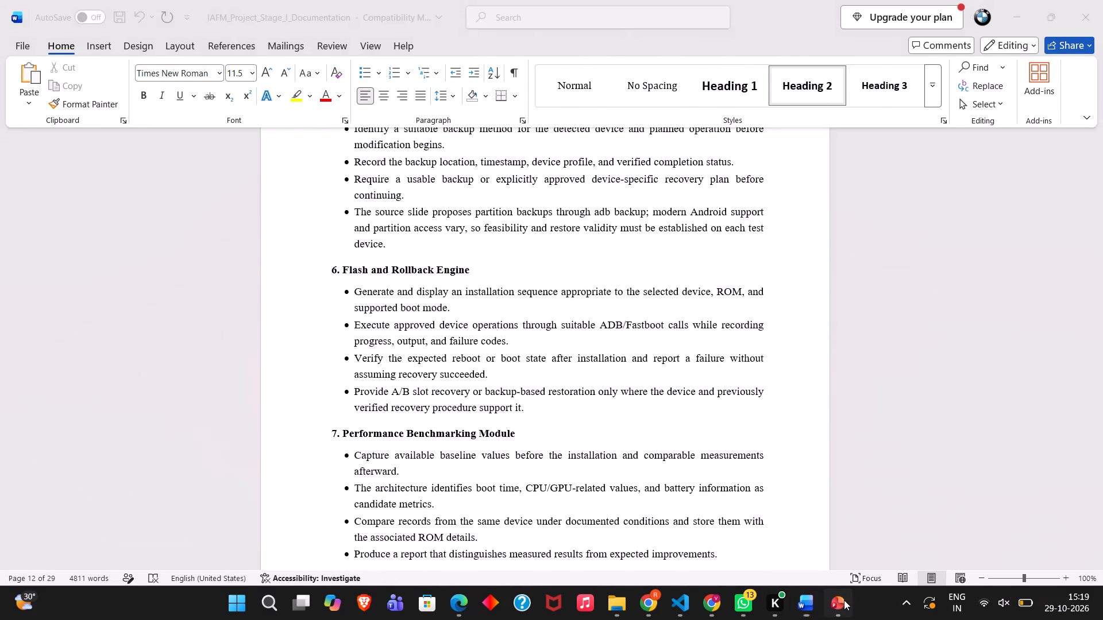
left_click_drag(388, 472, 362, 466)
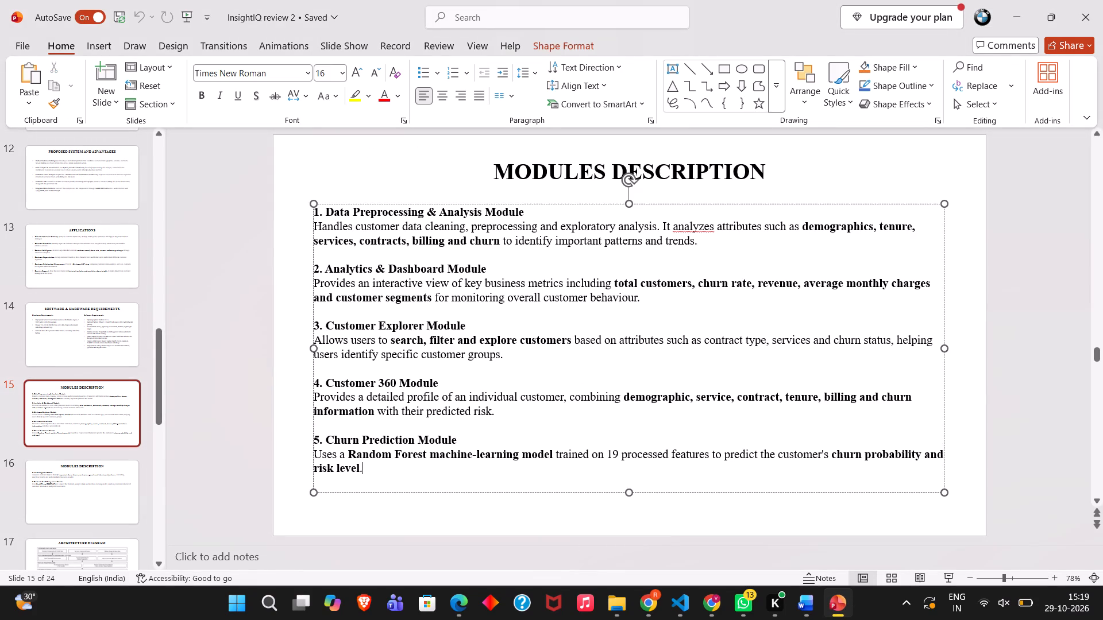
left_click_drag(362, 466, 313, 193)
key("ctrl+c")
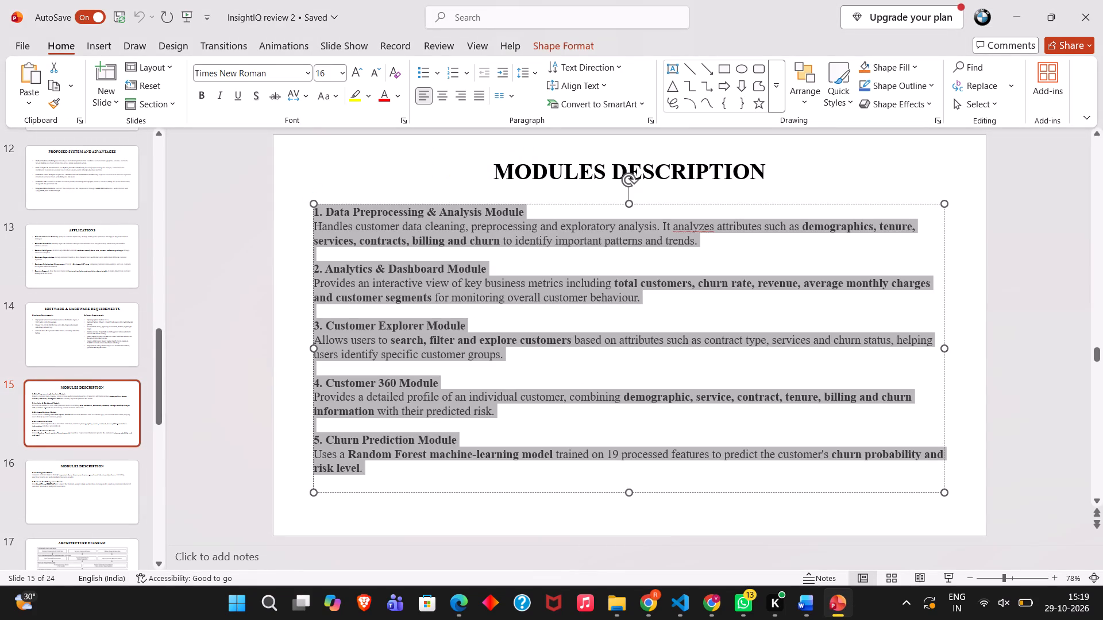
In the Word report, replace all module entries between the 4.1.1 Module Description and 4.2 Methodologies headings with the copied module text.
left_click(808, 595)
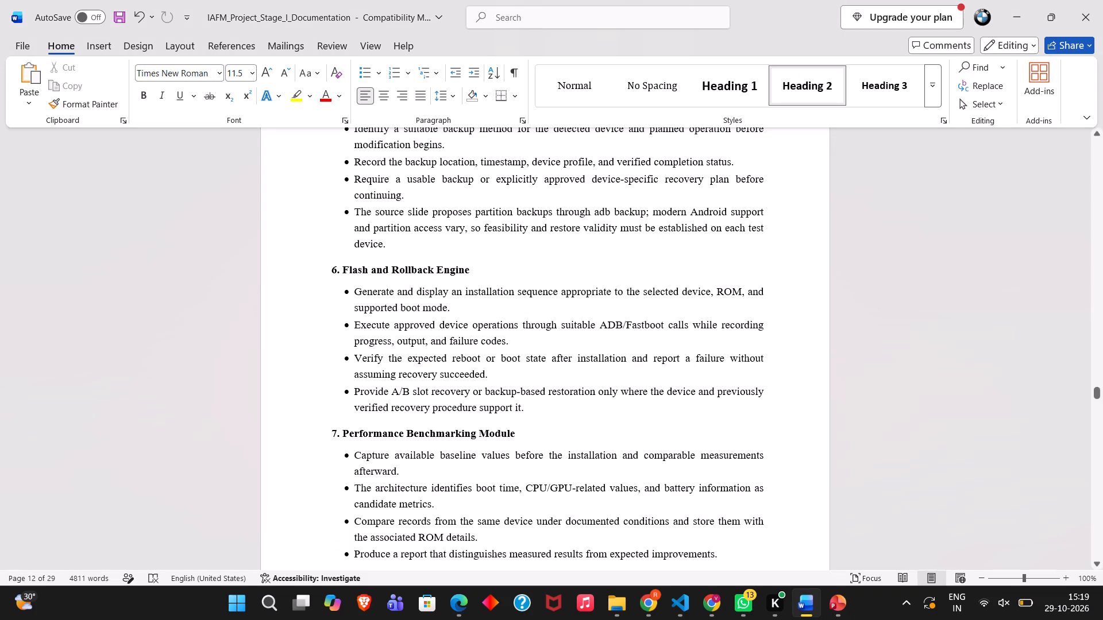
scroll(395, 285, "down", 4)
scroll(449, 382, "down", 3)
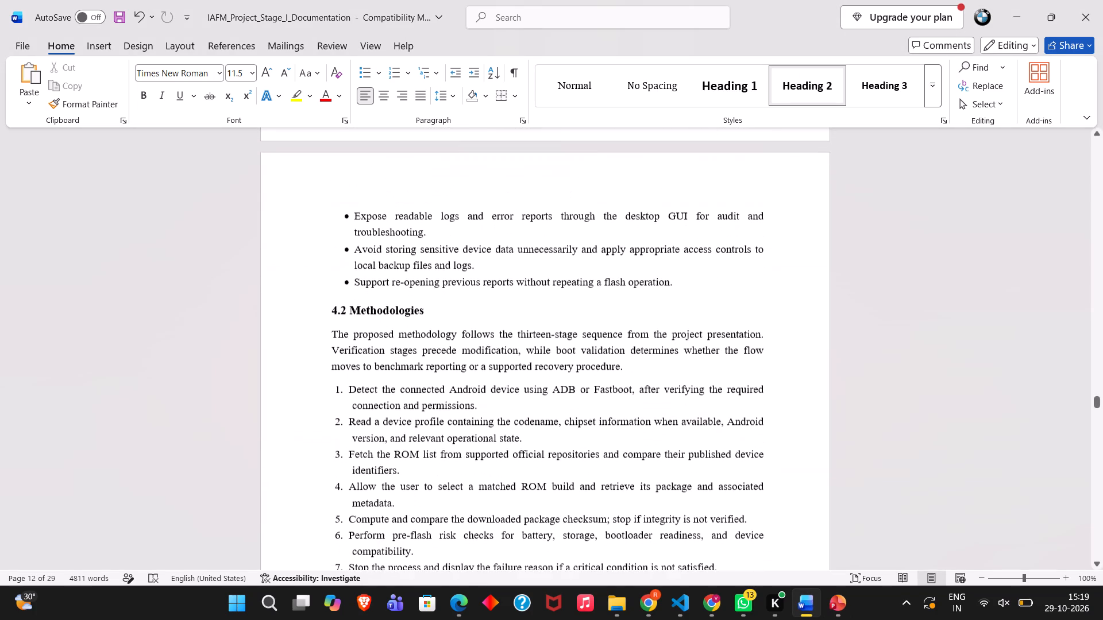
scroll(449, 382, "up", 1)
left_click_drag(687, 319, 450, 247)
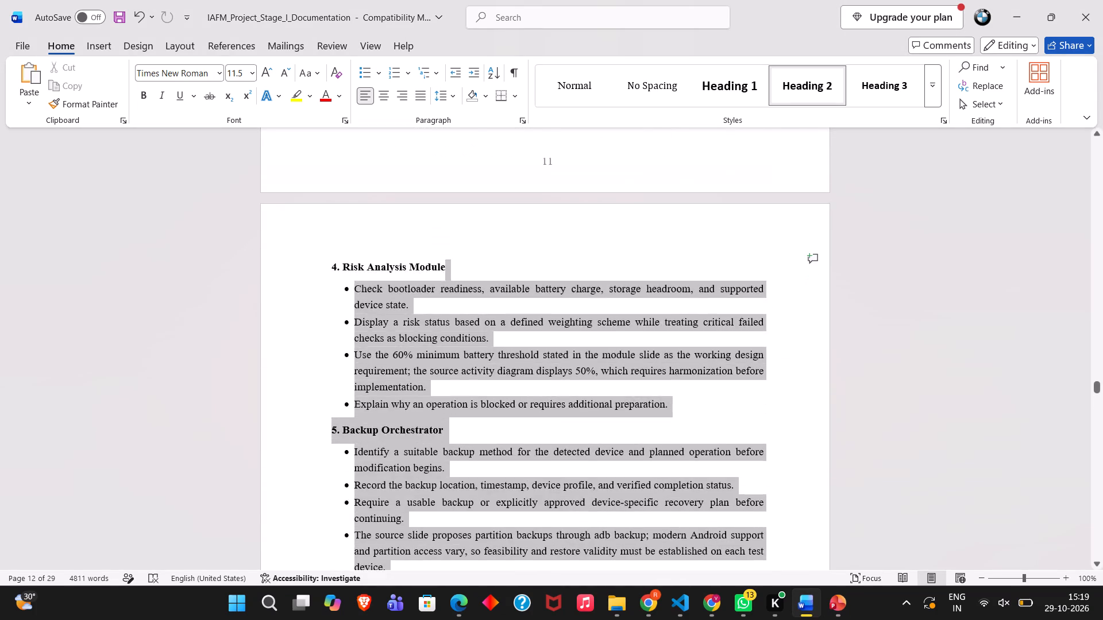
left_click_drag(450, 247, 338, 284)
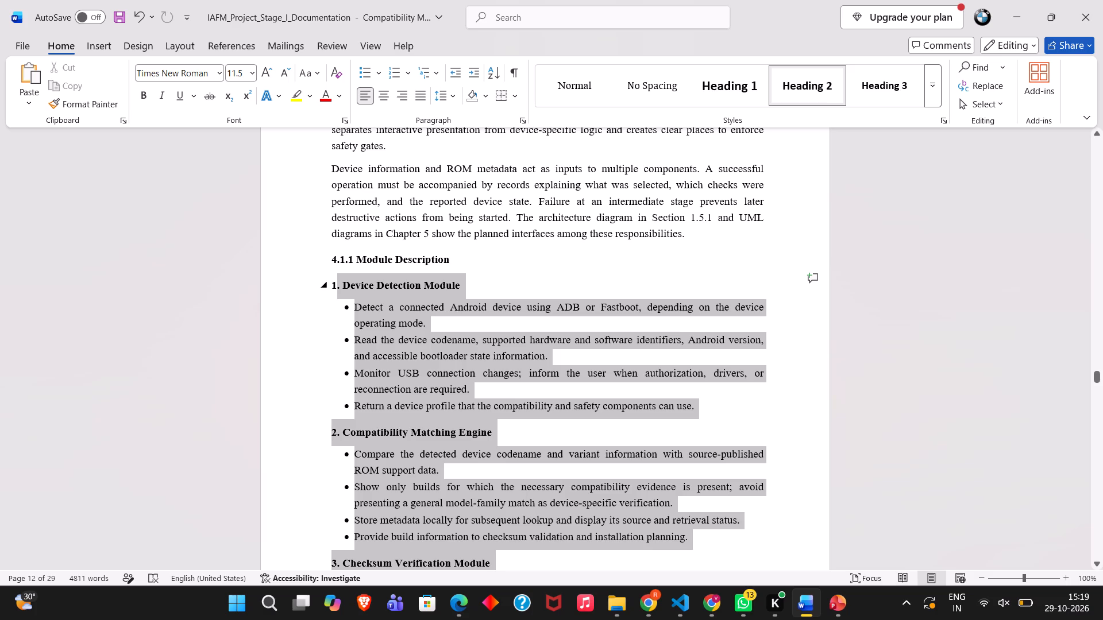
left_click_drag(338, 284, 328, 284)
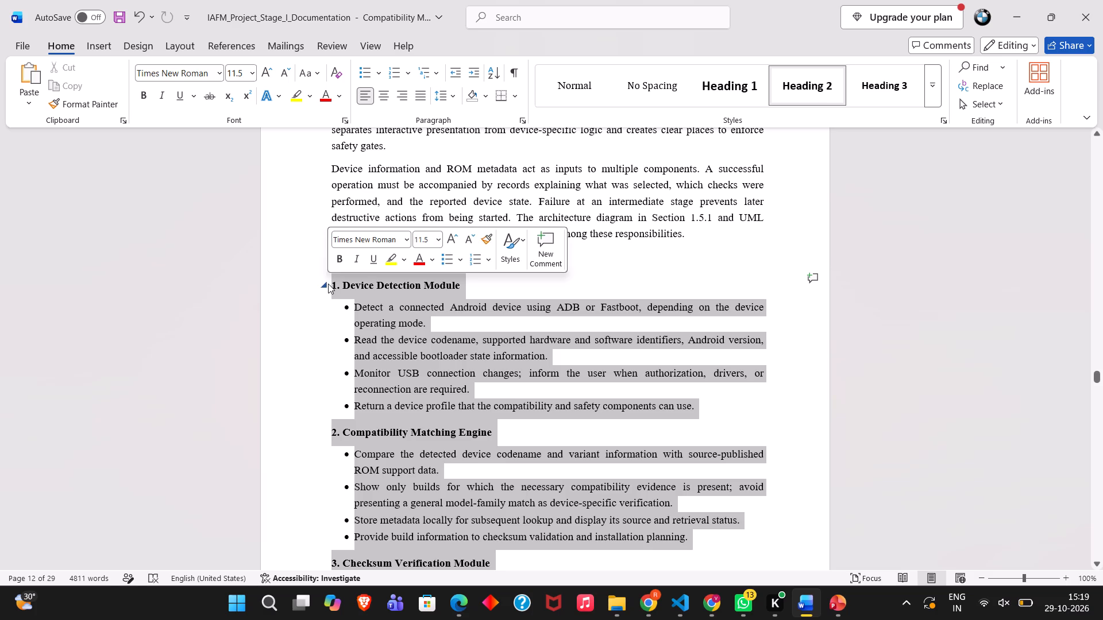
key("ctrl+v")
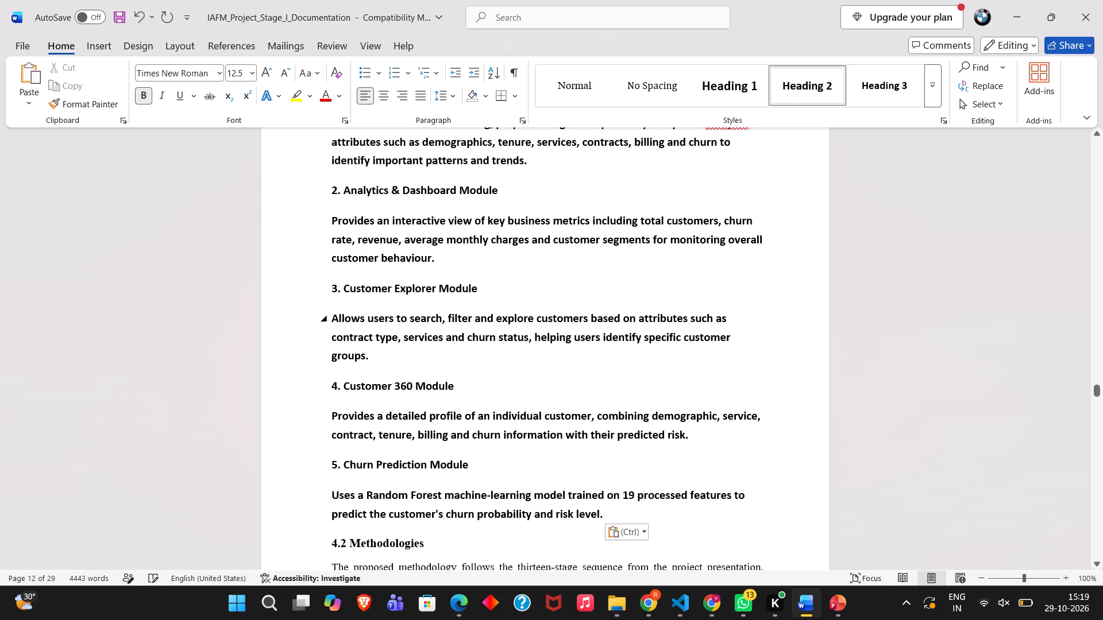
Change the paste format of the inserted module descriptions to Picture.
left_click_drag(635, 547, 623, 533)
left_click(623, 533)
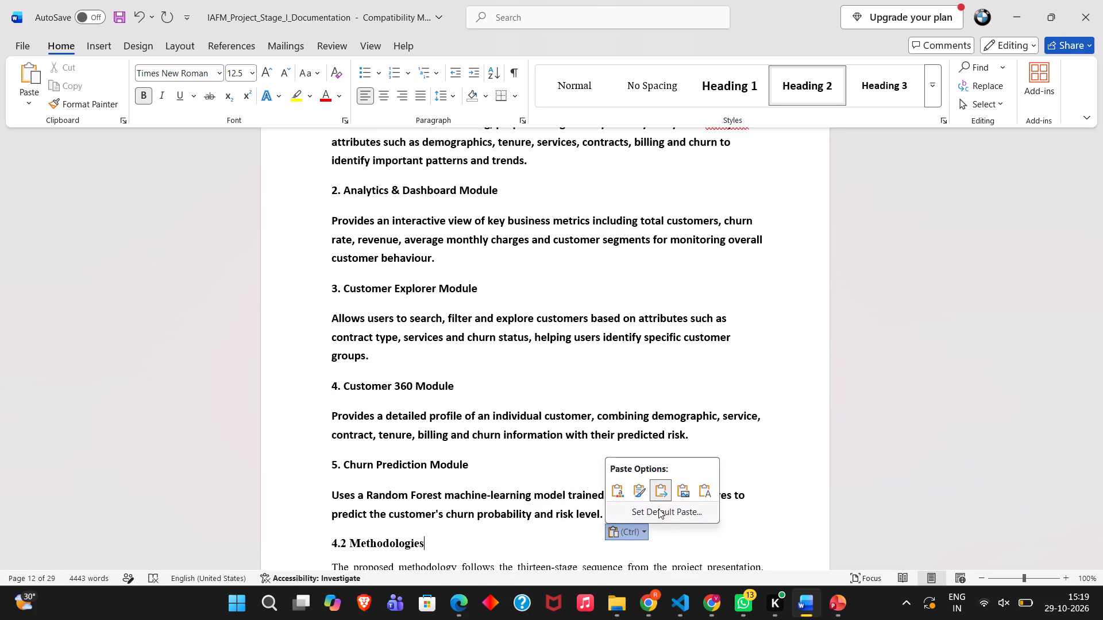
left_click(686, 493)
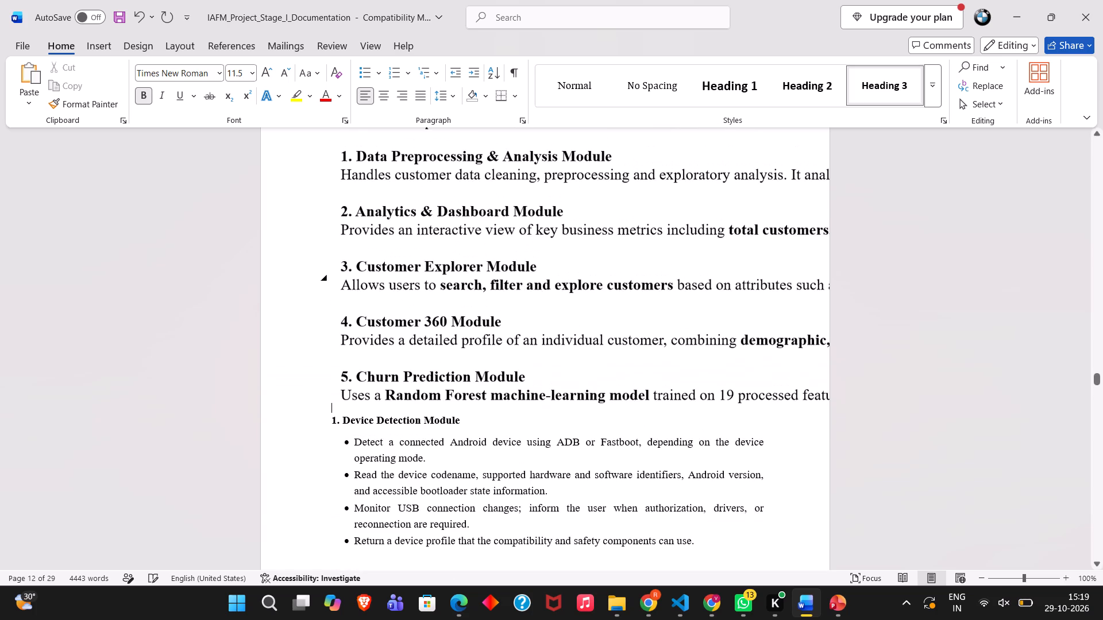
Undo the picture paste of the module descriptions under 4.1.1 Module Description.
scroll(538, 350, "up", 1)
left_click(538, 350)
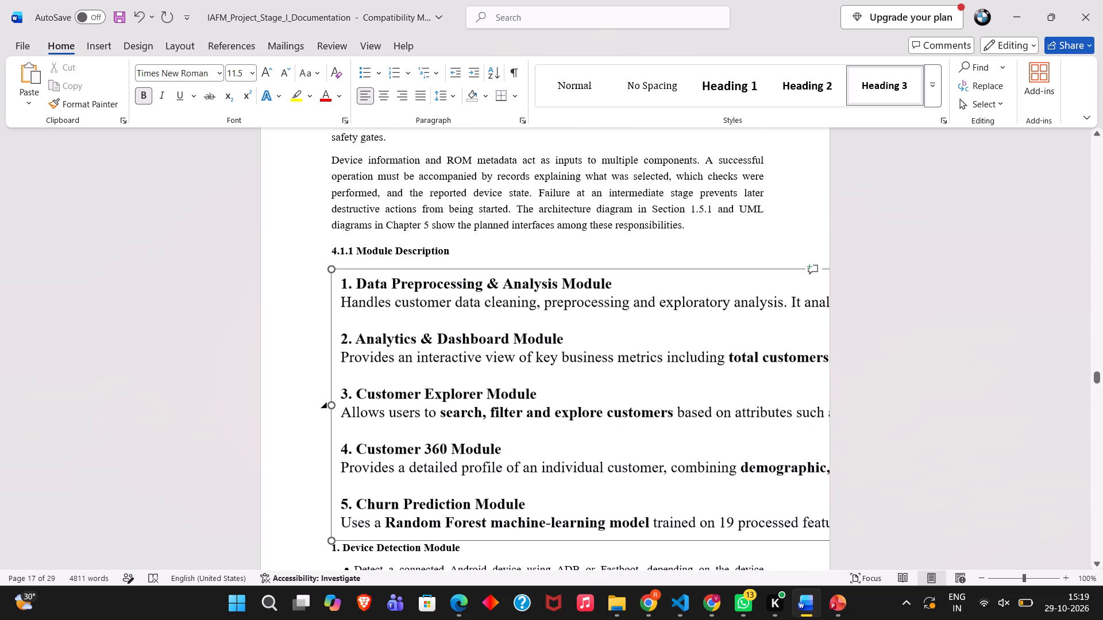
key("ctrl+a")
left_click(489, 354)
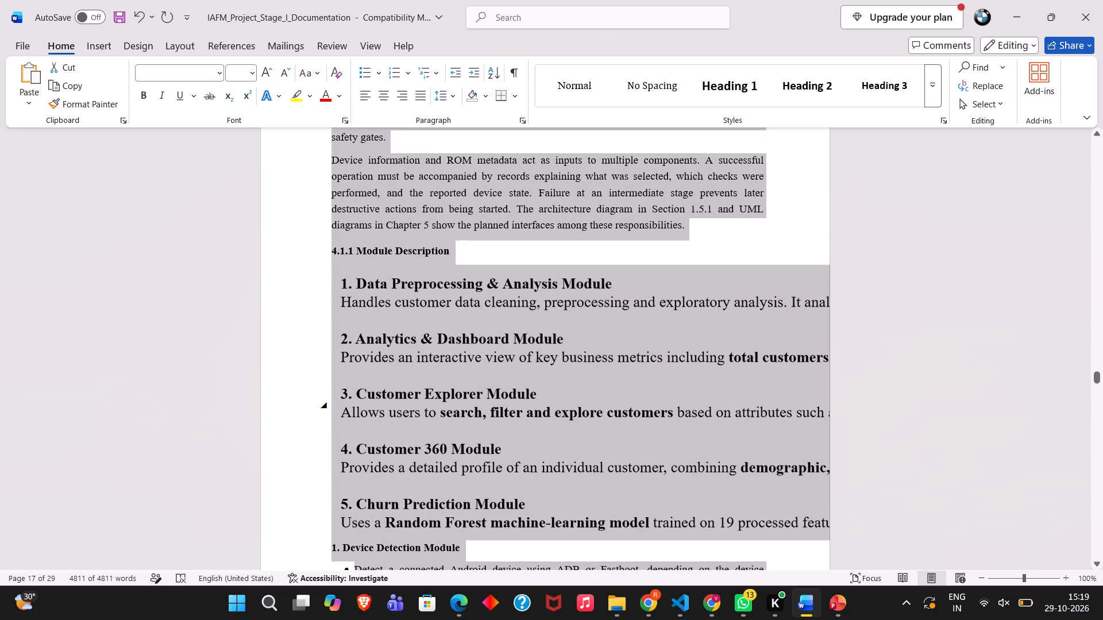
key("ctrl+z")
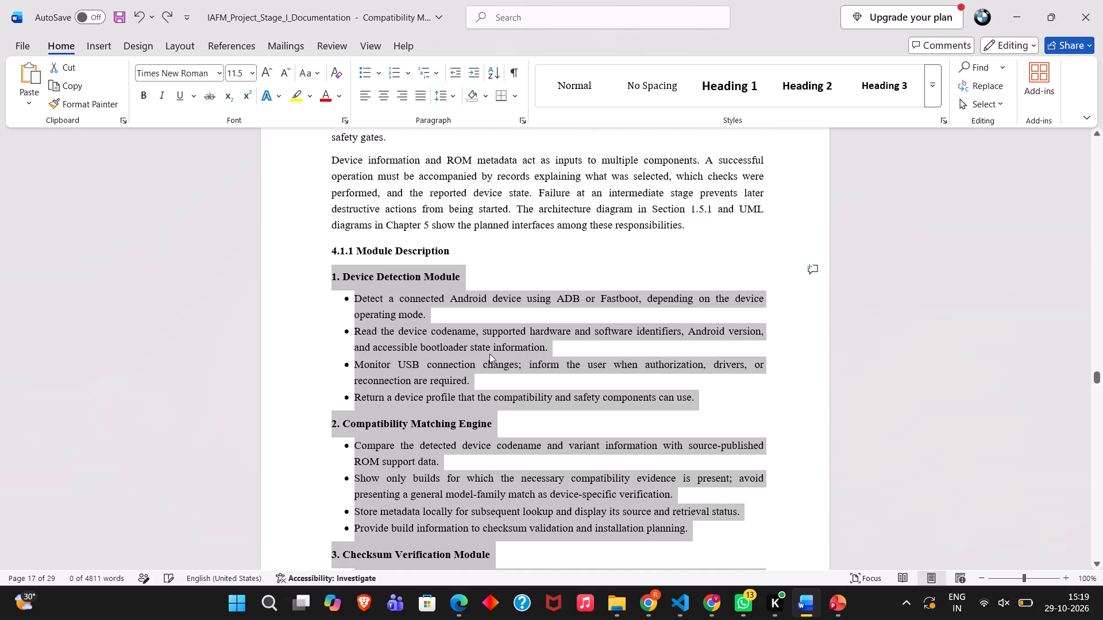
Replace all eight module entries between the 4.1.1 Module Description and 4.2 Methodologies headings with the copied InsightIQ module text.
left_click(431, 398)
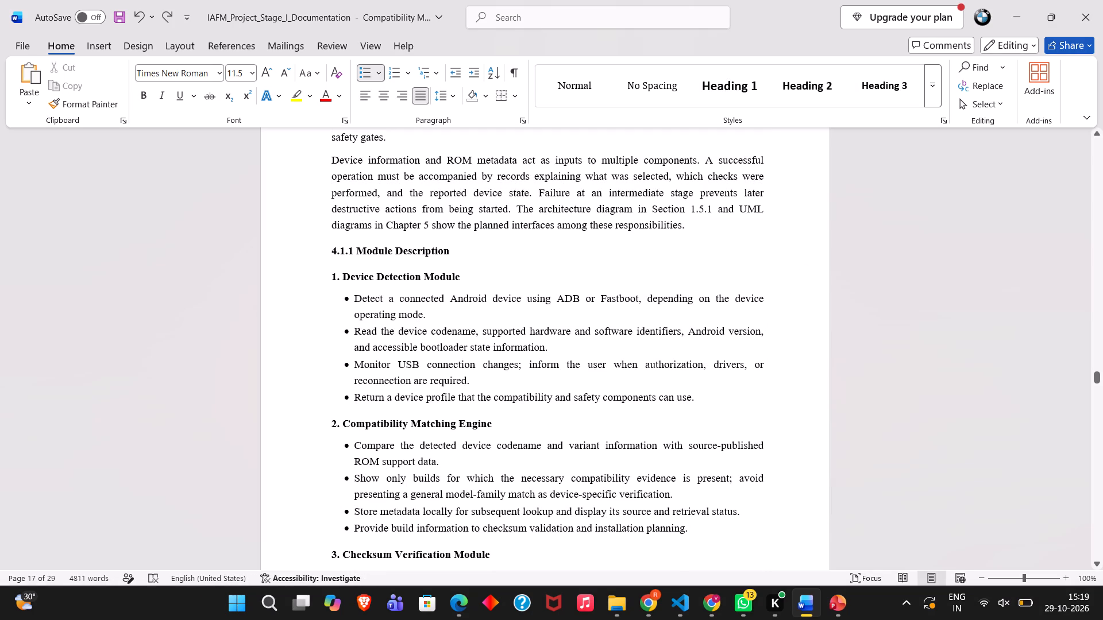
scroll(445, 437, "down", 3)
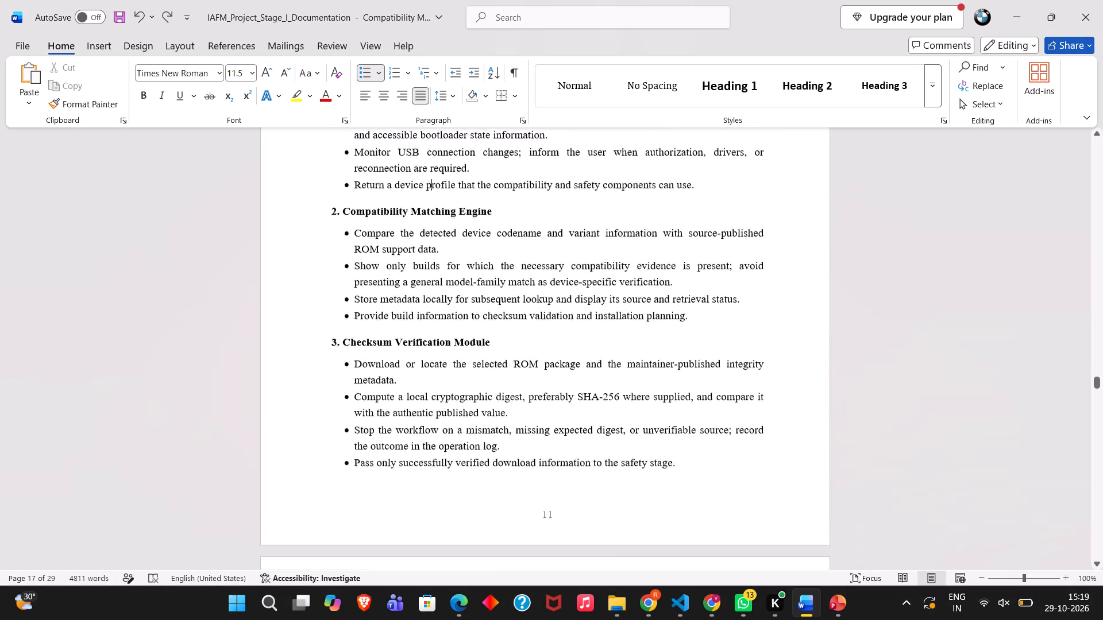
scroll(445, 437, "down", 1)
scroll(414, 307, "down", 2)
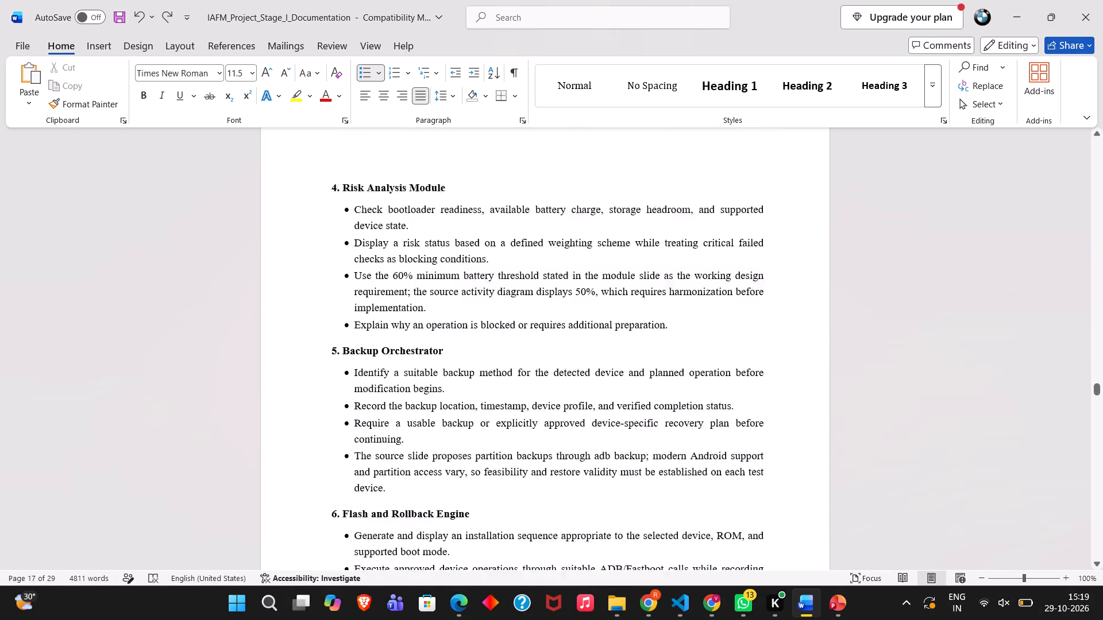
scroll(414, 307, "down", 2)
scroll(414, 307, "up", 1)
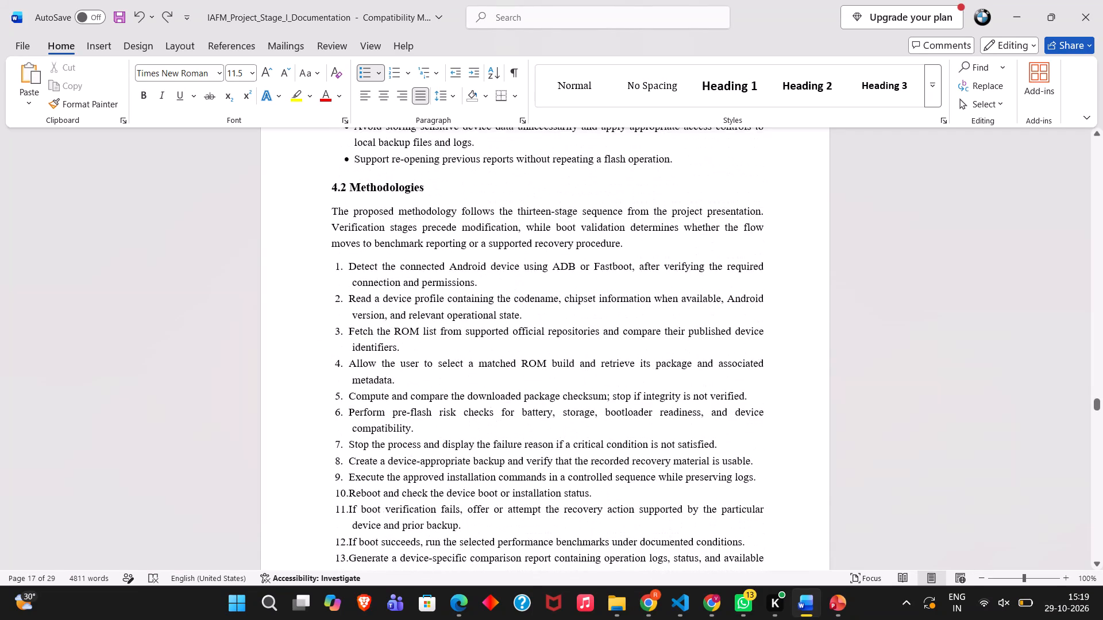
scroll(414, 307, "up", 1)
left_click_drag(689, 421, 565, 390)
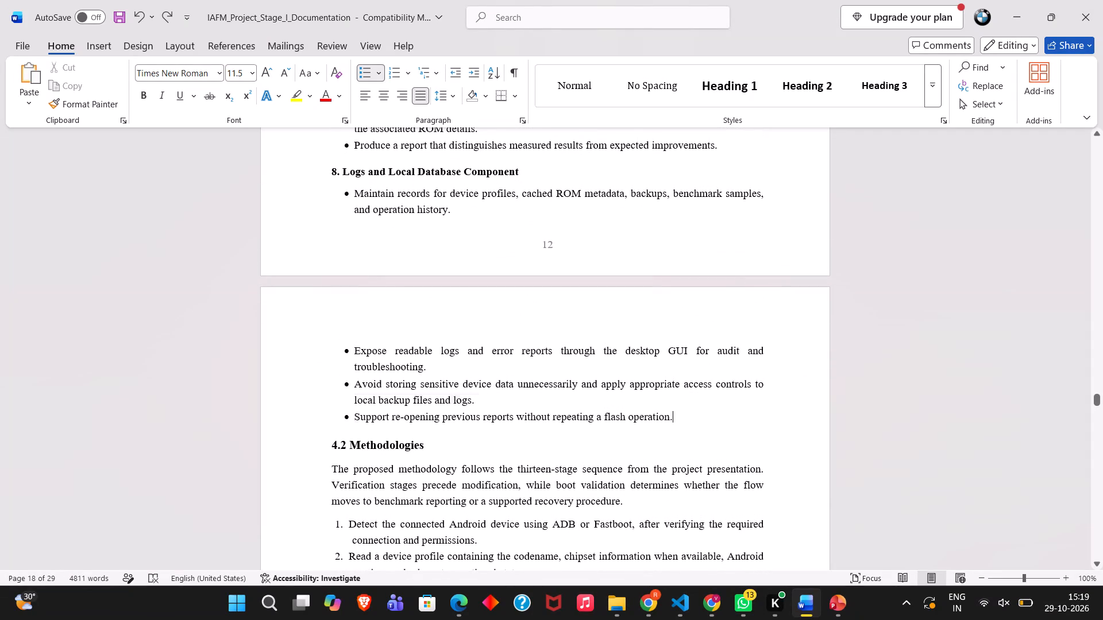
left_click_drag(565, 390, 340, 68)
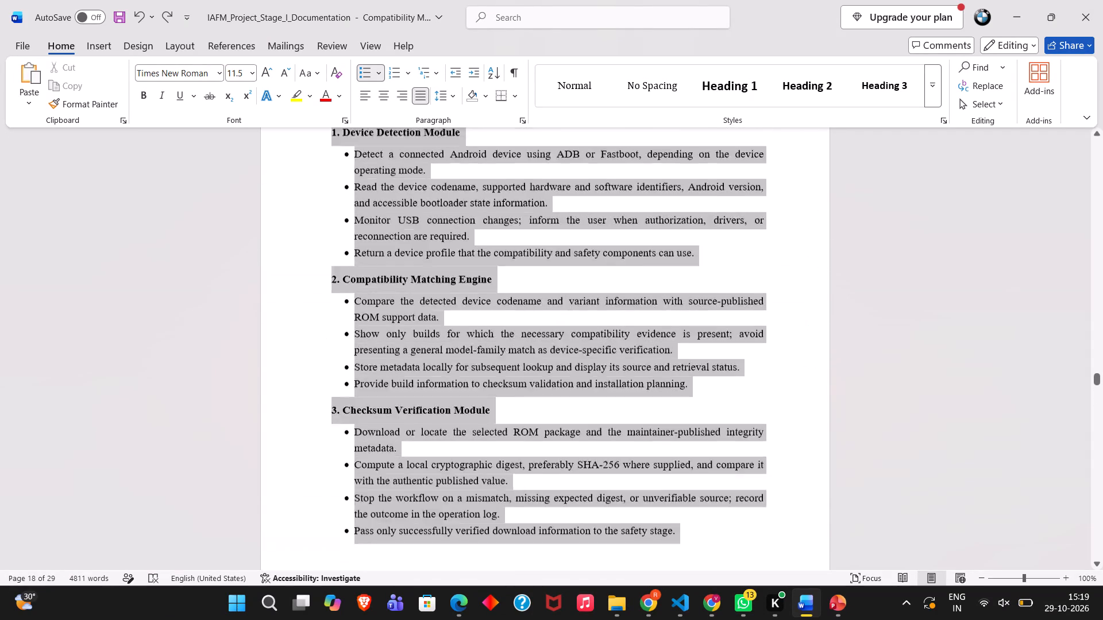
left_click_drag(340, 68, 323, 382)
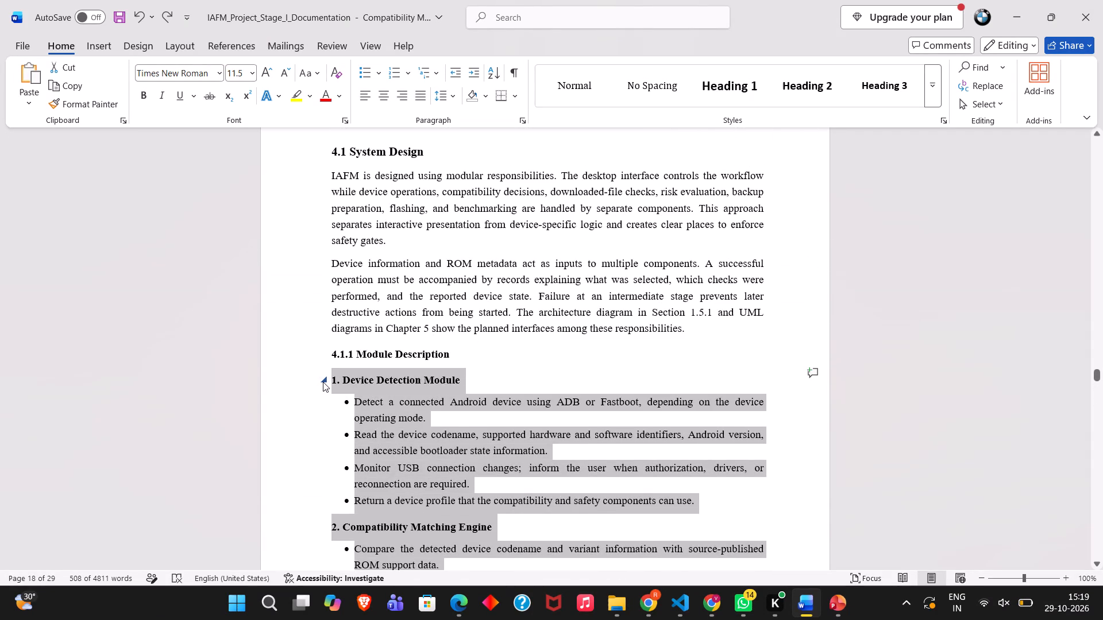
key("ctrl+v")
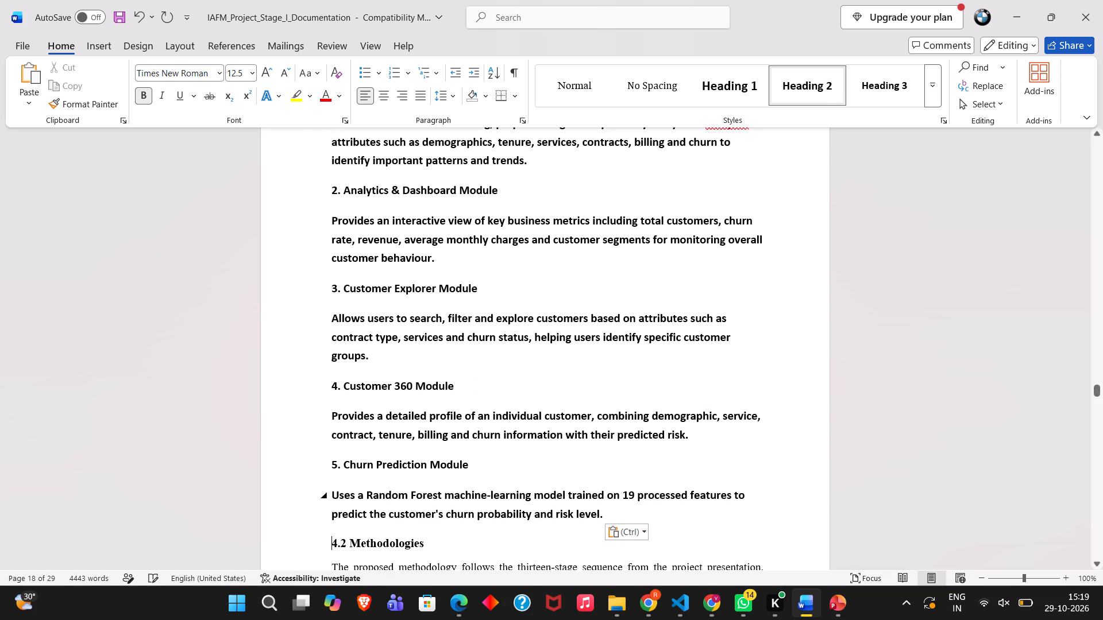
Change the paste format of the inserted module descriptions to Keep Text Only.
left_click(633, 539)
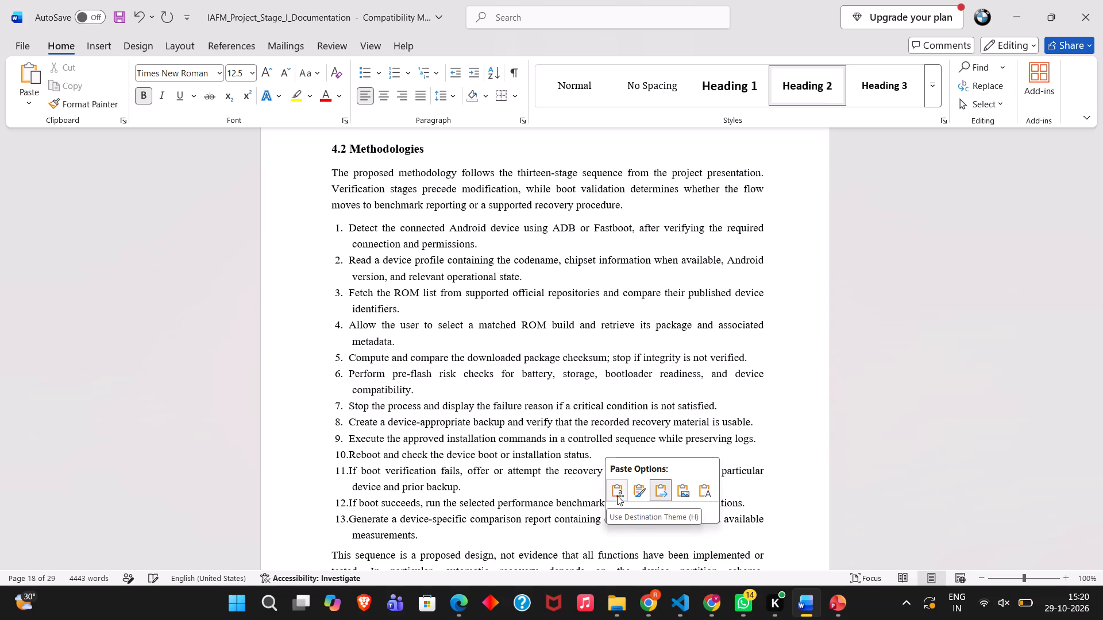
scroll(502, 409, "up", 5)
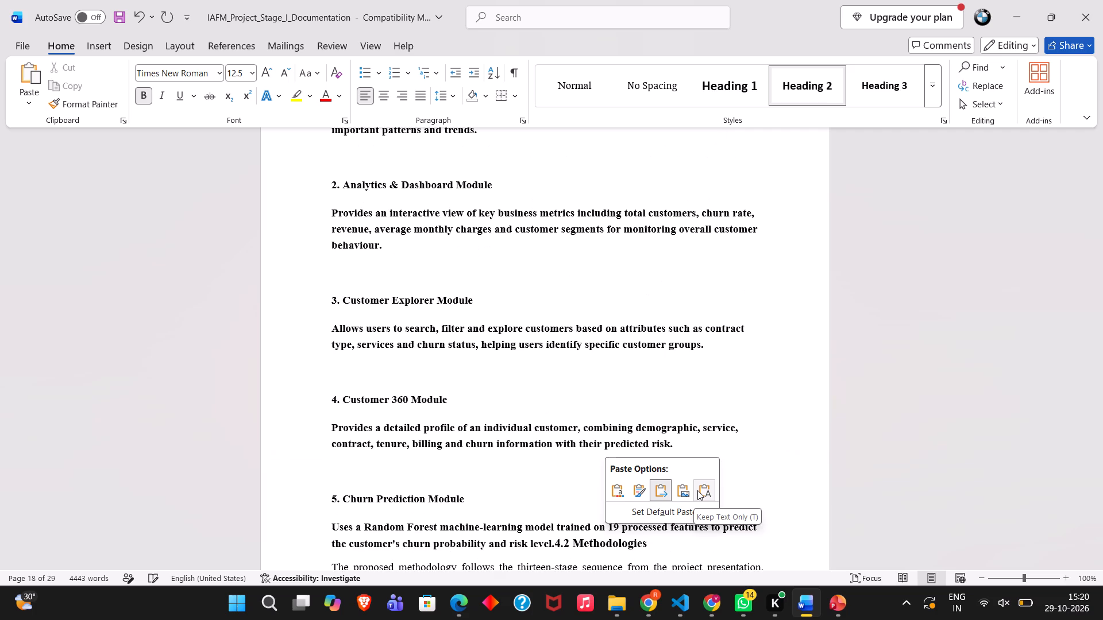
left_click(697, 490)
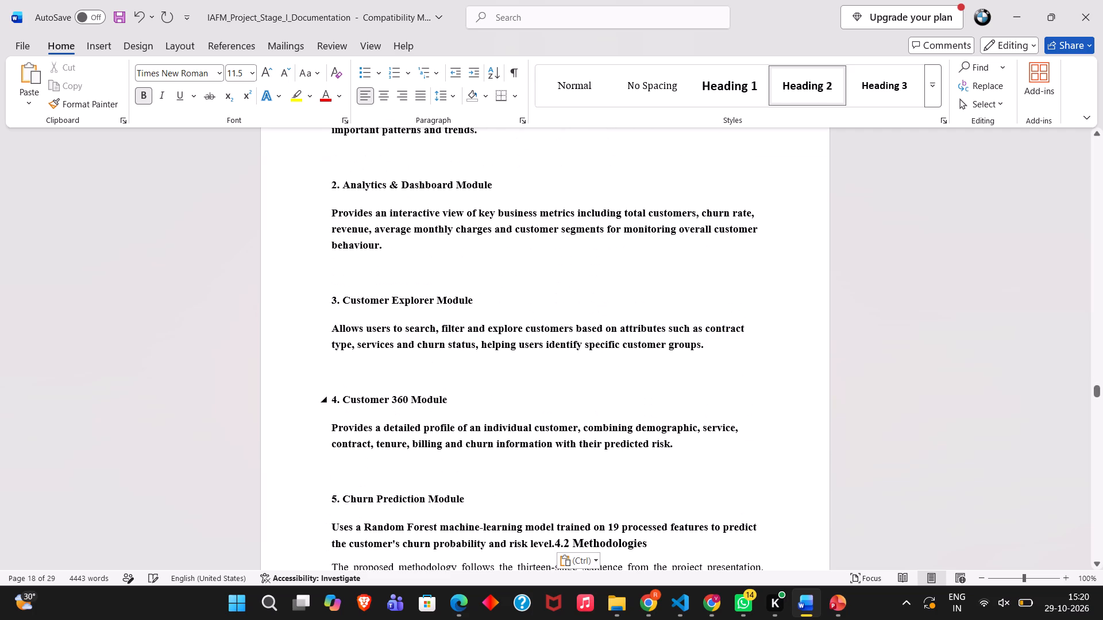
Remove the bold formatting from the pasted module text, from Data Preprocessing & Analysis Module through the Churn Prediction description.
scroll(497, 390, "up", 2)
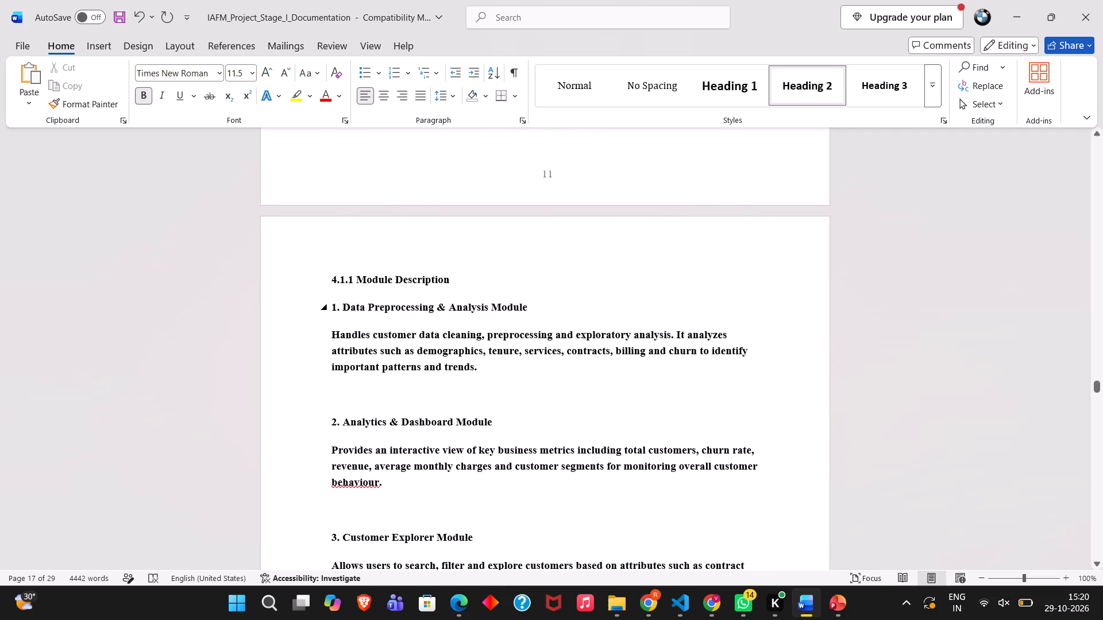
scroll(333, 299, "down", 1)
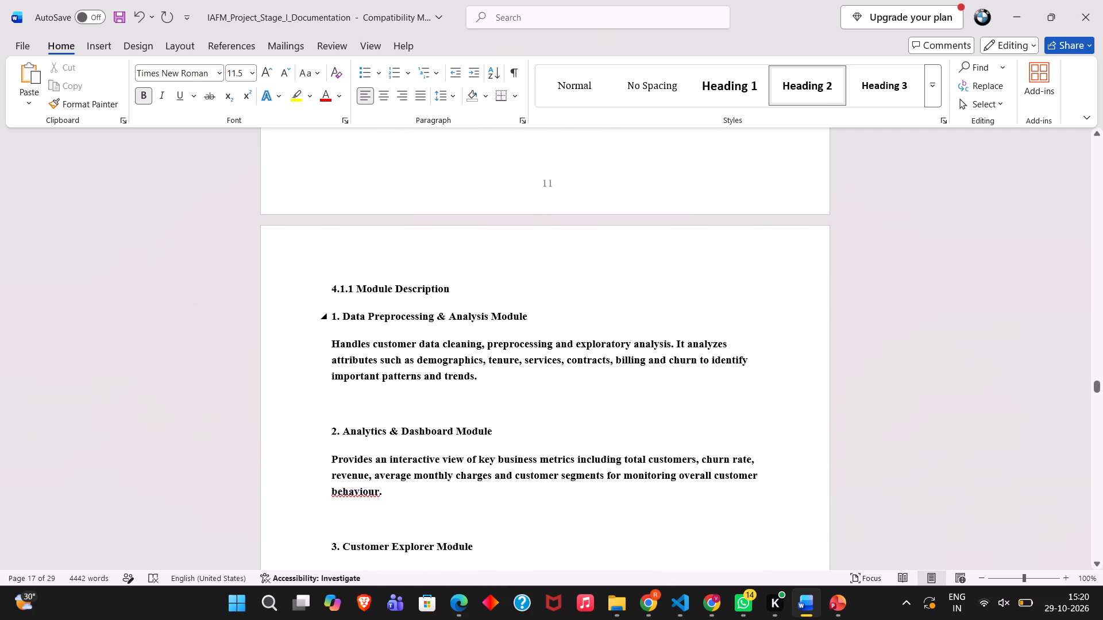
left_click_drag(335, 315, 468, 580)
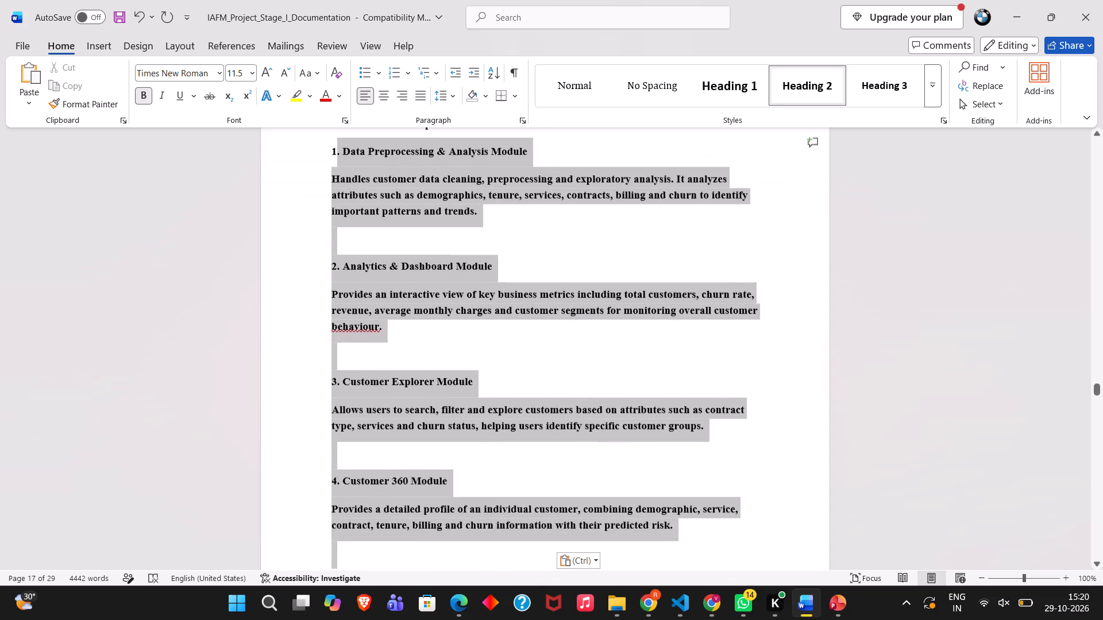
left_click_drag(468, 580, 576, 201)
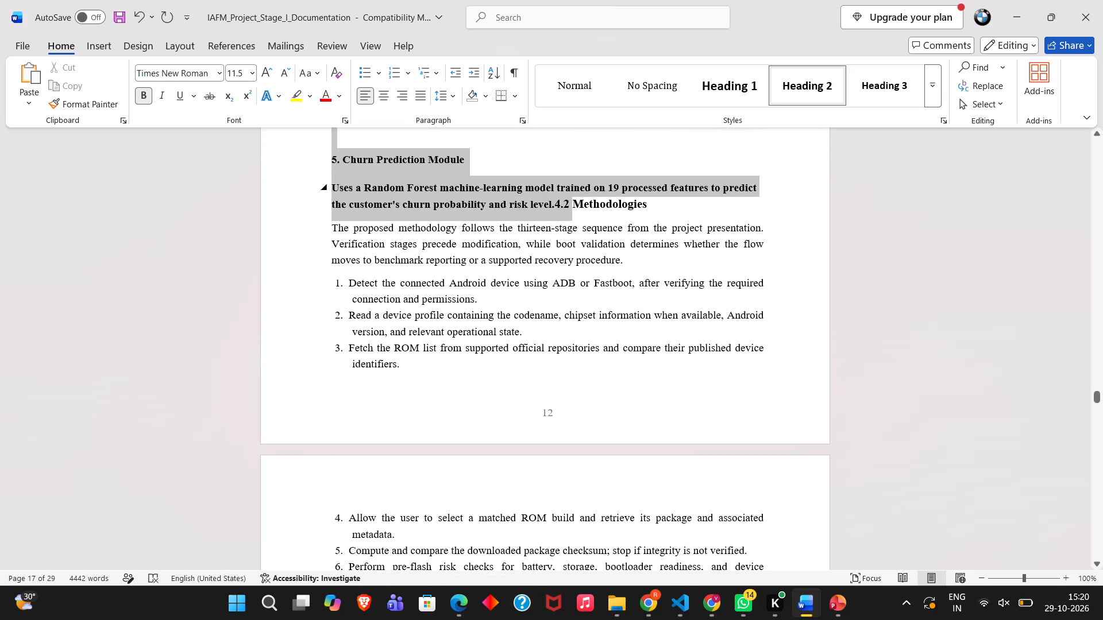
left_click_drag(576, 201, 552, 207)
left_click_drag(552, 207, 555, 206)
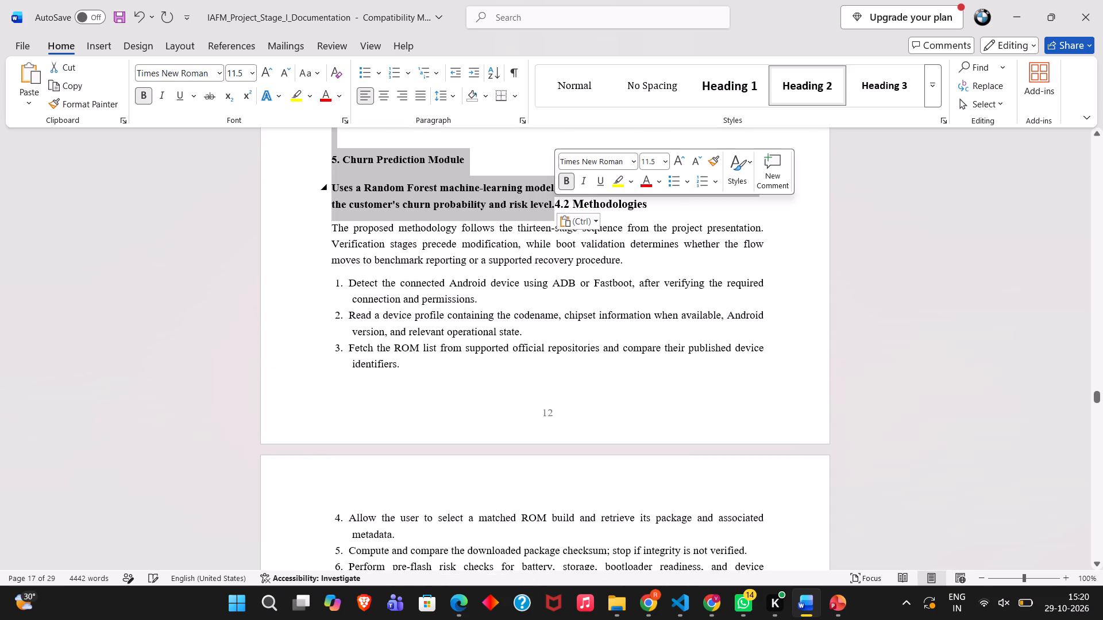
left_click(566, 182)
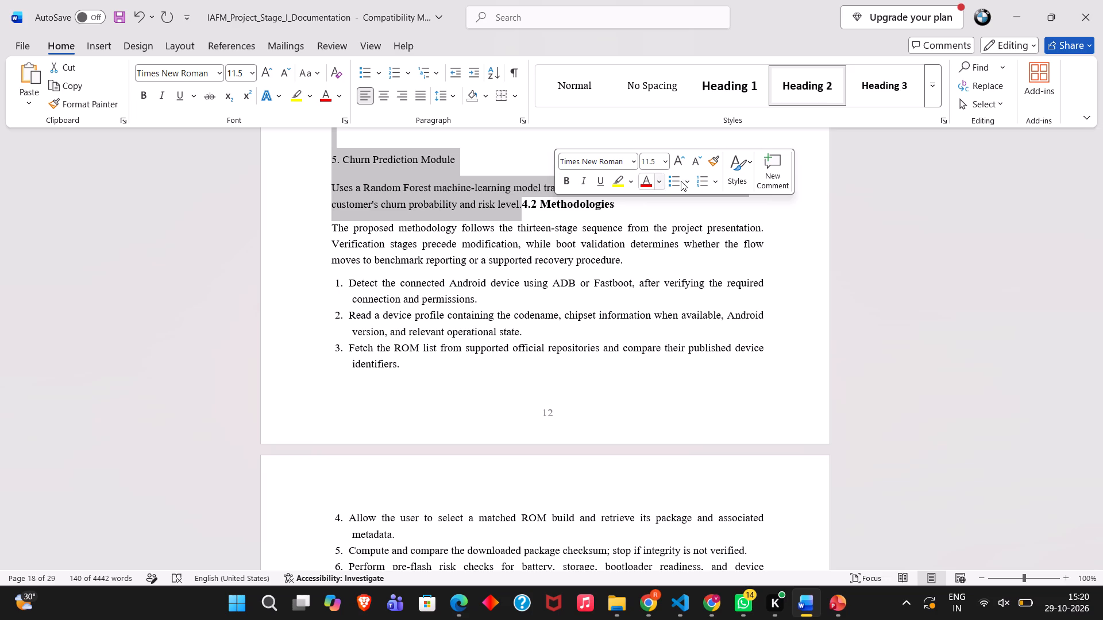
Move the 4.2 Methodologies heading onto its own line below the Churn Prediction Module description.
left_click(526, 204)
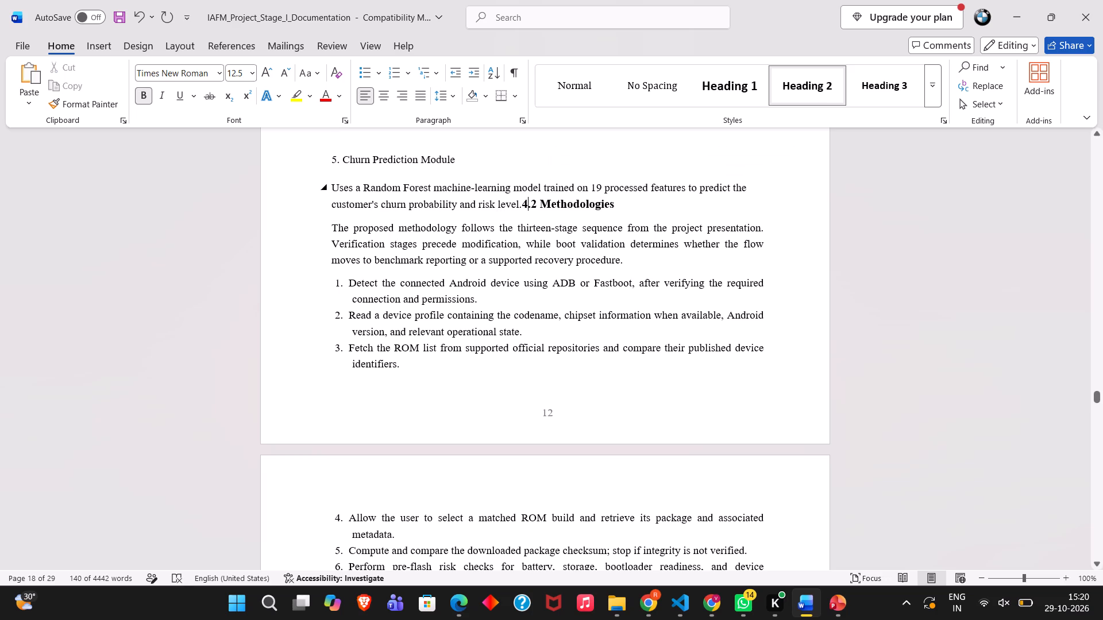
key("Left")
key("Return")
Delete the blank lines separating the five module entries under 4.1.1 Module Description.
scroll(462, 191, "up", 1)
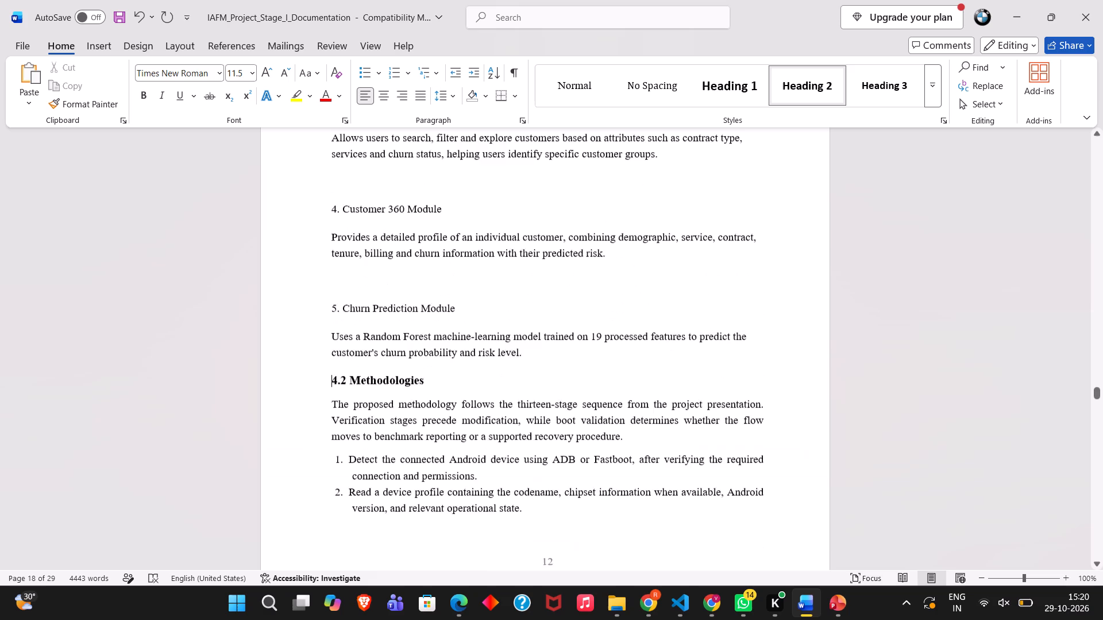
left_click(375, 376)
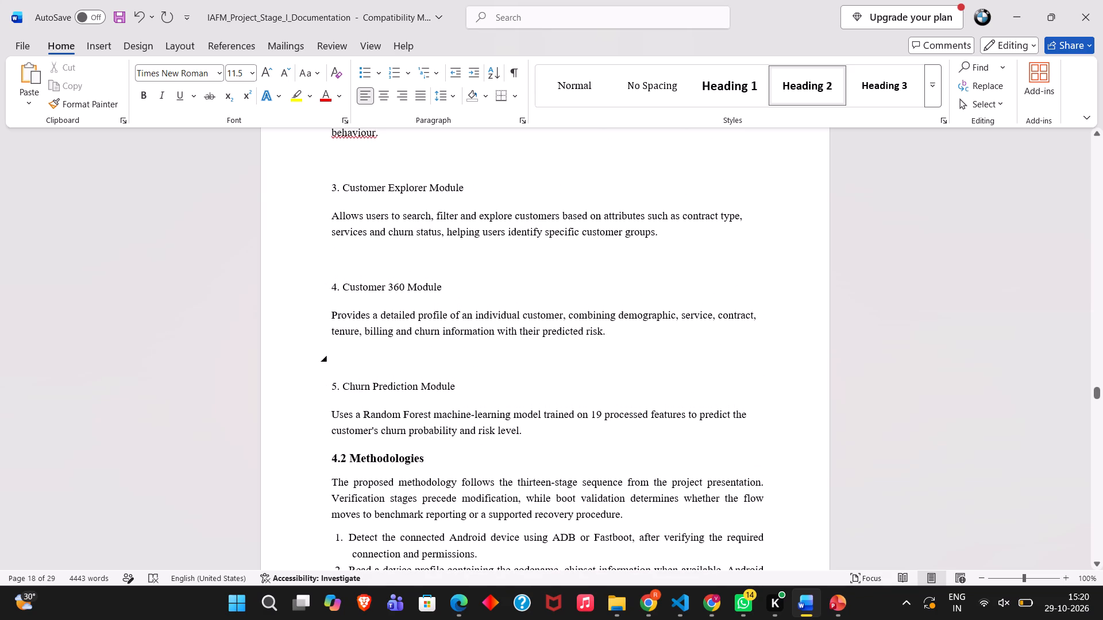
left_click(358, 365)
key("BackSpace")
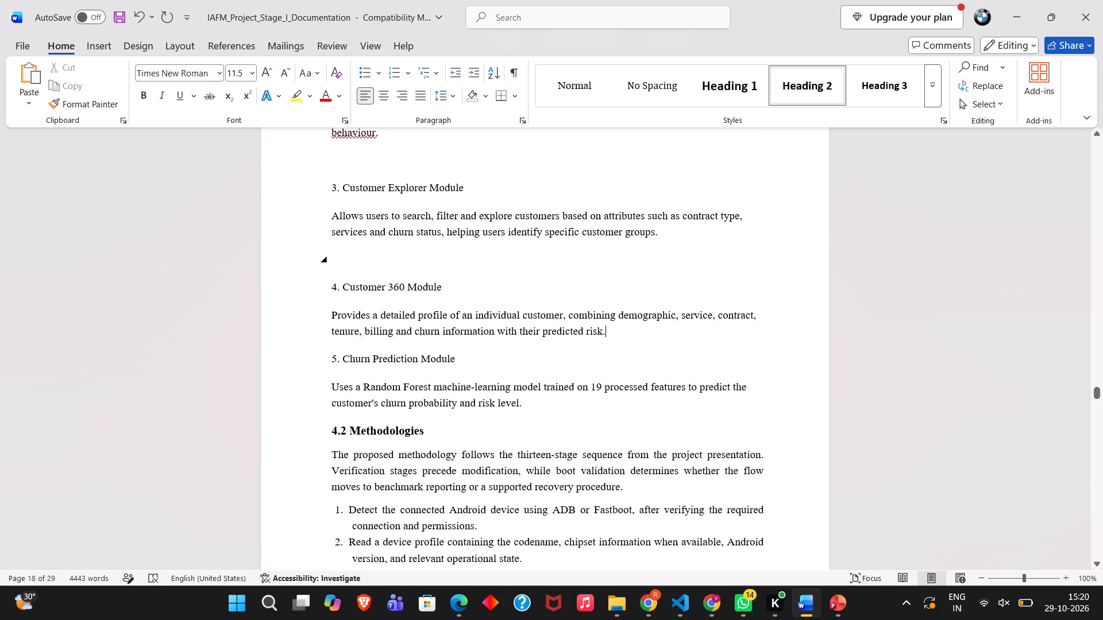
left_click(340, 265)
key("BackSpace")
left_click(347, 166)
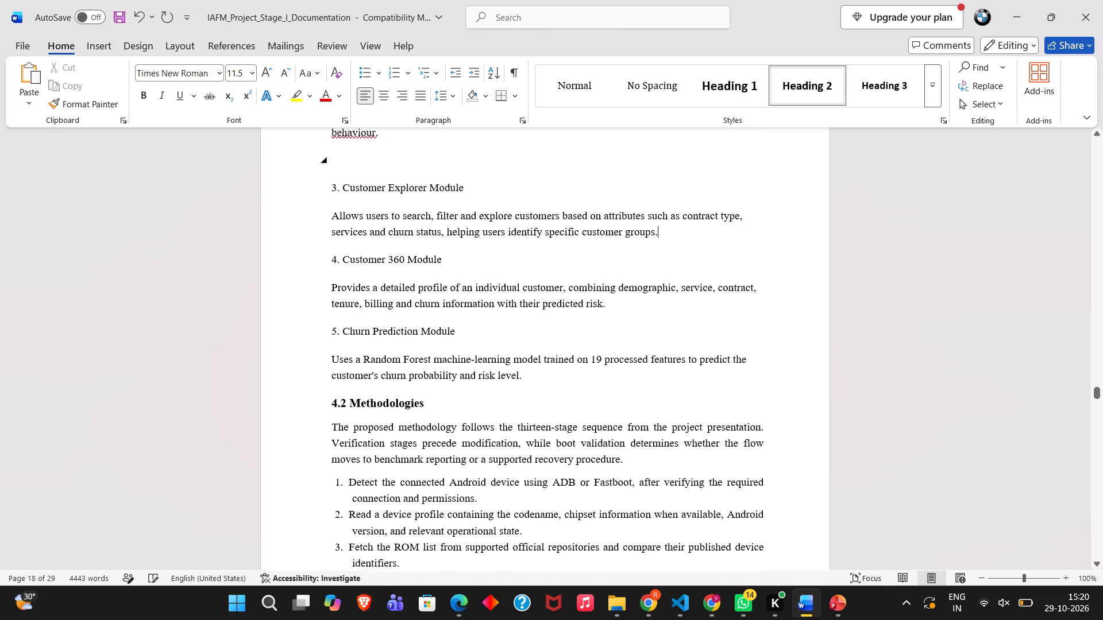
key("BackSpace")
scroll(347, 166, "up", 2)
left_click(353, 208)
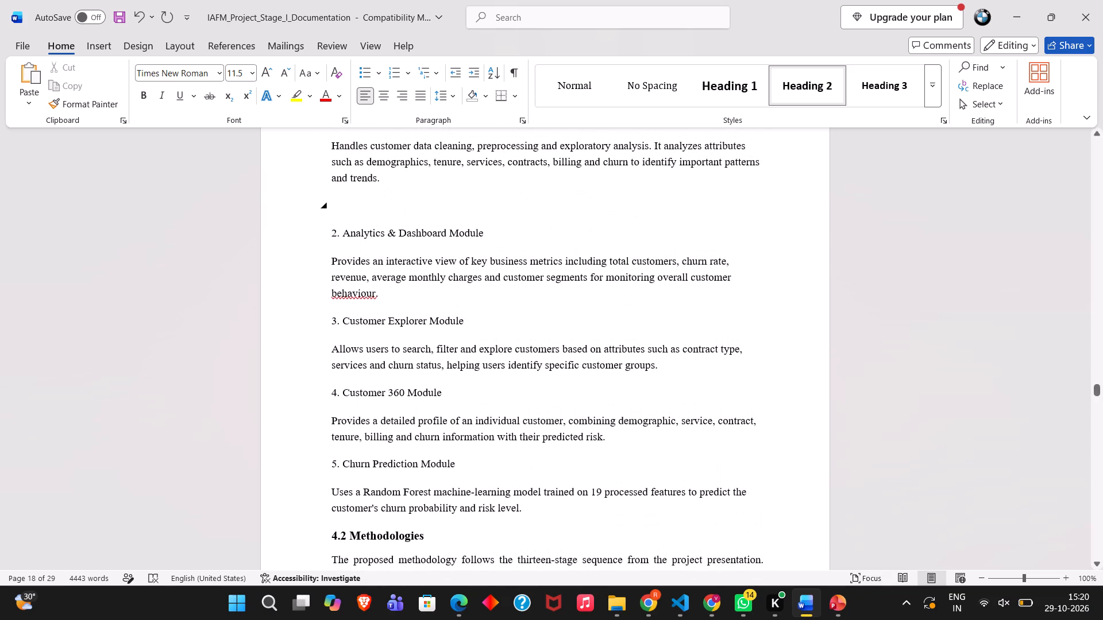
key("BackSpace")
Review the report from the module descriptions through the methodologies, requirements and UML diagrams, and back to 4.1 System Design.
scroll(353, 208, "up", 1)
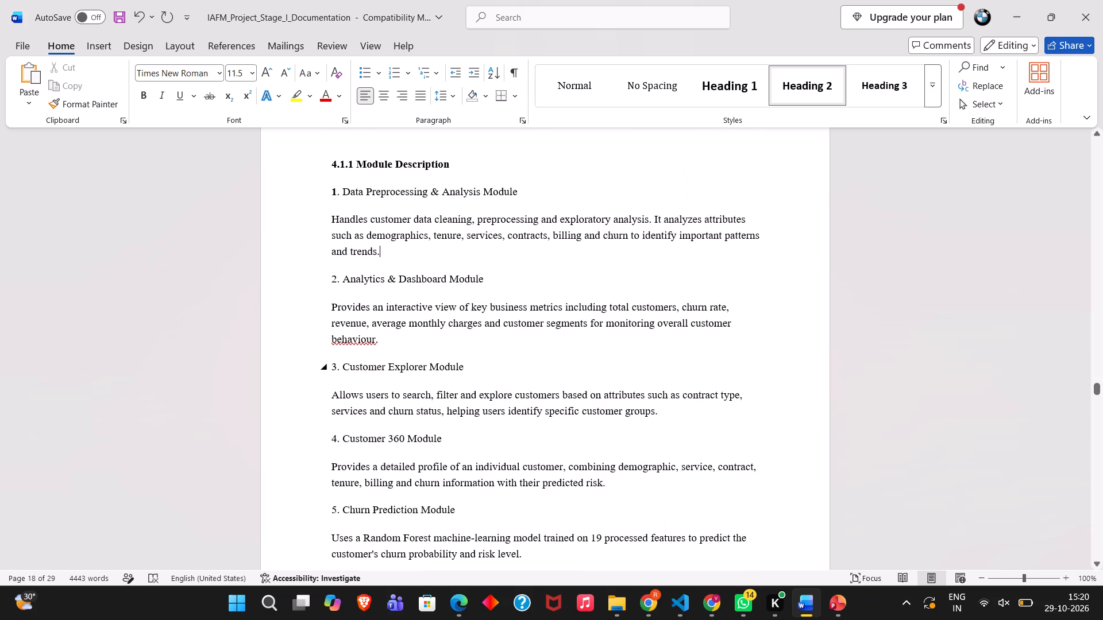
scroll(470, 375, "down", 5)
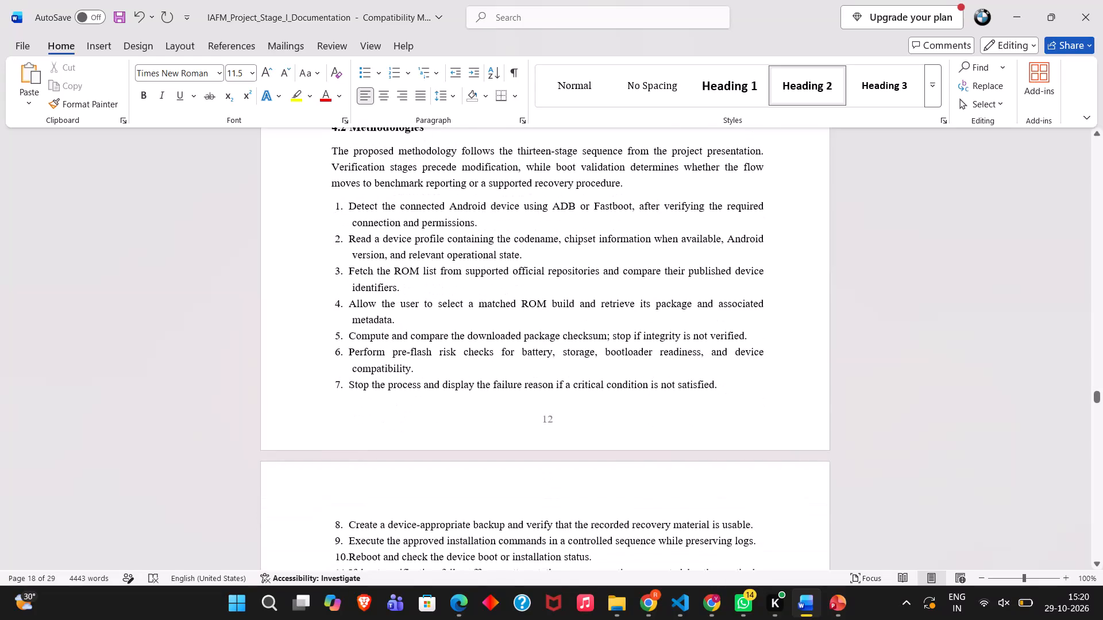
scroll(470, 375, "down", 1)
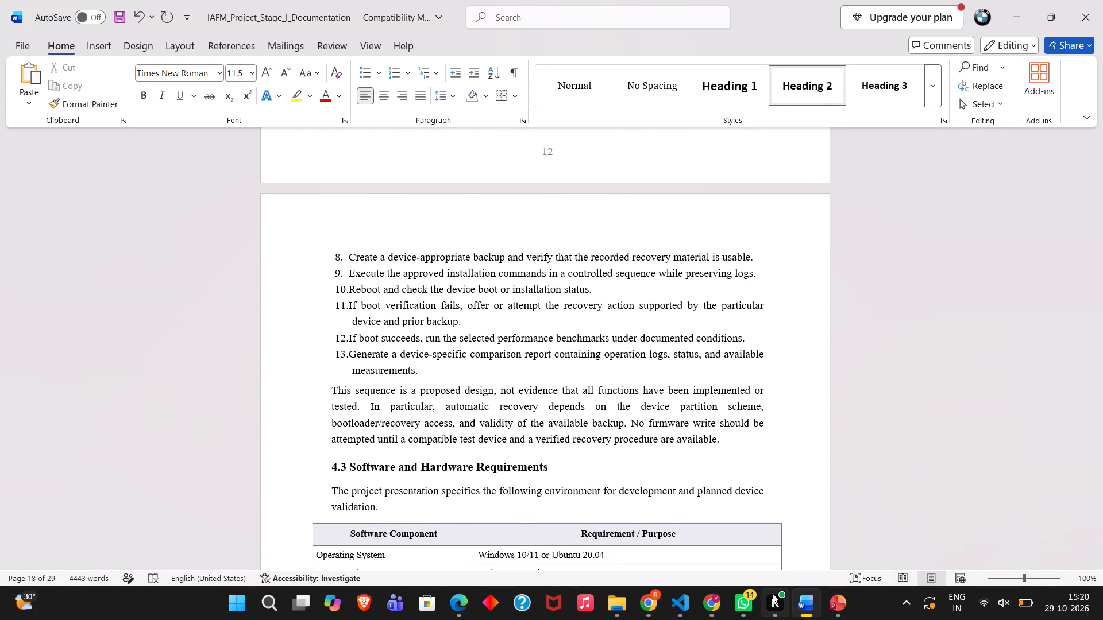
scroll(666, 362, "down", 3)
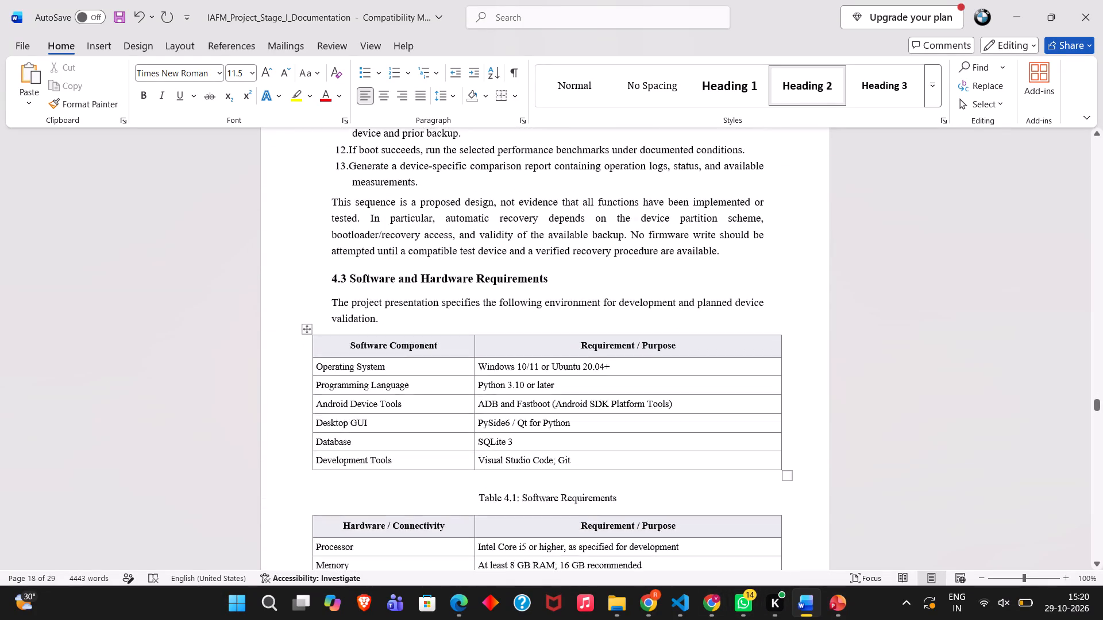
scroll(666, 362, "down", 1)
scroll(666, 362, "up", 1)
scroll(666, 362, "down", 3)
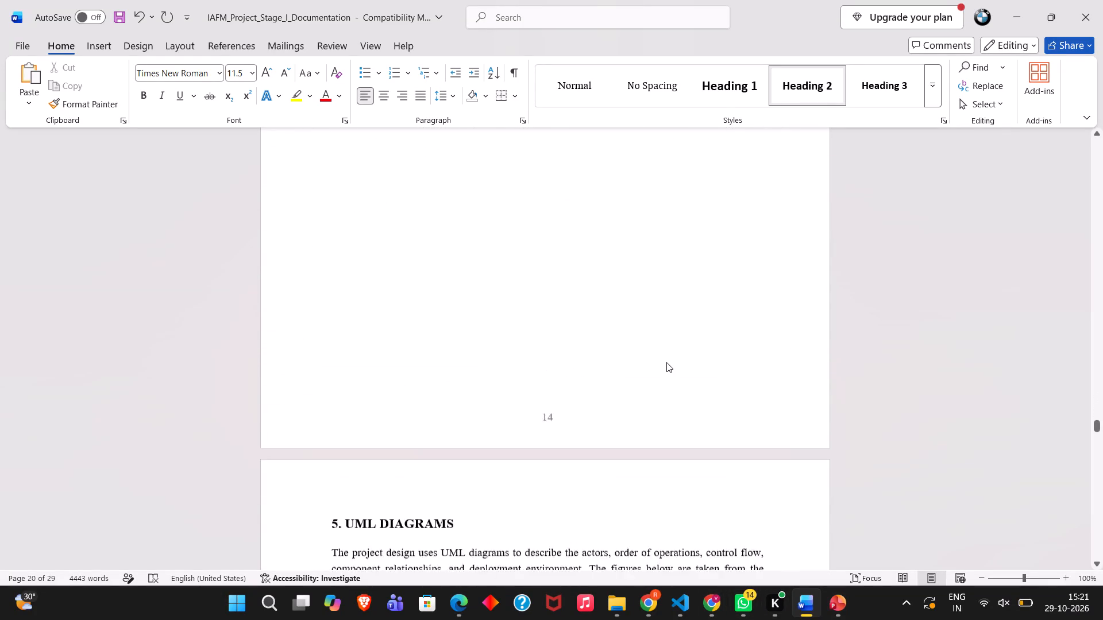
scroll(666, 362, "down", 3)
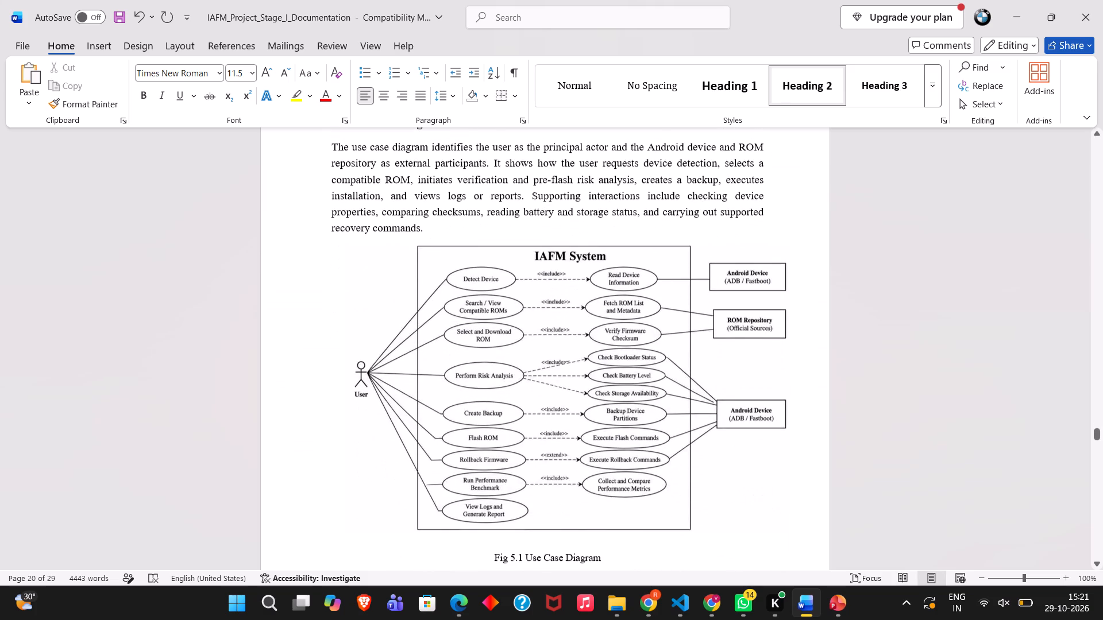
scroll(666, 362, "down", 13)
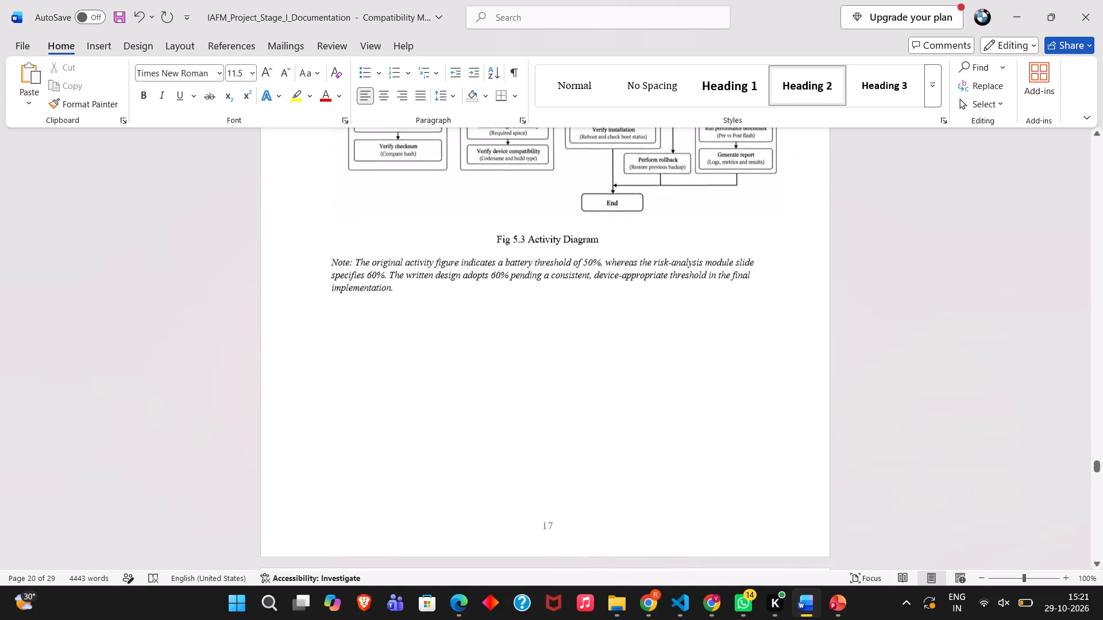
scroll(666, 362, "up", 11)
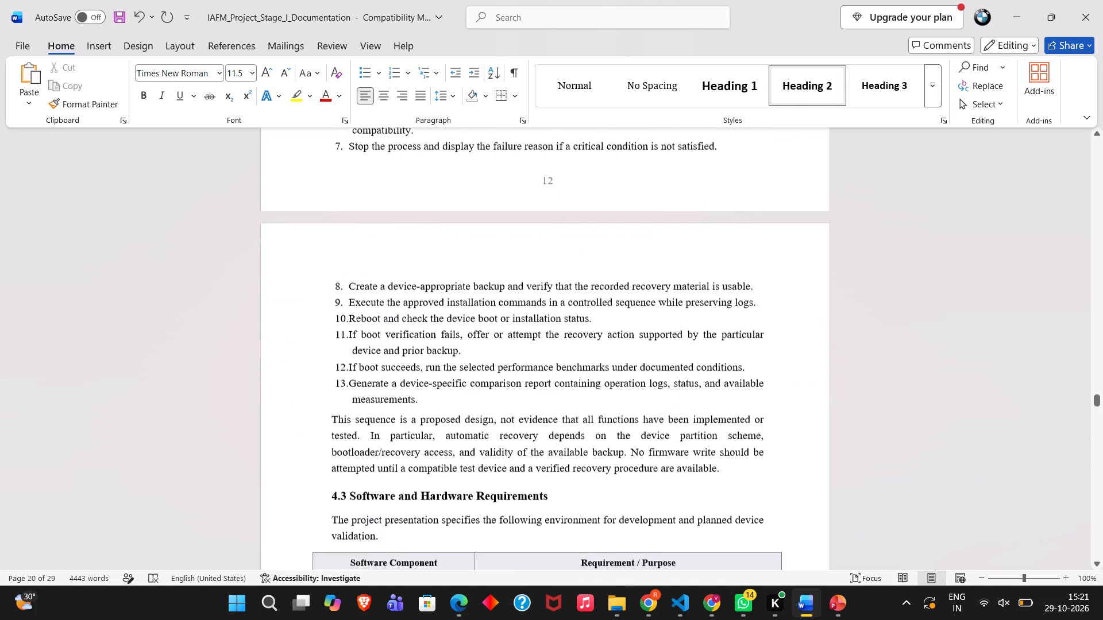
scroll(666, 362, "up", 3)
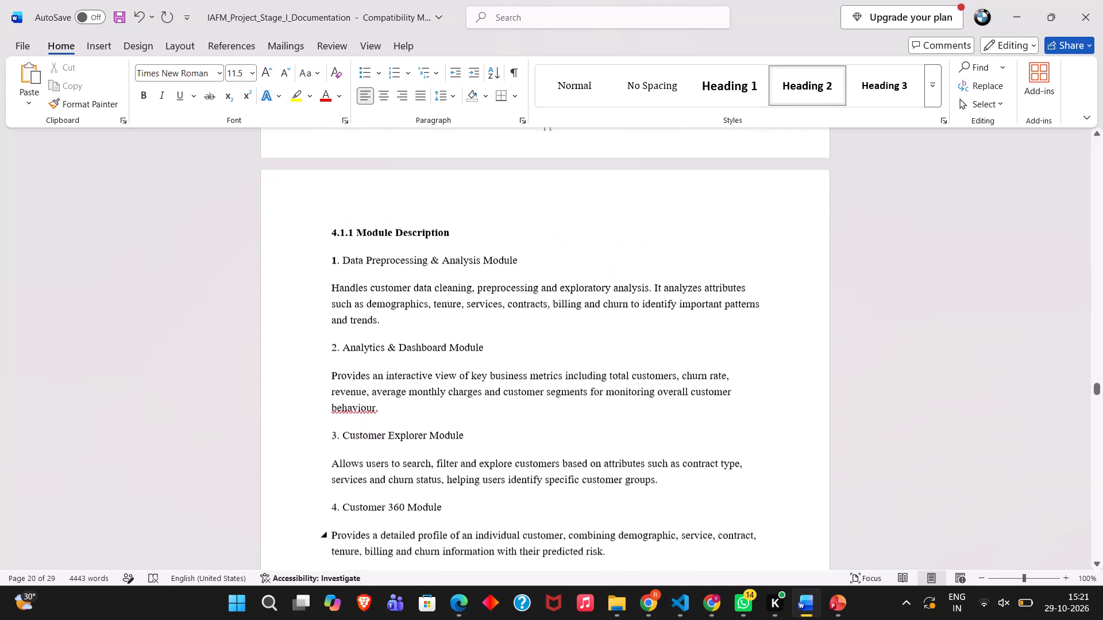
scroll(666, 362, "up", 3)
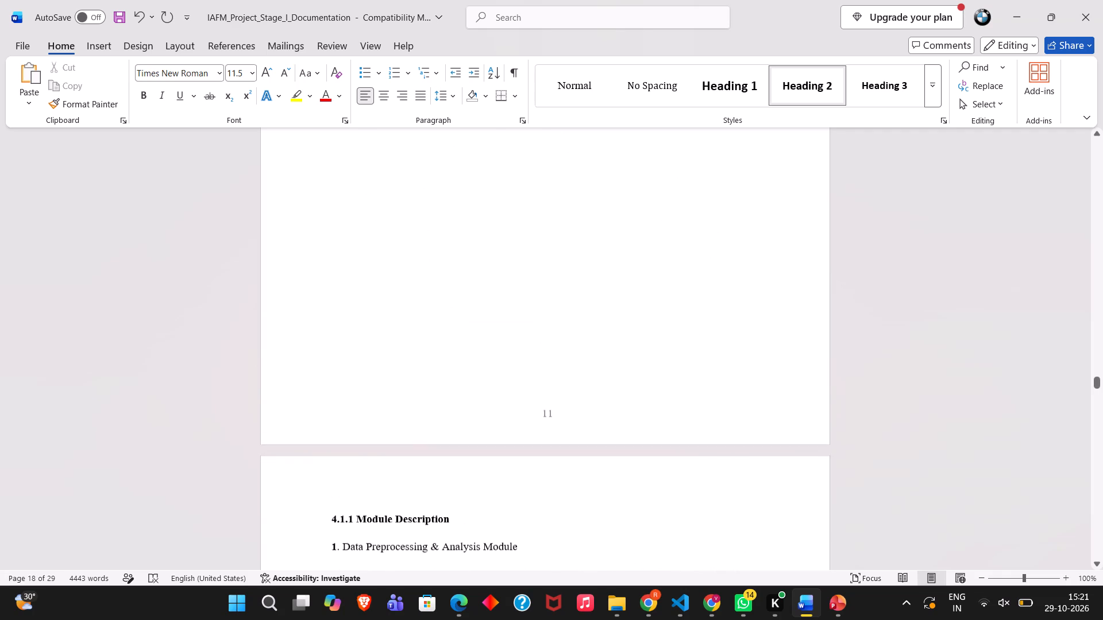
scroll(666, 362, "up", 2)
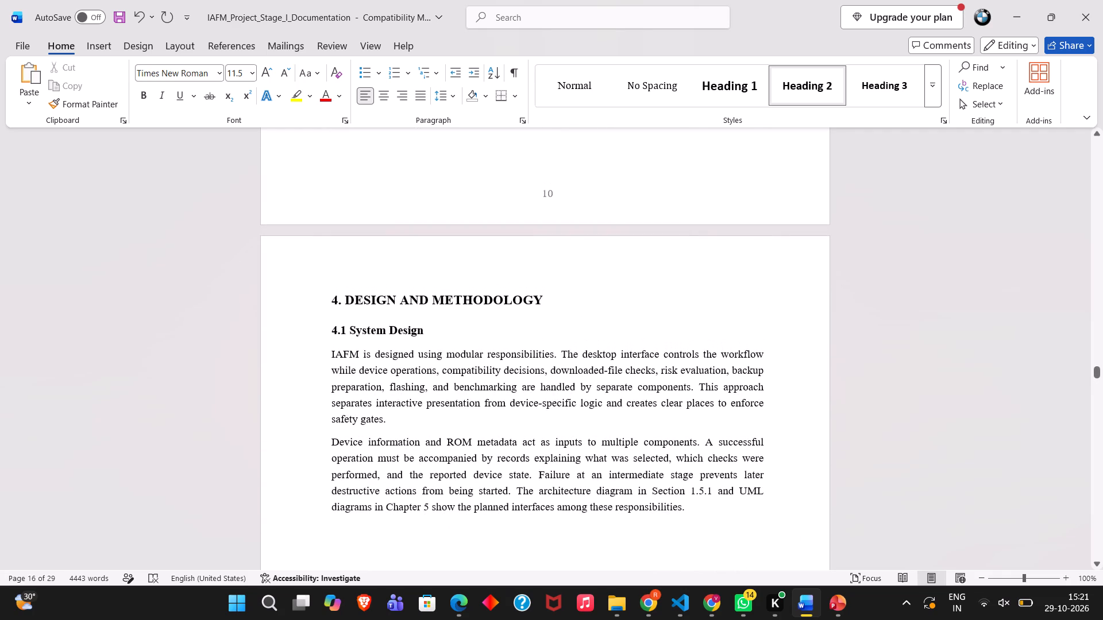
Look back through the report from 4.1 System Design to the literature comparison table, ending at the 3. TECHNOLOGIES section.
scroll(595, 428, "up", 5)
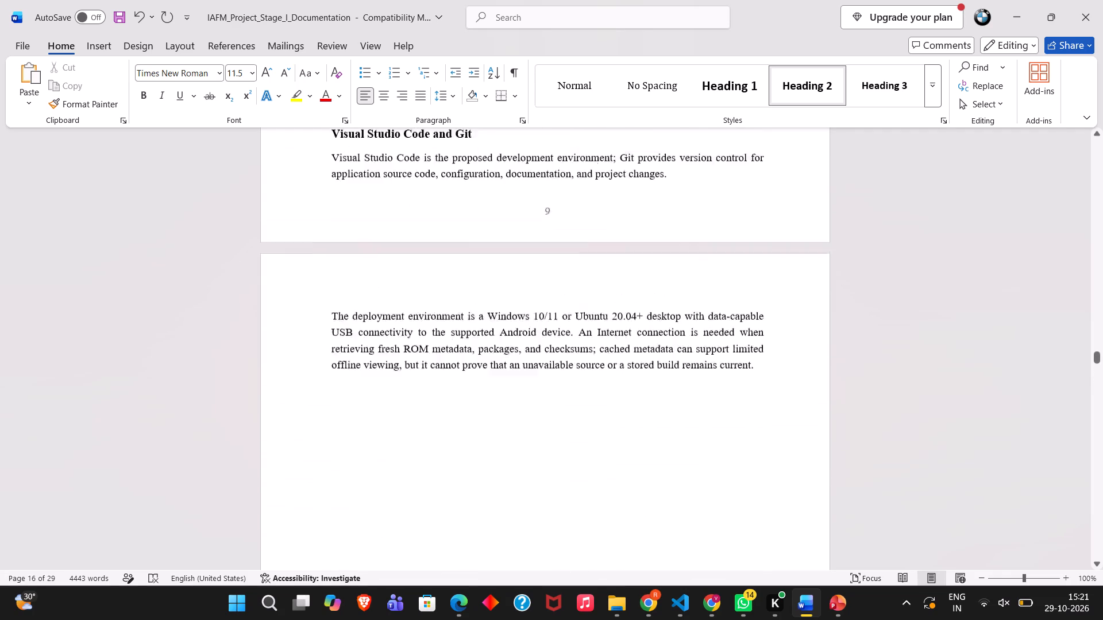
scroll(595, 428, "up", 5)
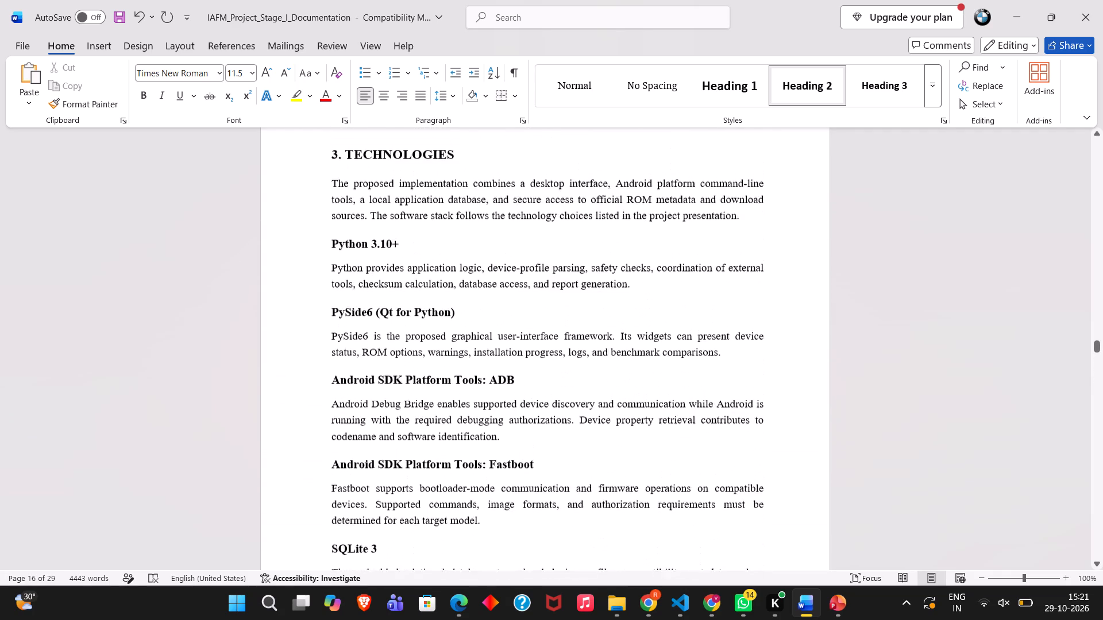
scroll(595, 428, "up", 6)
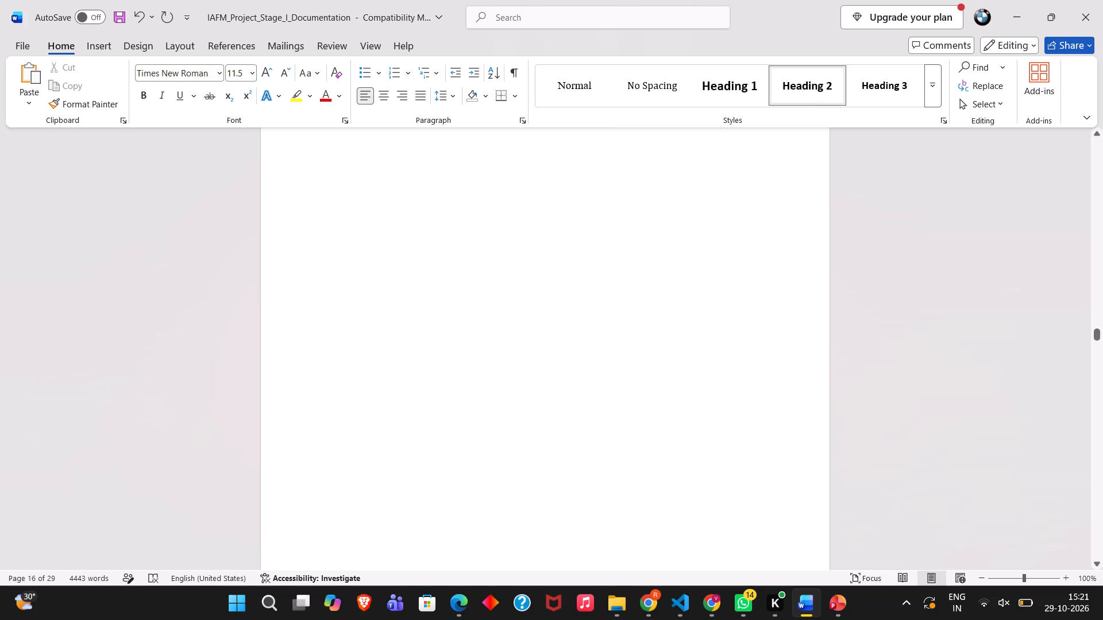
scroll(595, 428, "up", 6)
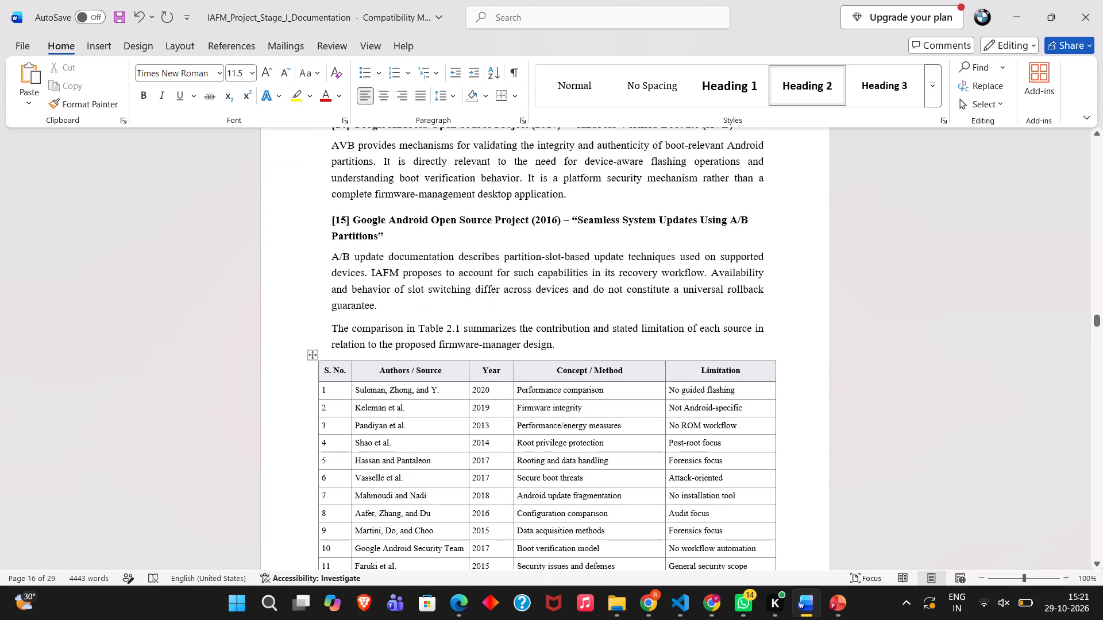
scroll(595, 428, "up", 2)
scroll(595, 428, "down", 3)
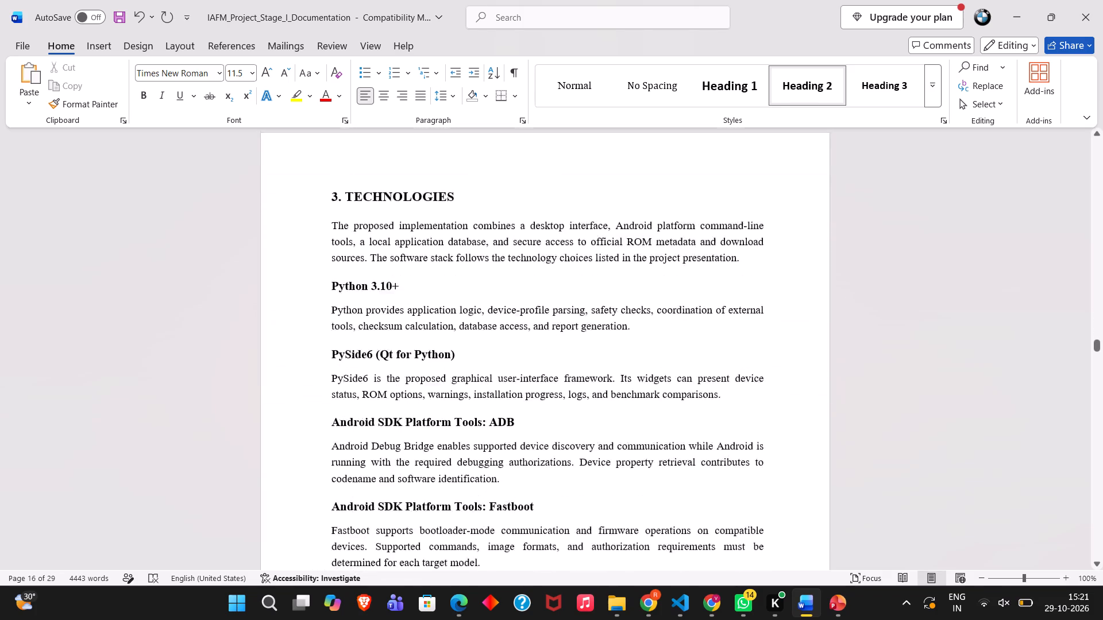
scroll(595, 428, "down", 1)
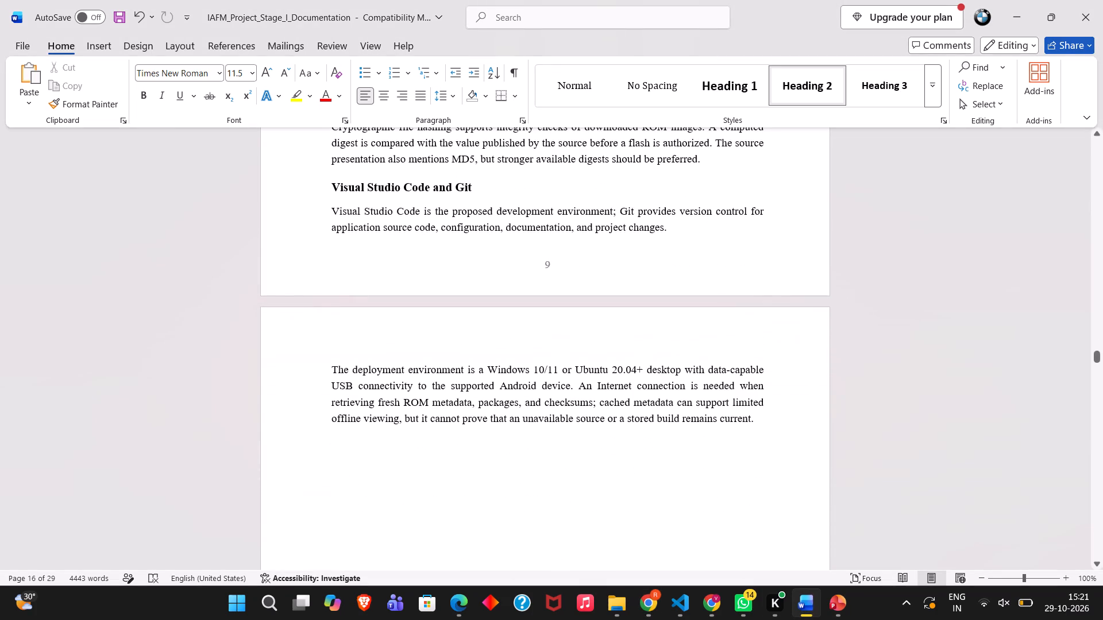
left_click_drag(781, 419, 323, 619)
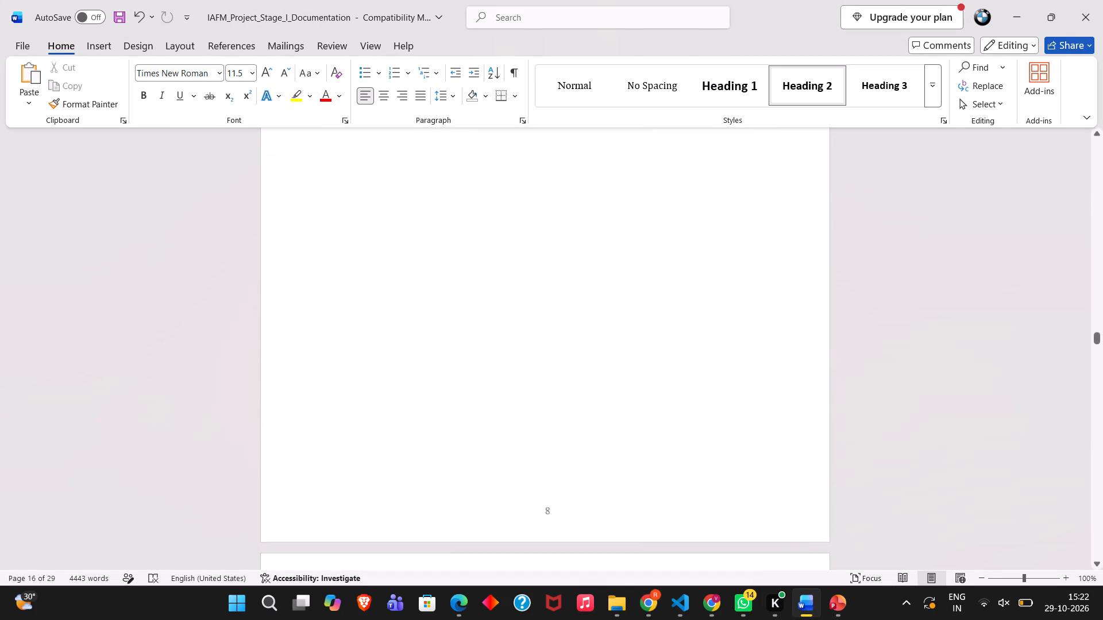
left_click_drag(323, 619, 324, 323)
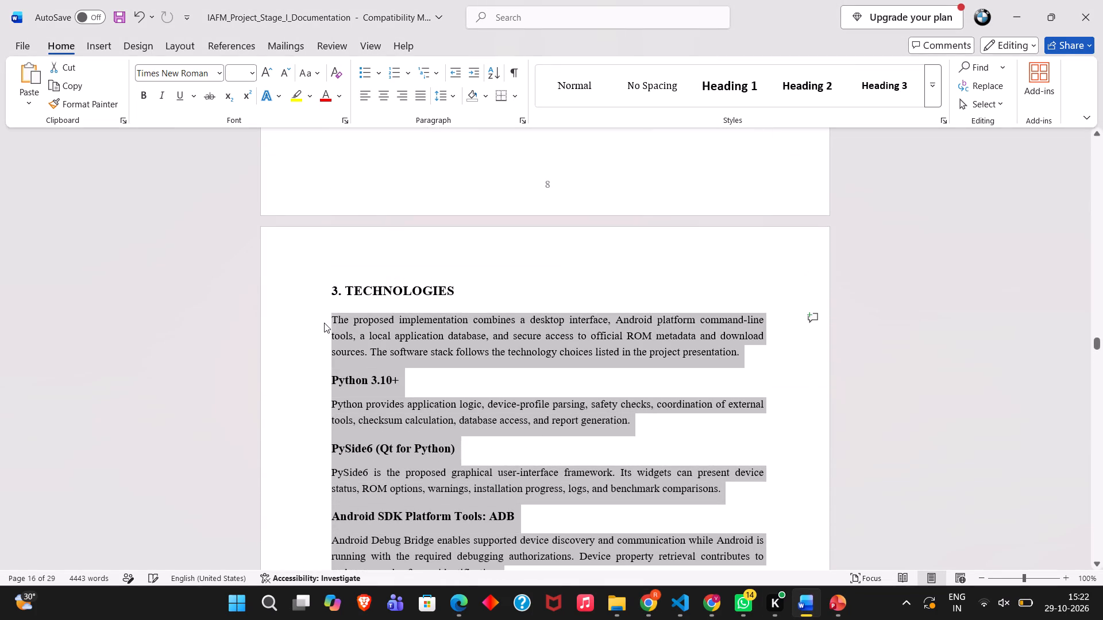
key("ctrl+v")
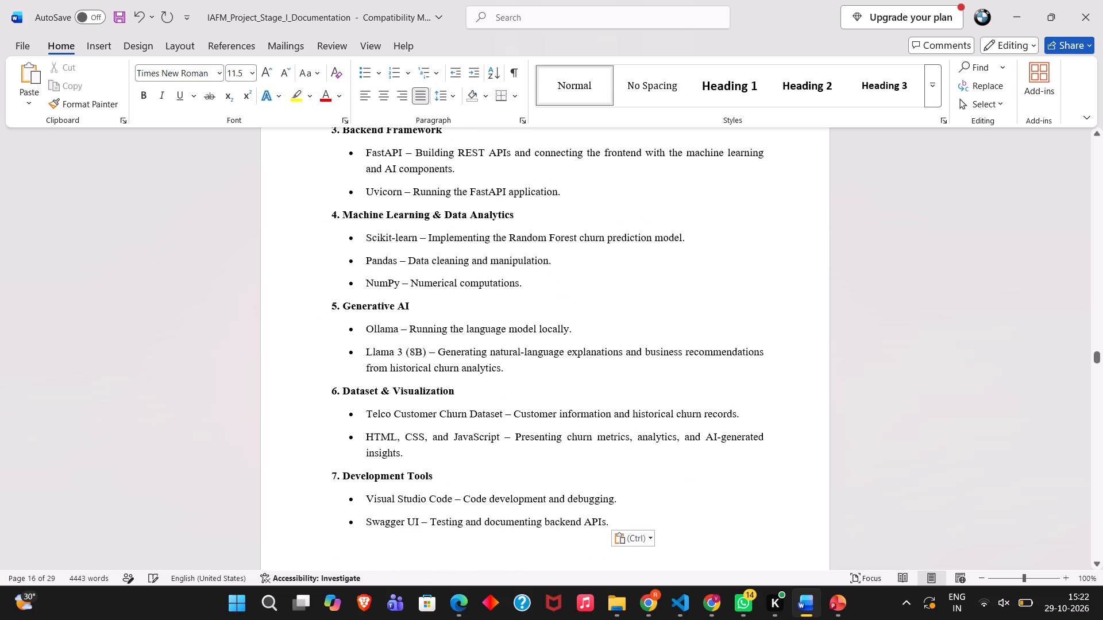
Delete the redundant "Technologies Used" line directly below the 3. TECHNOLOGIES heading.
scroll(497, 454, "up", 1)
scroll(497, 454, "down", 1)
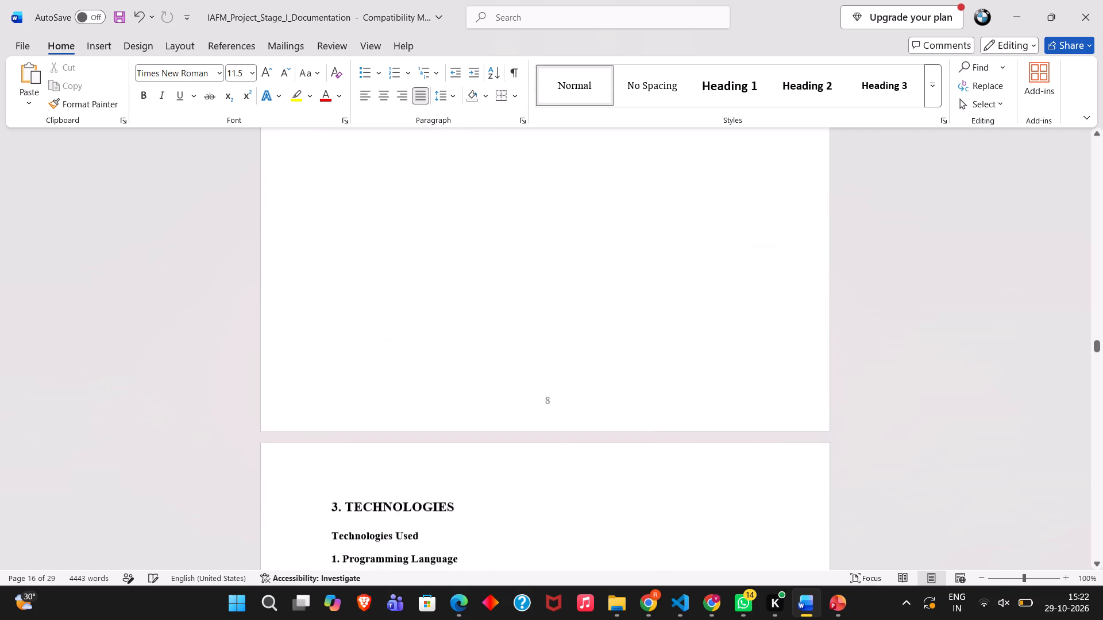
scroll(497, 454, "down", 1)
scroll(497, 454, "up", 3)
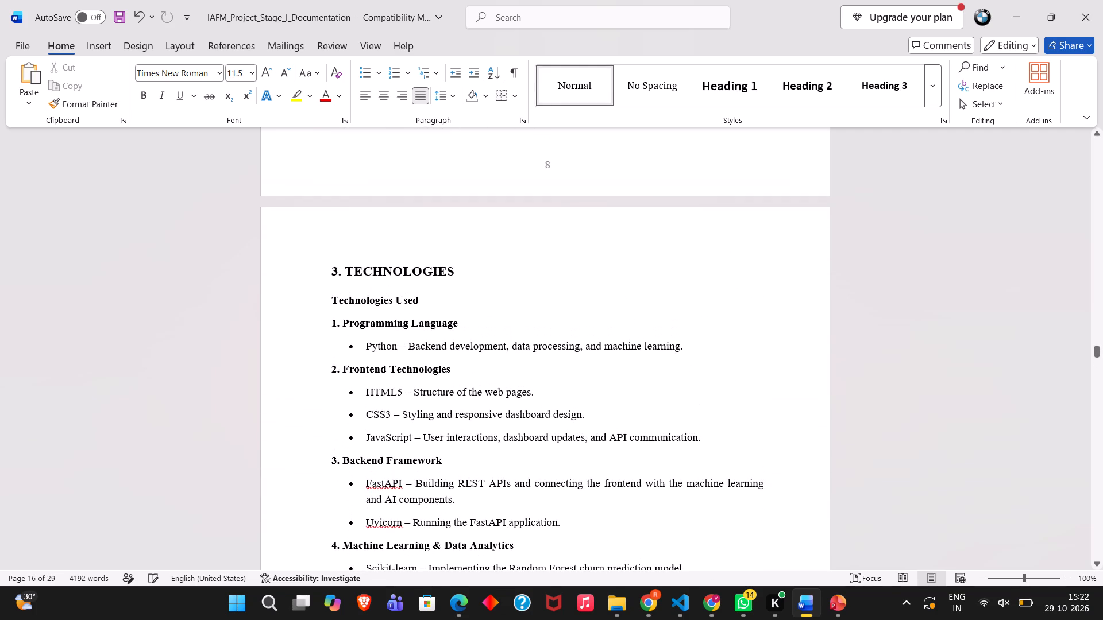
left_click_drag(422, 298, 345, 301)
key("BackSpace")
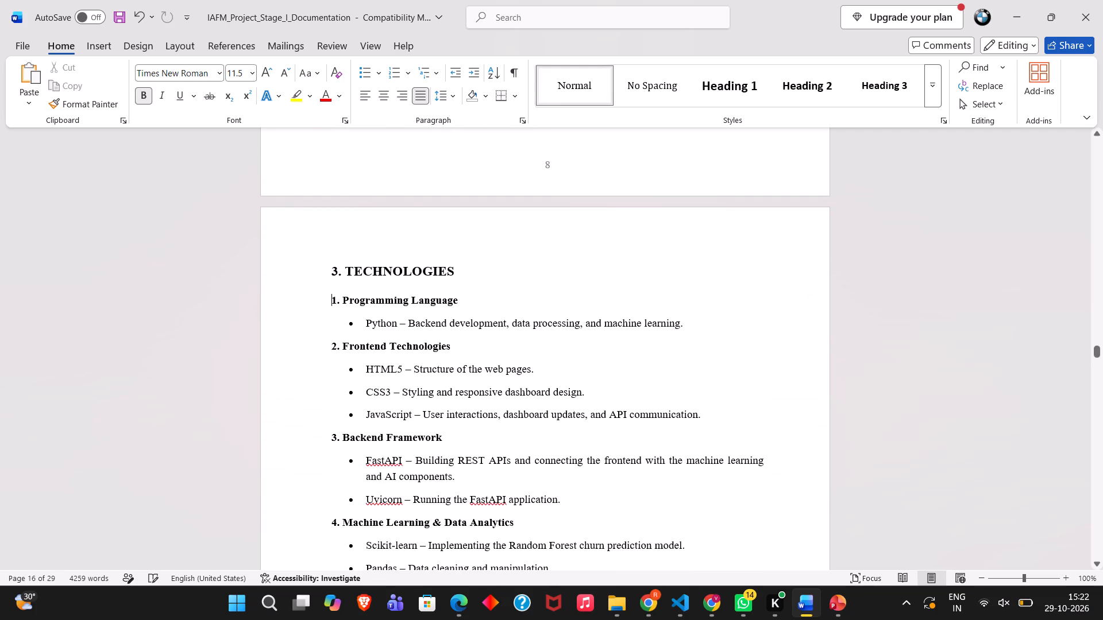
Apply justified alignment to the text of the entire document.
scroll(345, 301, "down", 5)
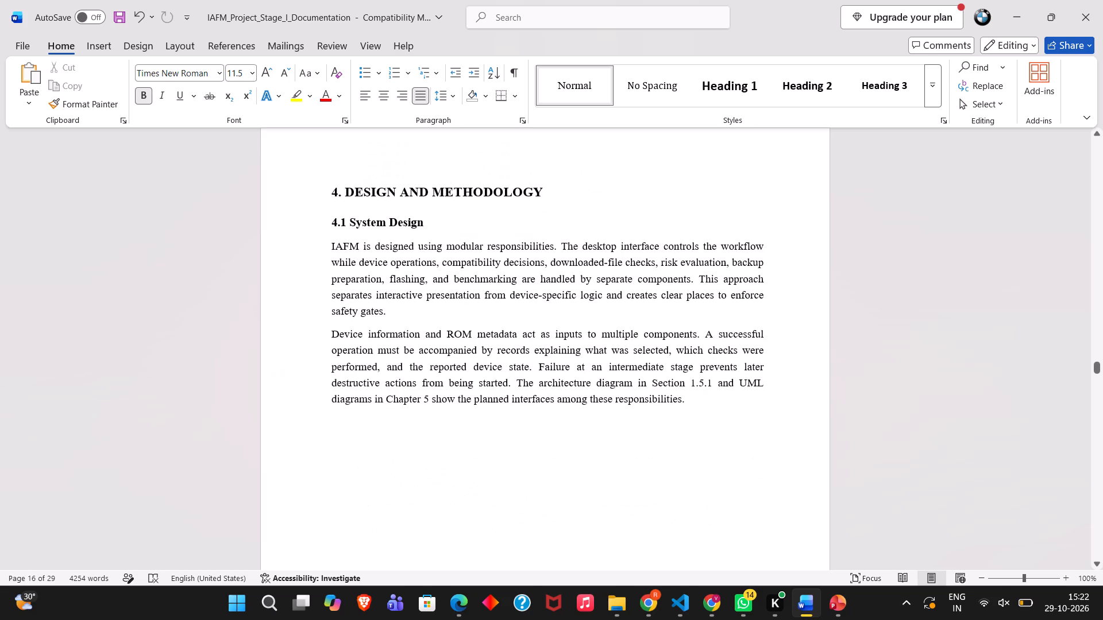
scroll(345, 301, "down", 2)
scroll(345, 301, "up", 2)
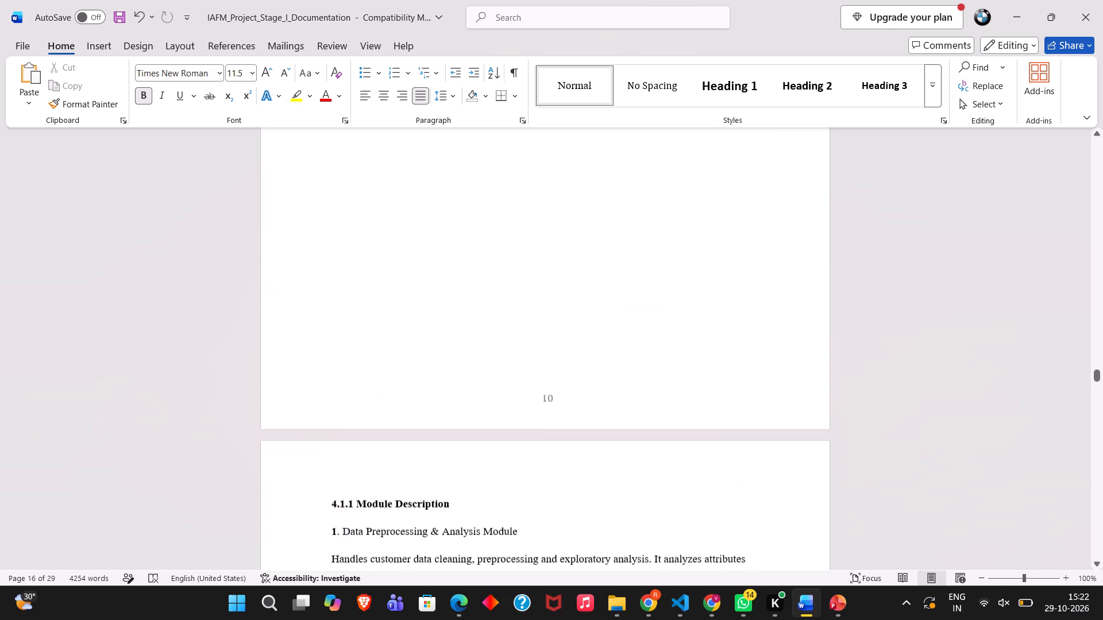
scroll(345, 301, "up", 2)
scroll(345, 301, "down", 1)
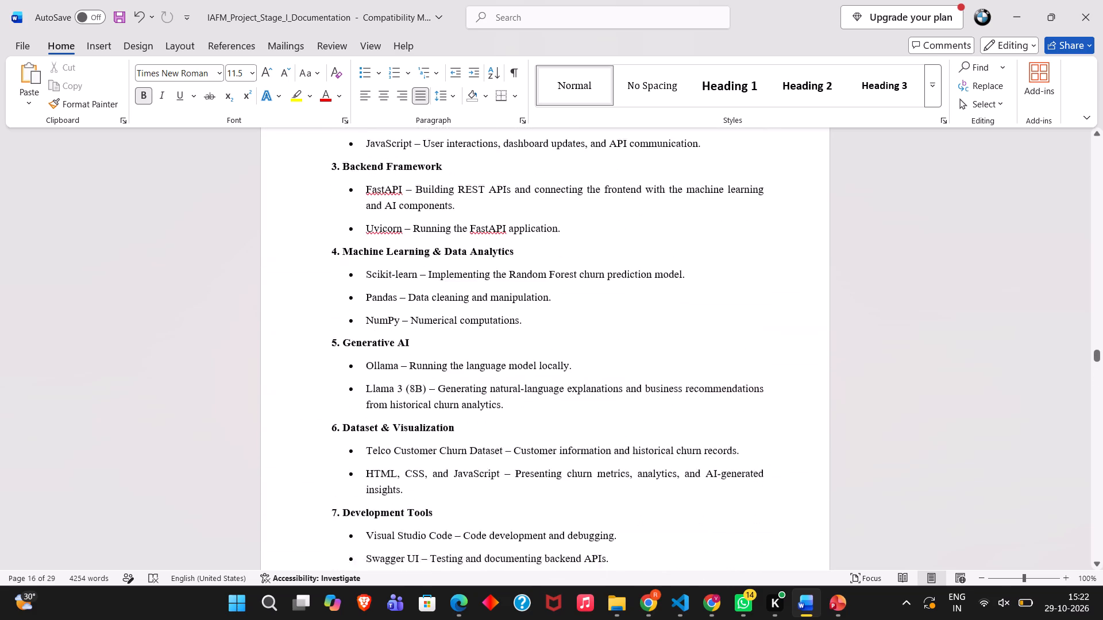
scroll(345, 301, "down", 1)
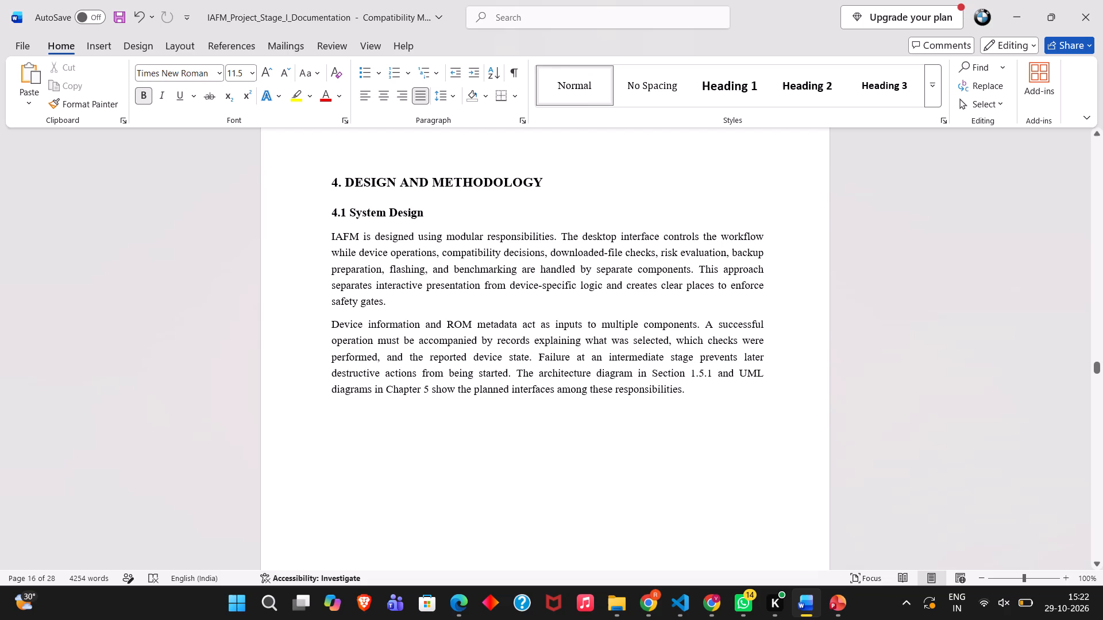
key("ctrl+a")
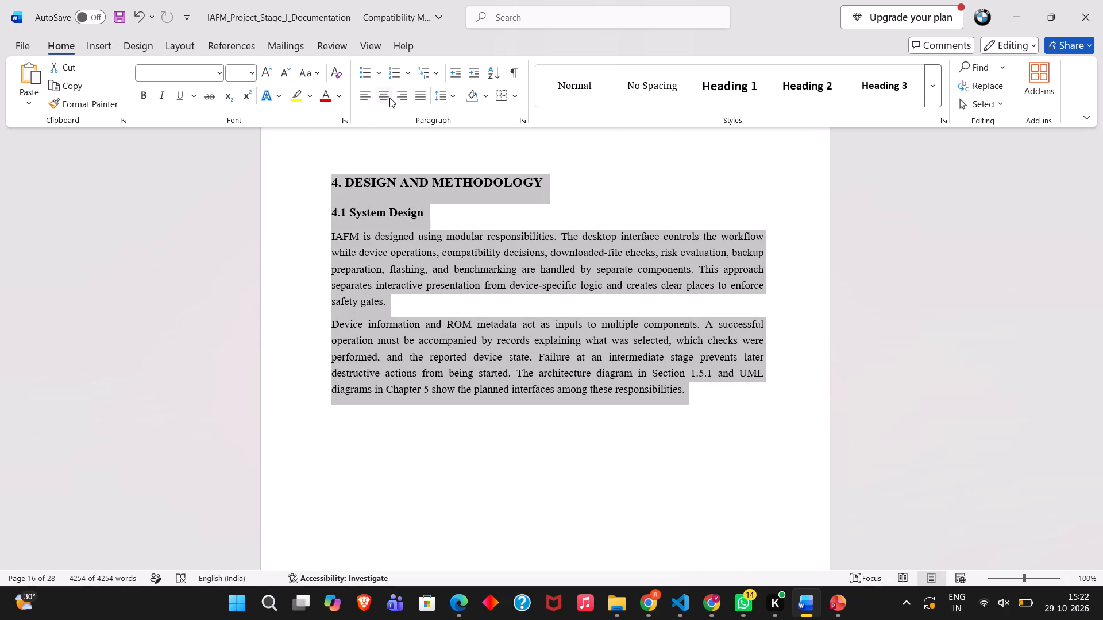
left_click(416, 98)
left_click(424, 95)
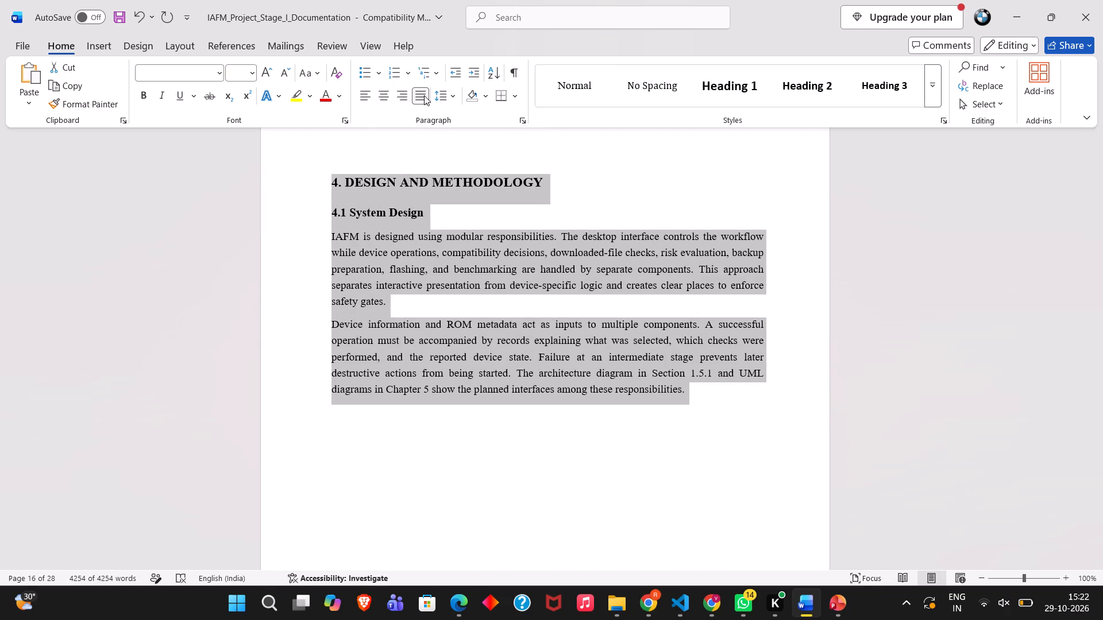
left_click(691, 180)
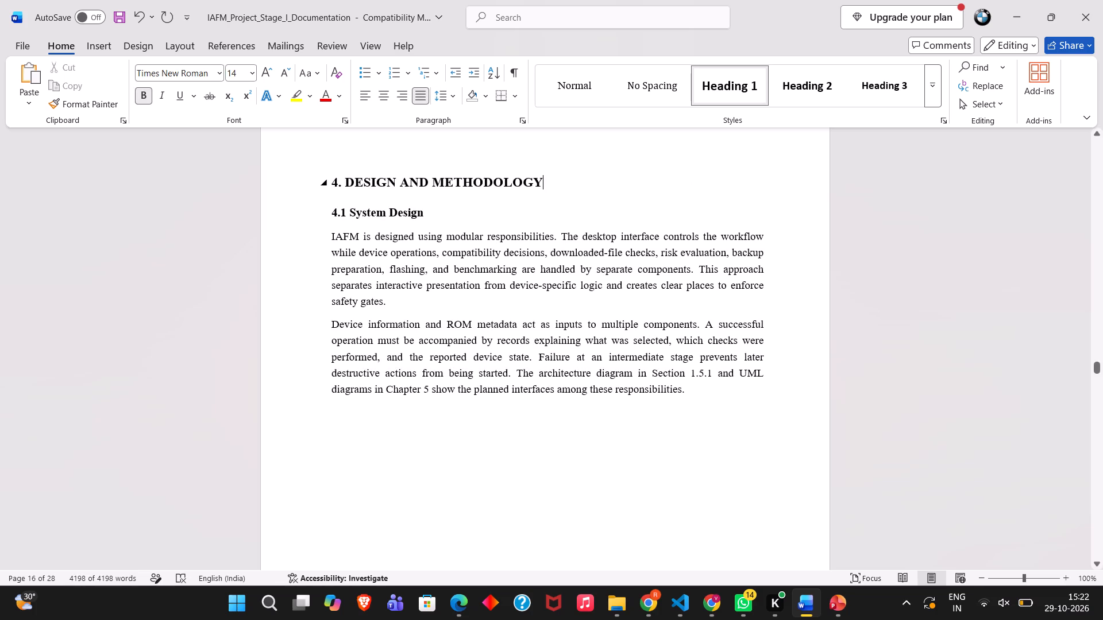
Remove the page break before 4.1.1 Module Description and place that heading on its own line below the 4.1 System Design paragraphs.
scroll(707, 438, "down", 2)
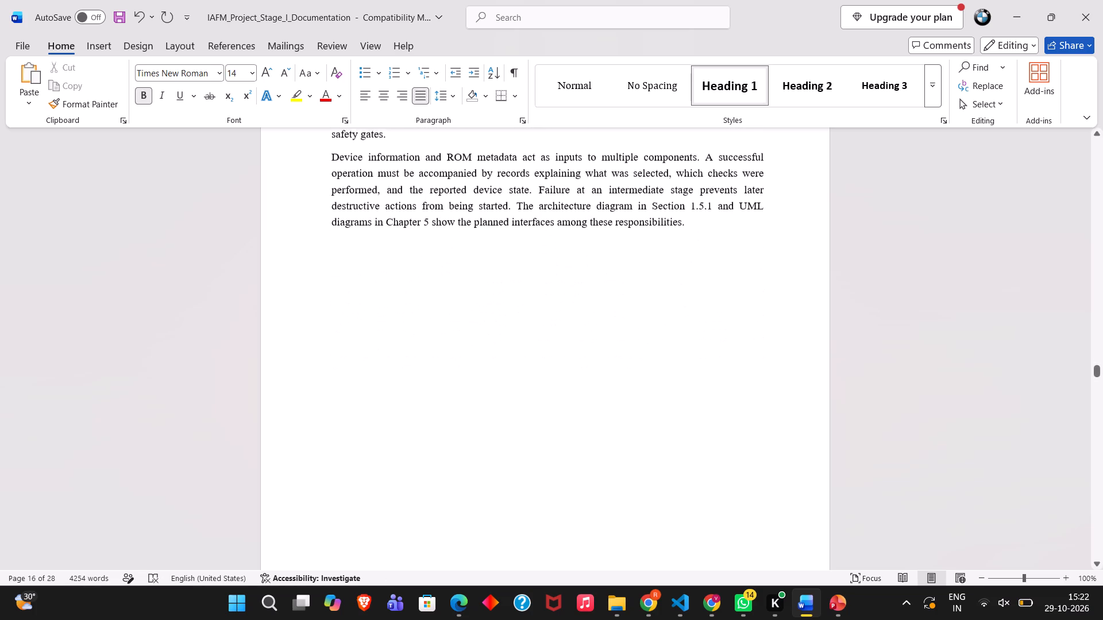
scroll(707, 438, "down", 3)
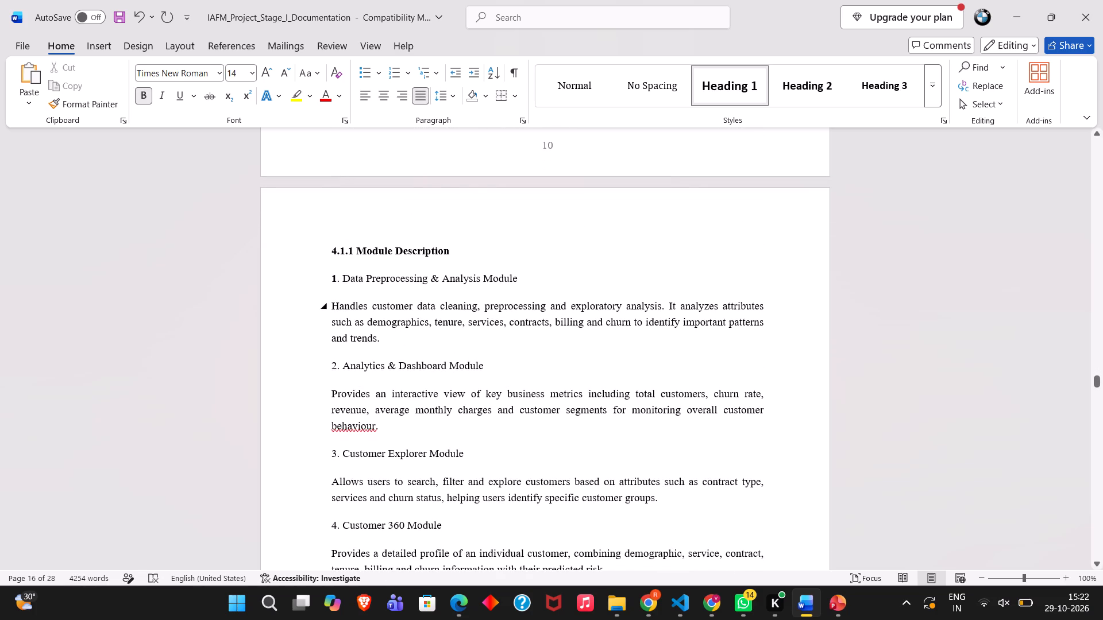
left_click(335, 227)
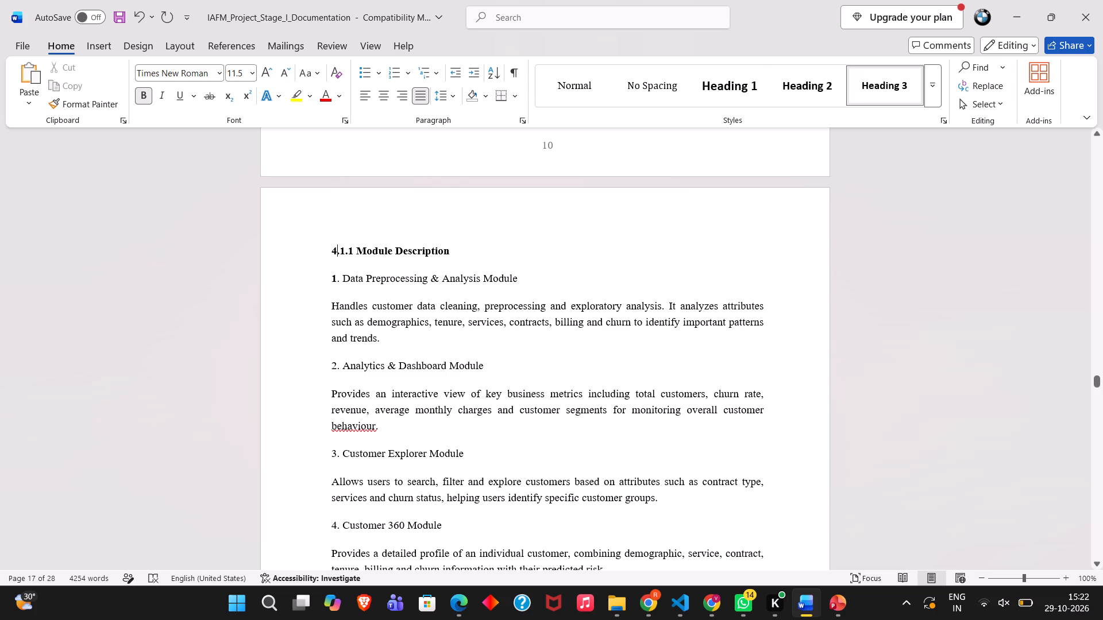
key("Left")
key("BackSpace")
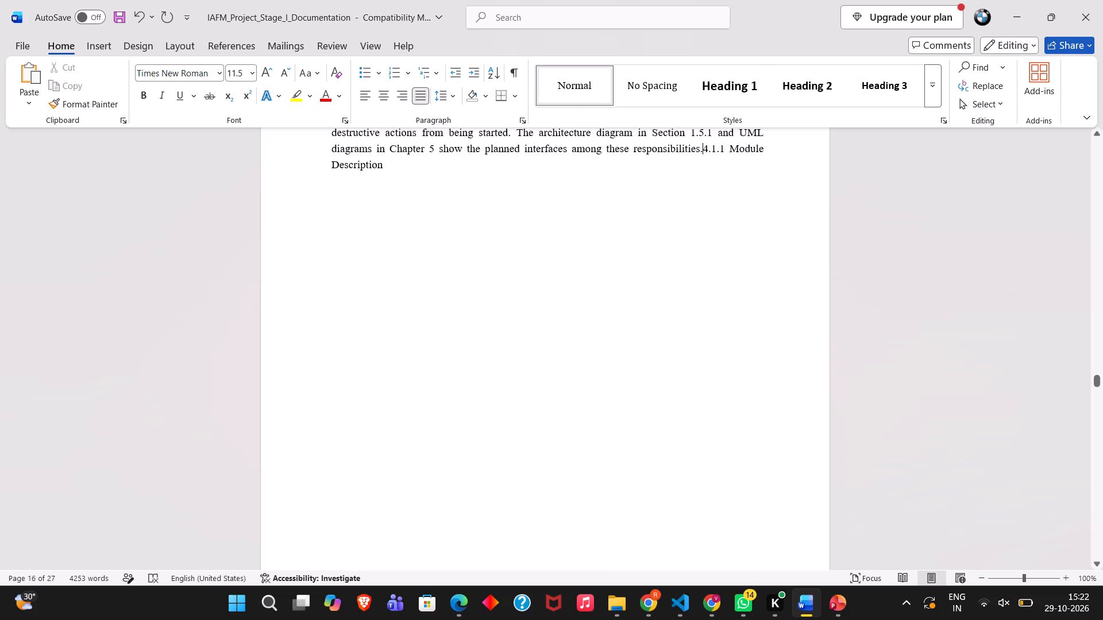
scroll(335, 227, "up", 1)
key("Return")
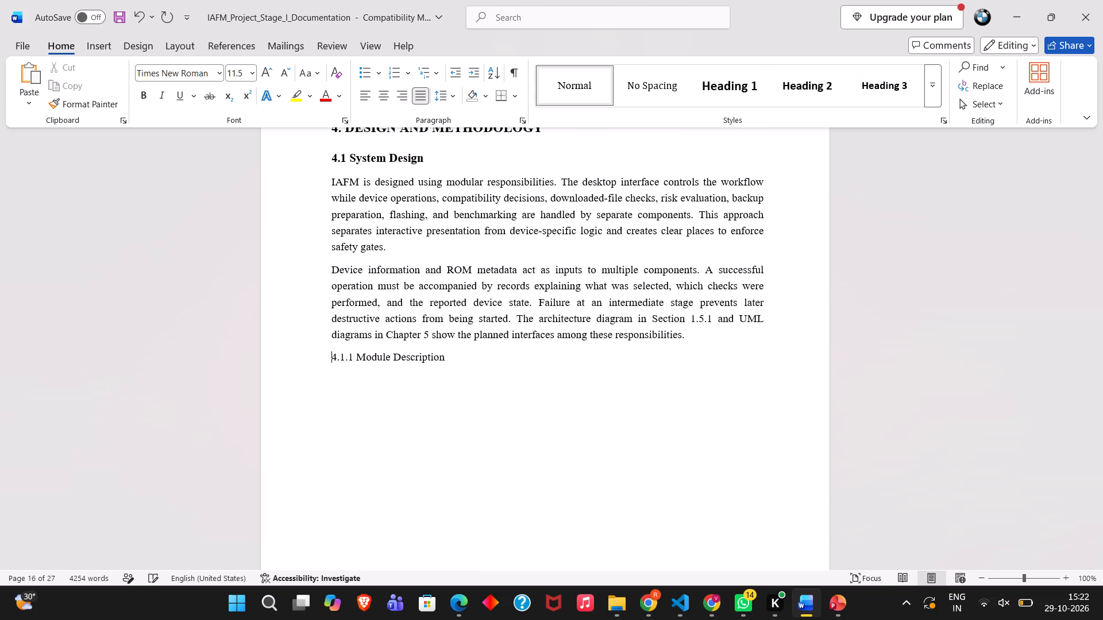
left_click(357, 406)
Pull the "1. Data Preprocessing & Analysis Module" title up from the following page onto the 4.1.1 Module Description line.
key("Down")
scroll(357, 406, "up", 3)
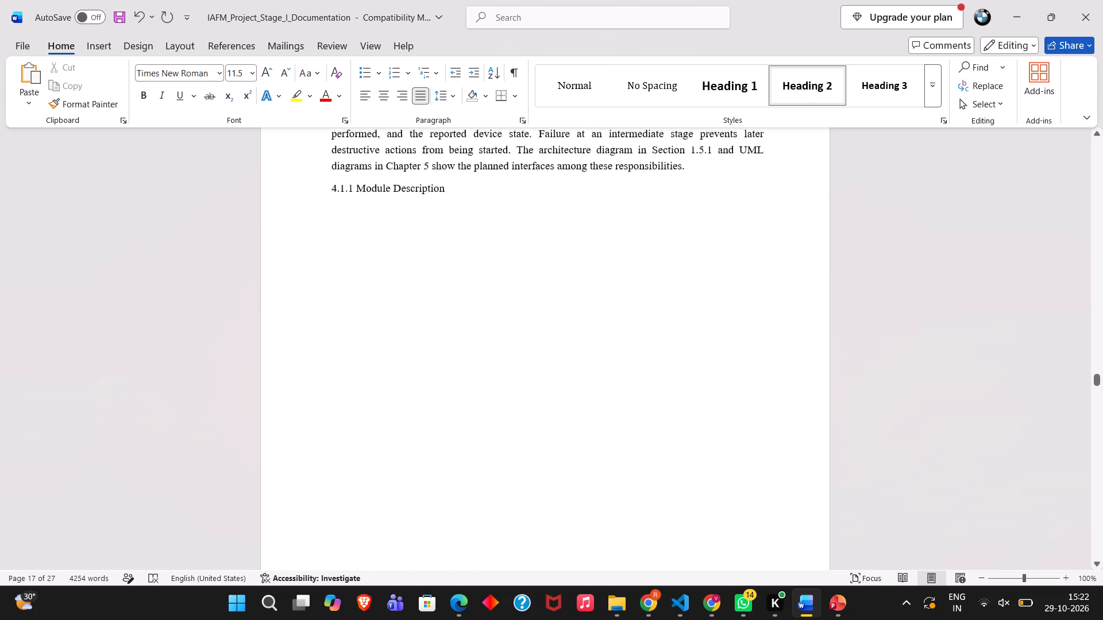
left_click(479, 240)
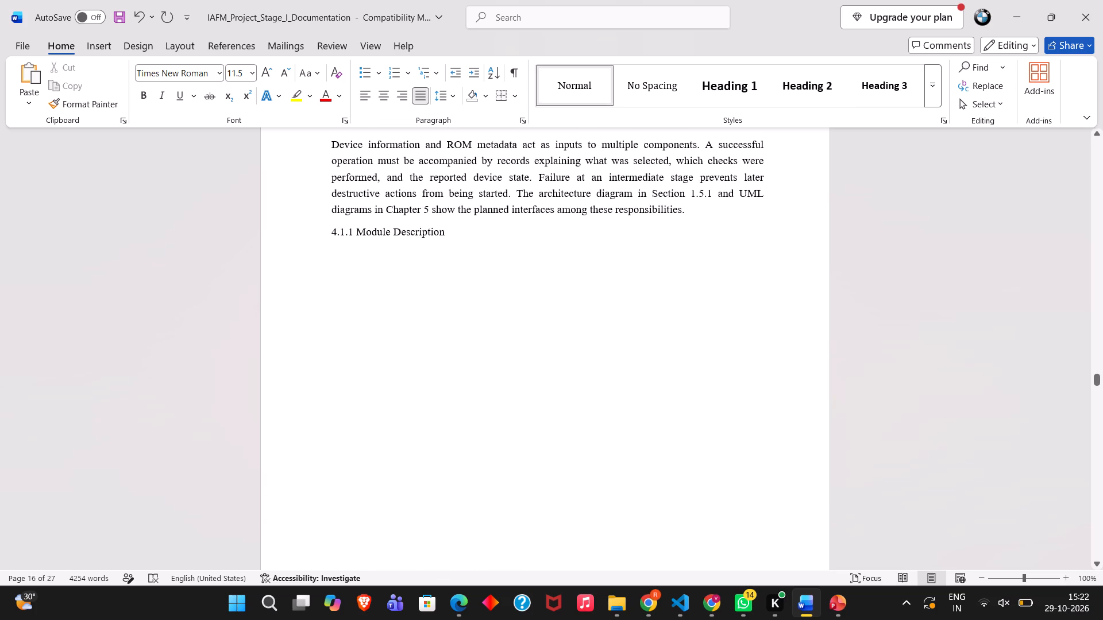
key("Return")
key("Down")
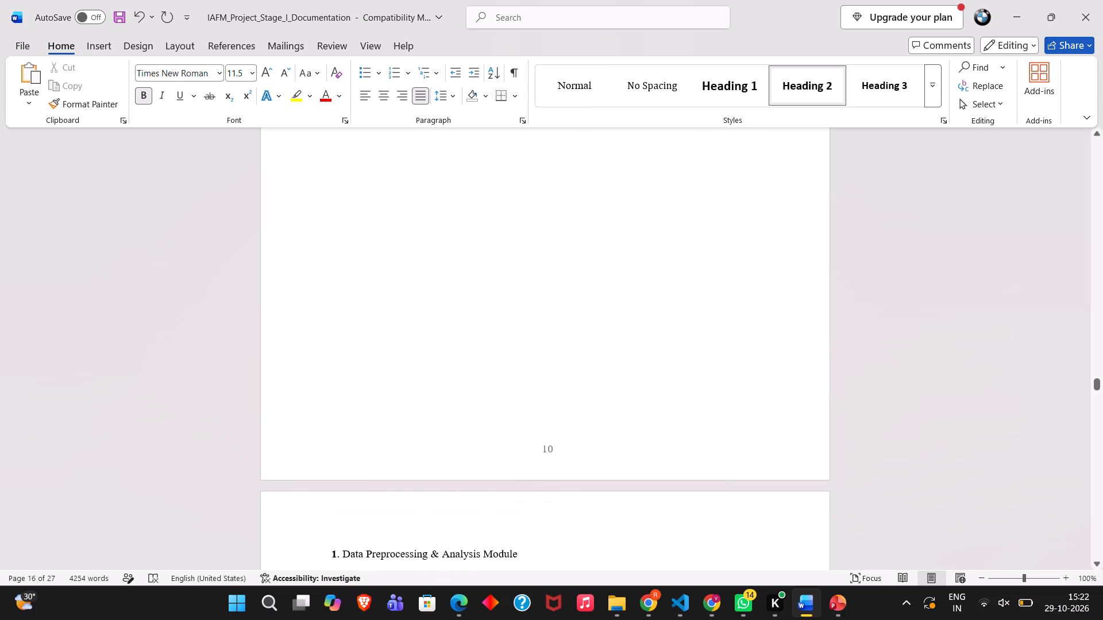
key("BackSpace")
key("BackSpace")
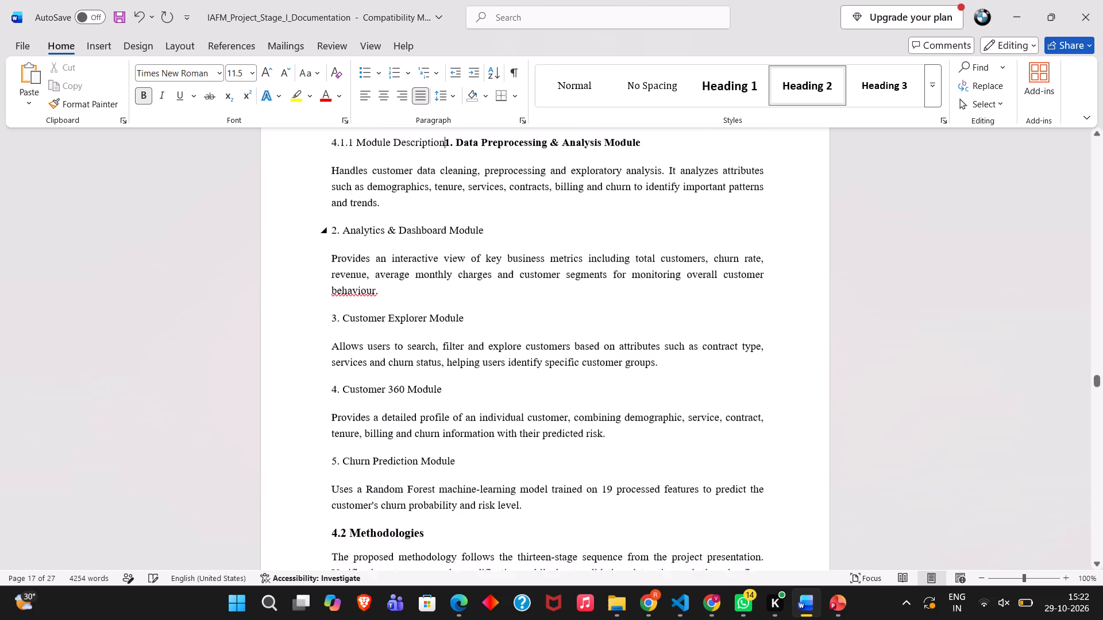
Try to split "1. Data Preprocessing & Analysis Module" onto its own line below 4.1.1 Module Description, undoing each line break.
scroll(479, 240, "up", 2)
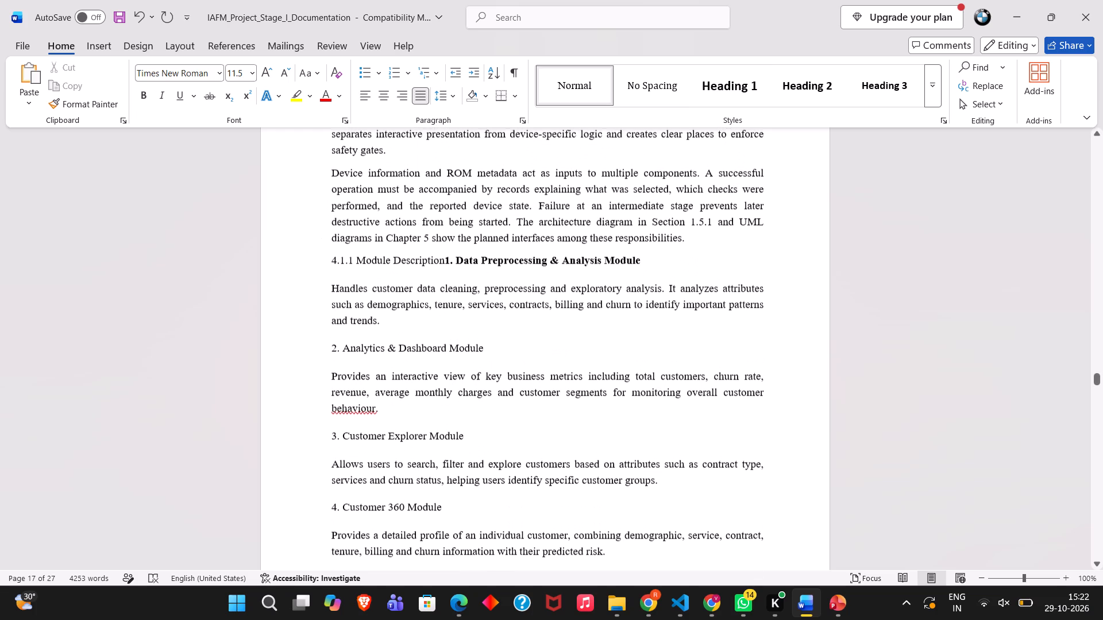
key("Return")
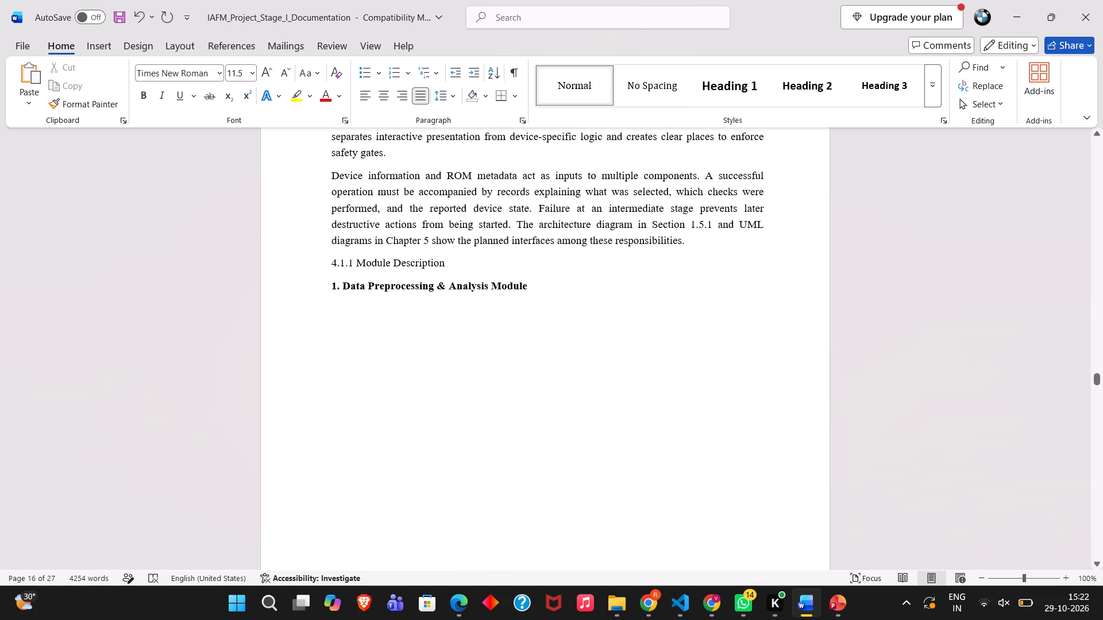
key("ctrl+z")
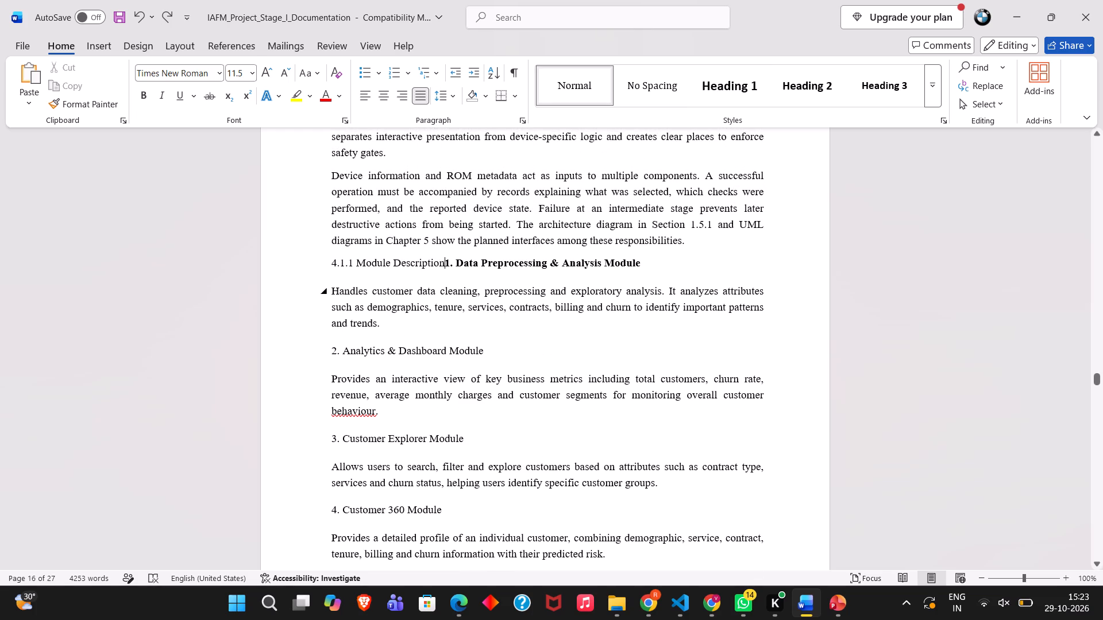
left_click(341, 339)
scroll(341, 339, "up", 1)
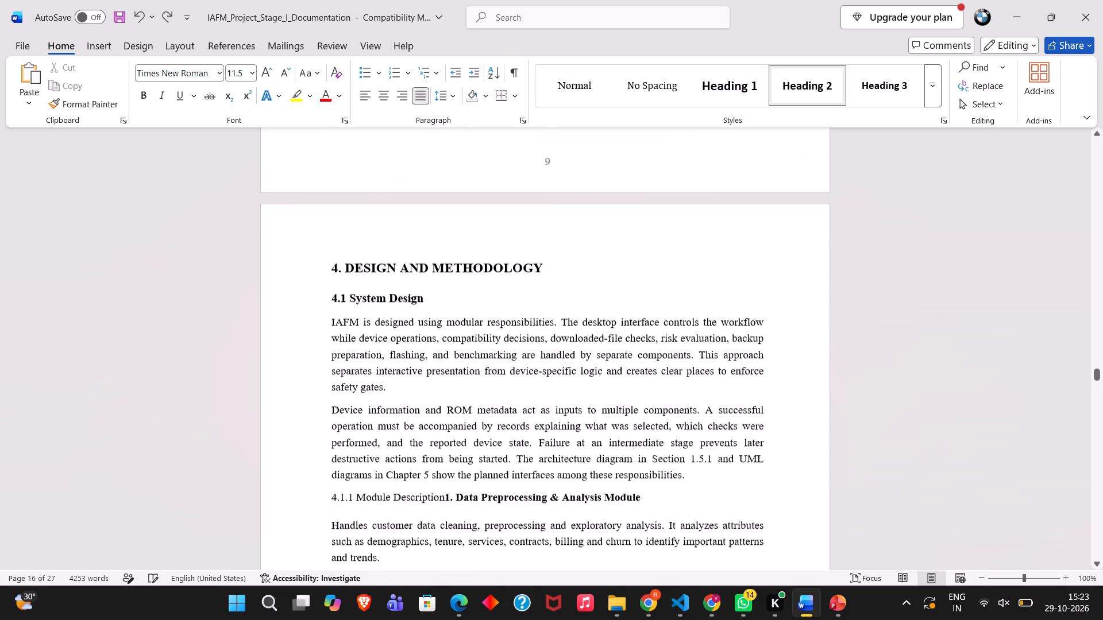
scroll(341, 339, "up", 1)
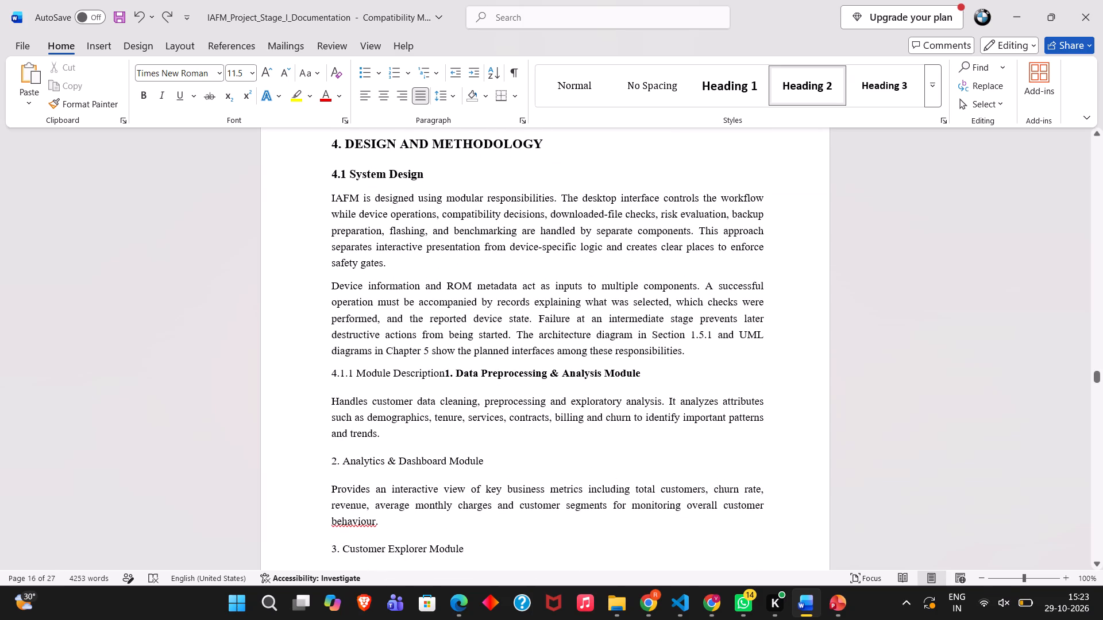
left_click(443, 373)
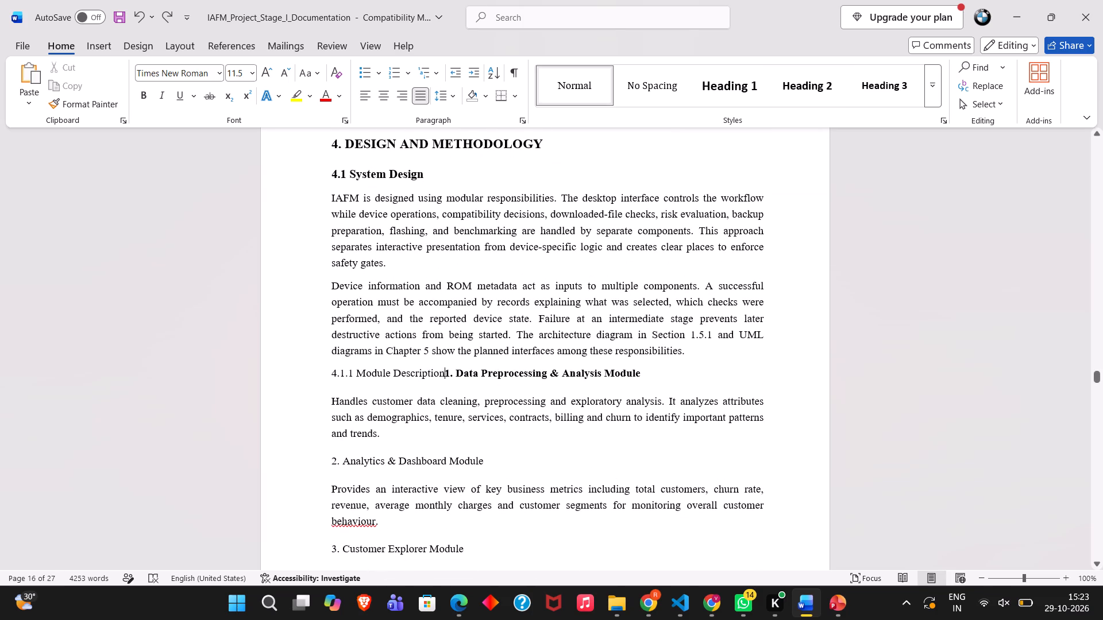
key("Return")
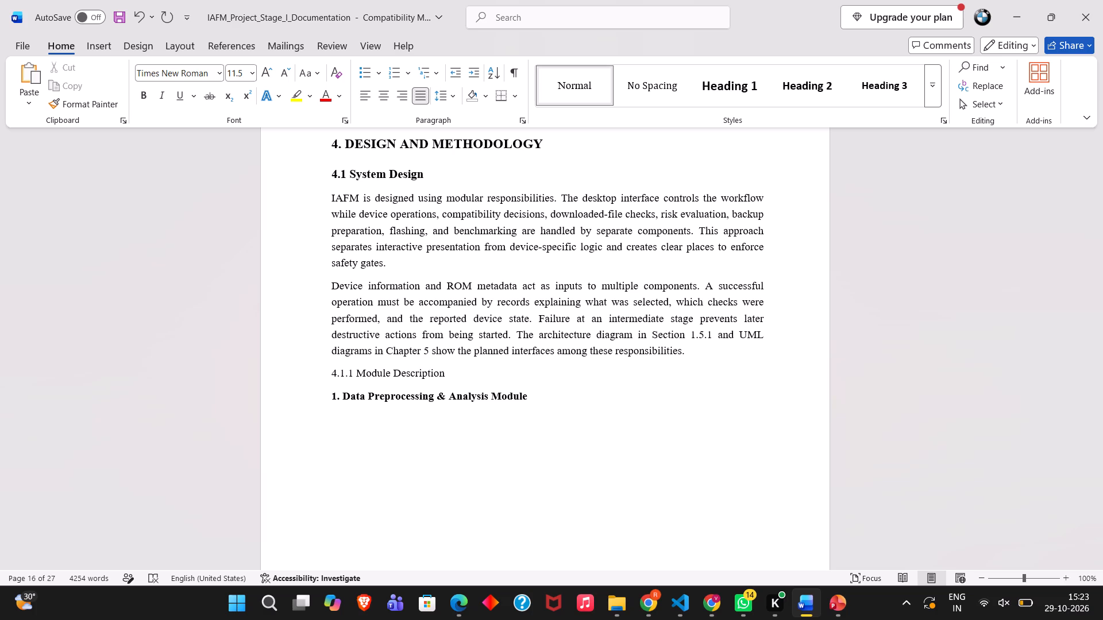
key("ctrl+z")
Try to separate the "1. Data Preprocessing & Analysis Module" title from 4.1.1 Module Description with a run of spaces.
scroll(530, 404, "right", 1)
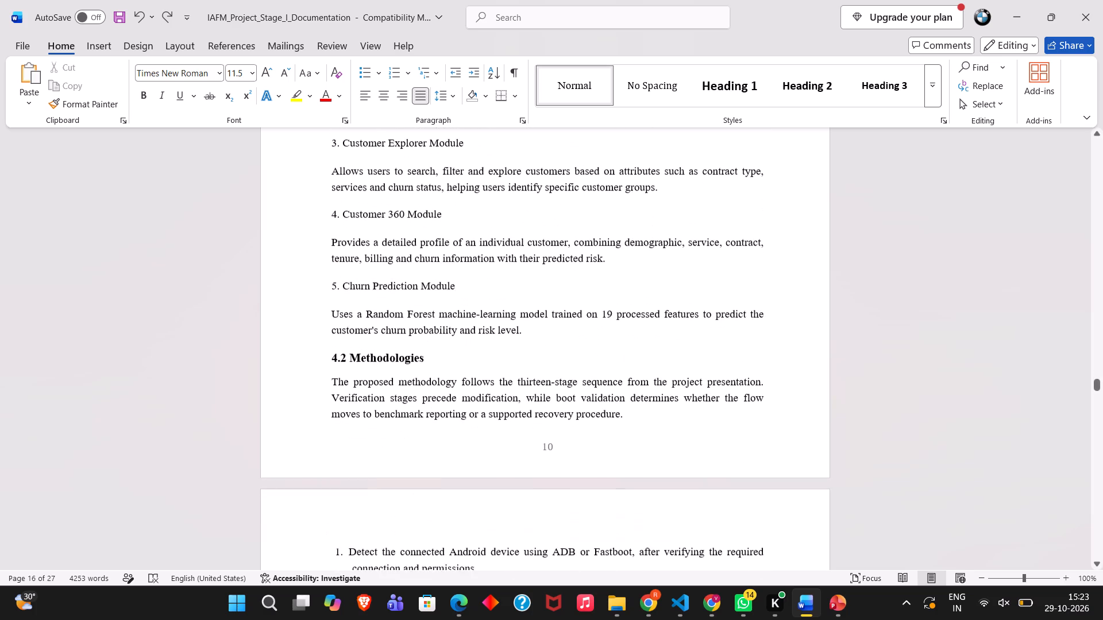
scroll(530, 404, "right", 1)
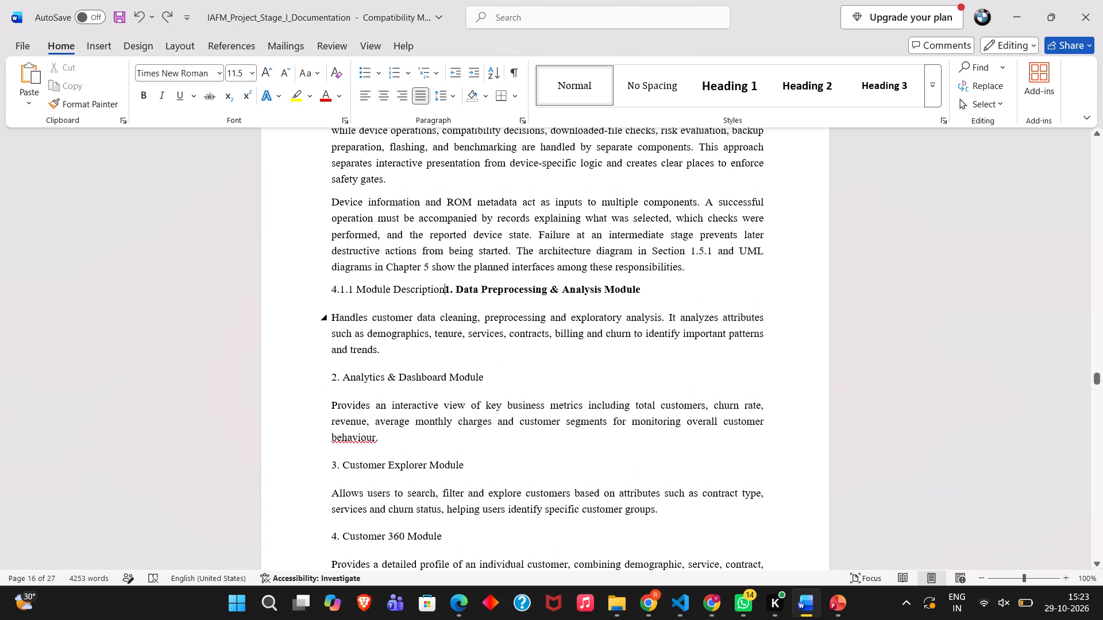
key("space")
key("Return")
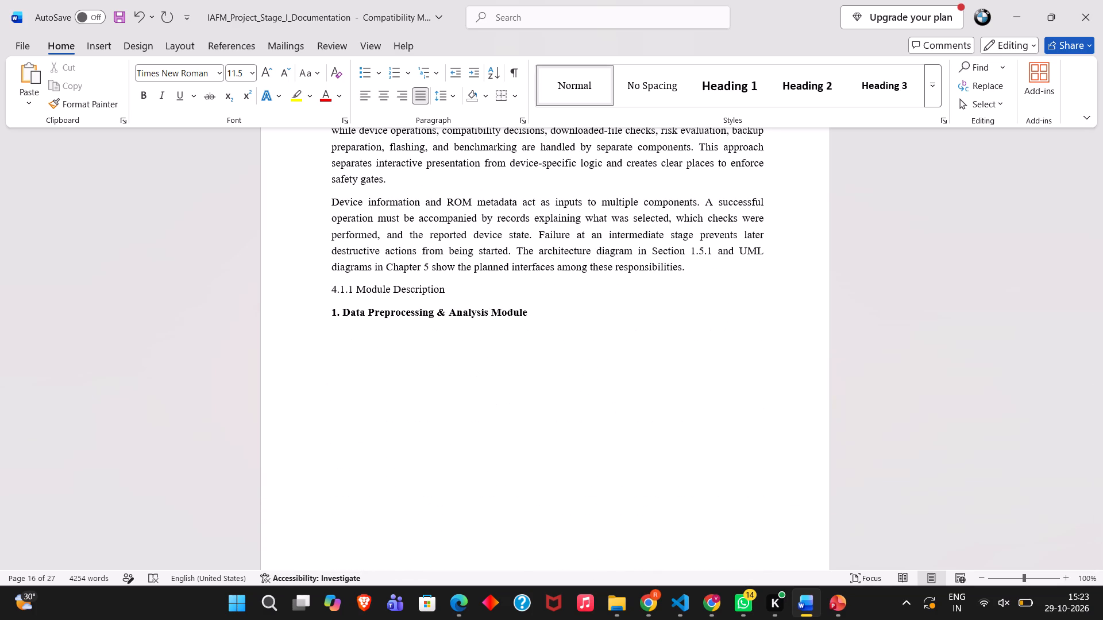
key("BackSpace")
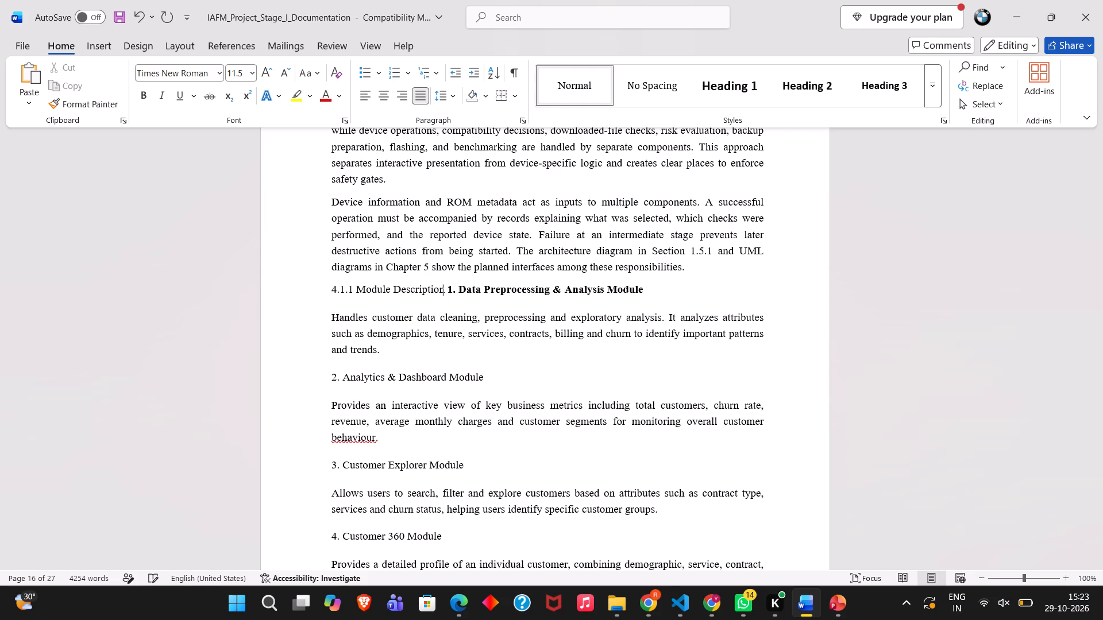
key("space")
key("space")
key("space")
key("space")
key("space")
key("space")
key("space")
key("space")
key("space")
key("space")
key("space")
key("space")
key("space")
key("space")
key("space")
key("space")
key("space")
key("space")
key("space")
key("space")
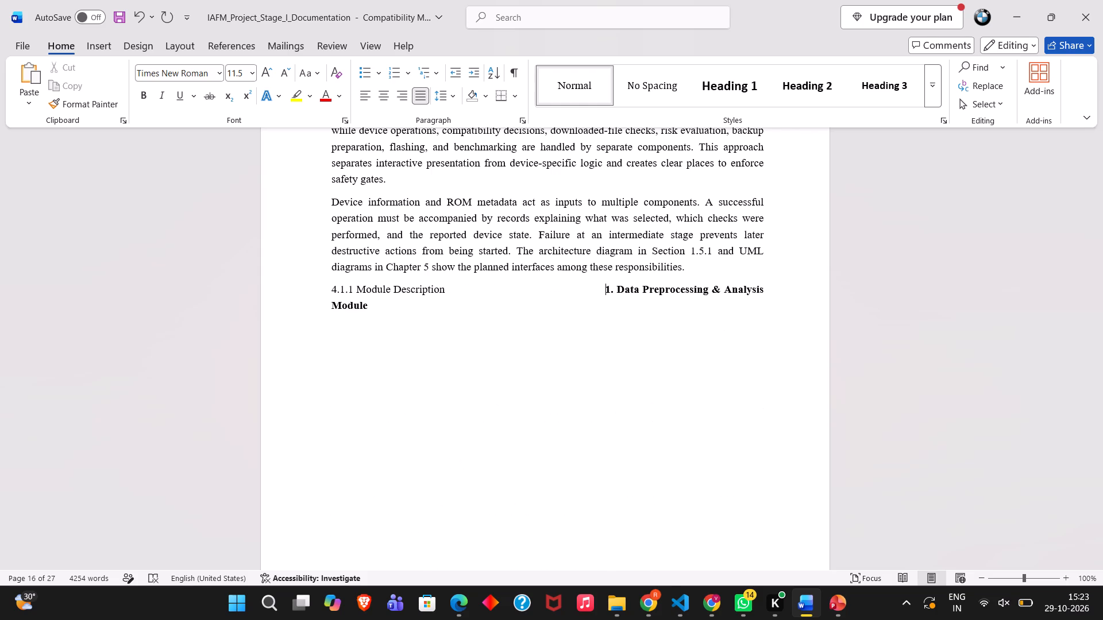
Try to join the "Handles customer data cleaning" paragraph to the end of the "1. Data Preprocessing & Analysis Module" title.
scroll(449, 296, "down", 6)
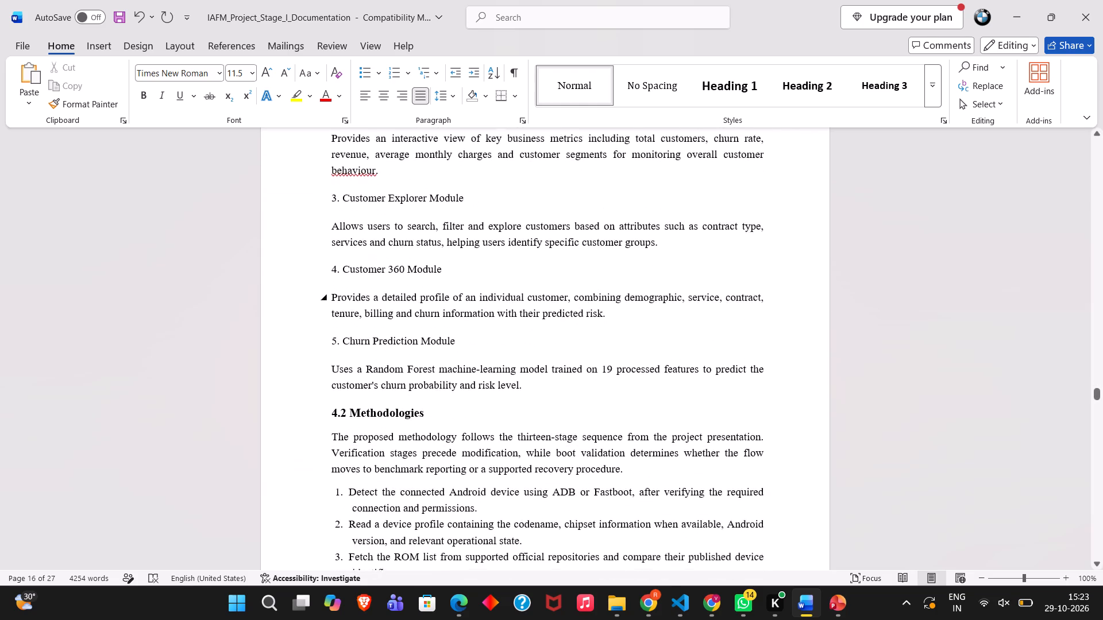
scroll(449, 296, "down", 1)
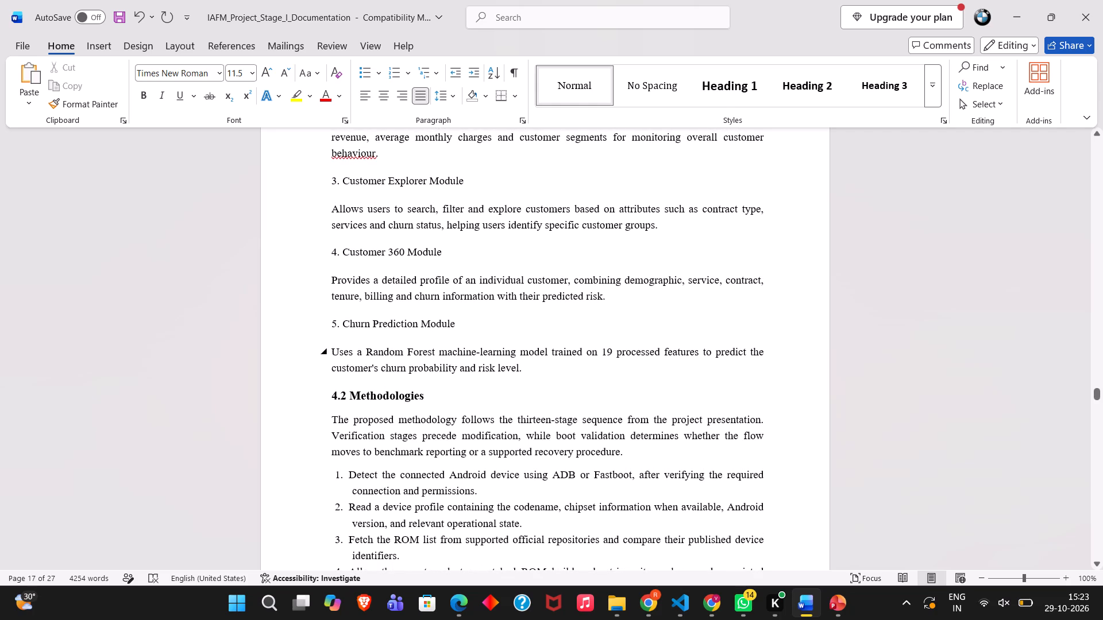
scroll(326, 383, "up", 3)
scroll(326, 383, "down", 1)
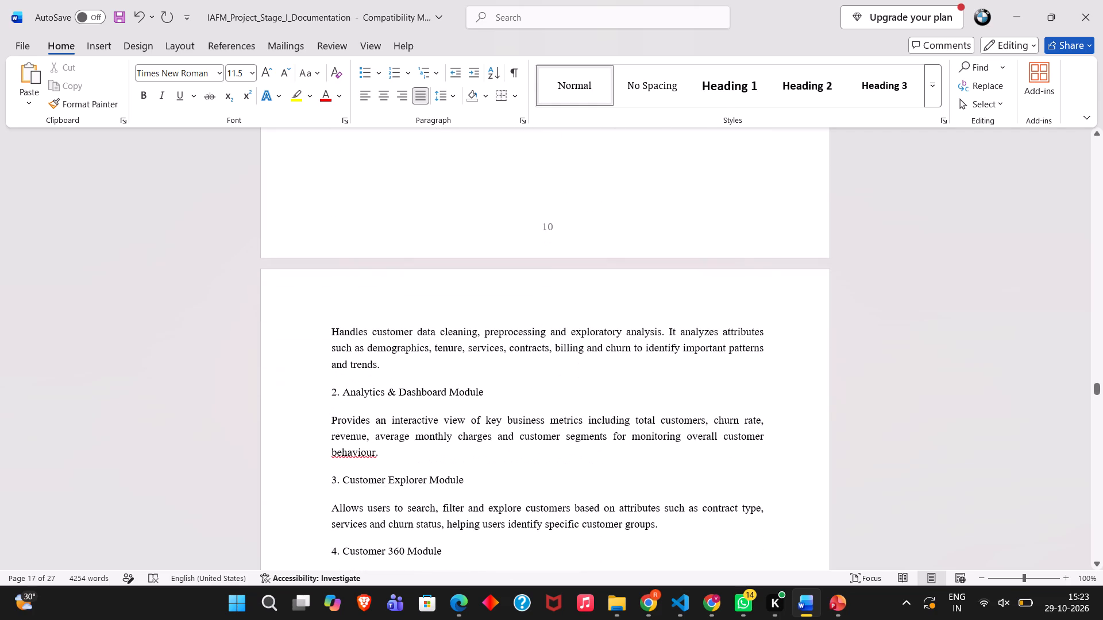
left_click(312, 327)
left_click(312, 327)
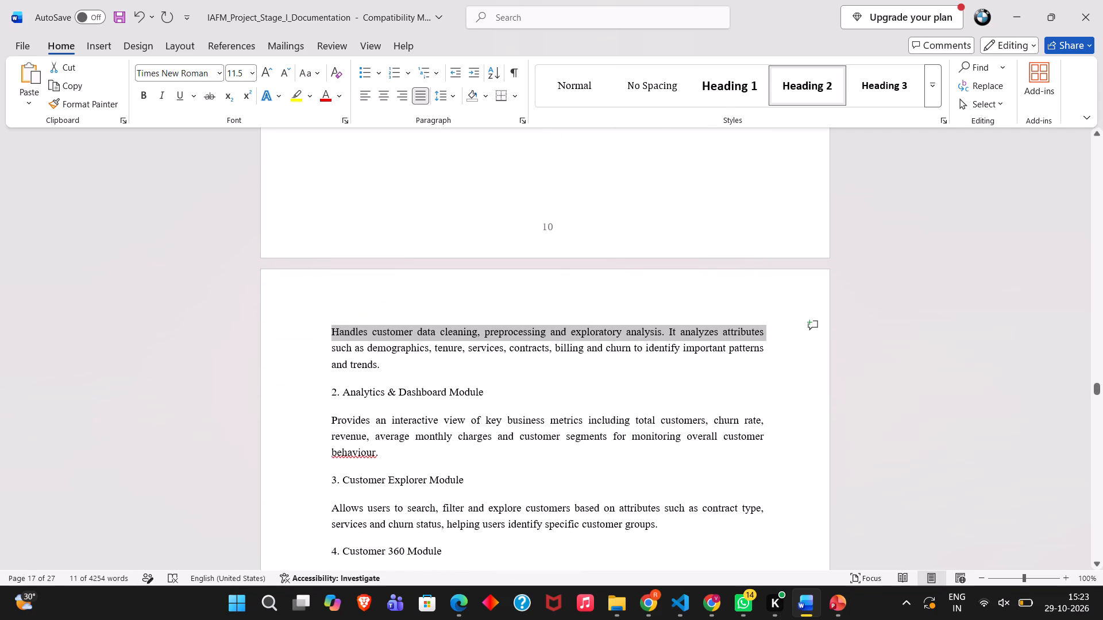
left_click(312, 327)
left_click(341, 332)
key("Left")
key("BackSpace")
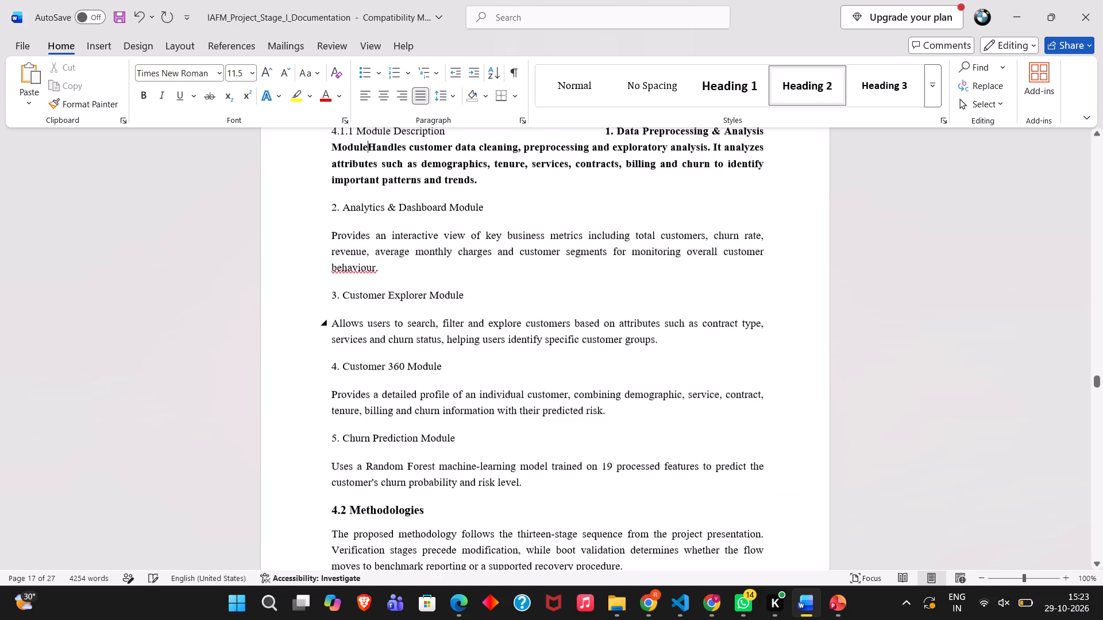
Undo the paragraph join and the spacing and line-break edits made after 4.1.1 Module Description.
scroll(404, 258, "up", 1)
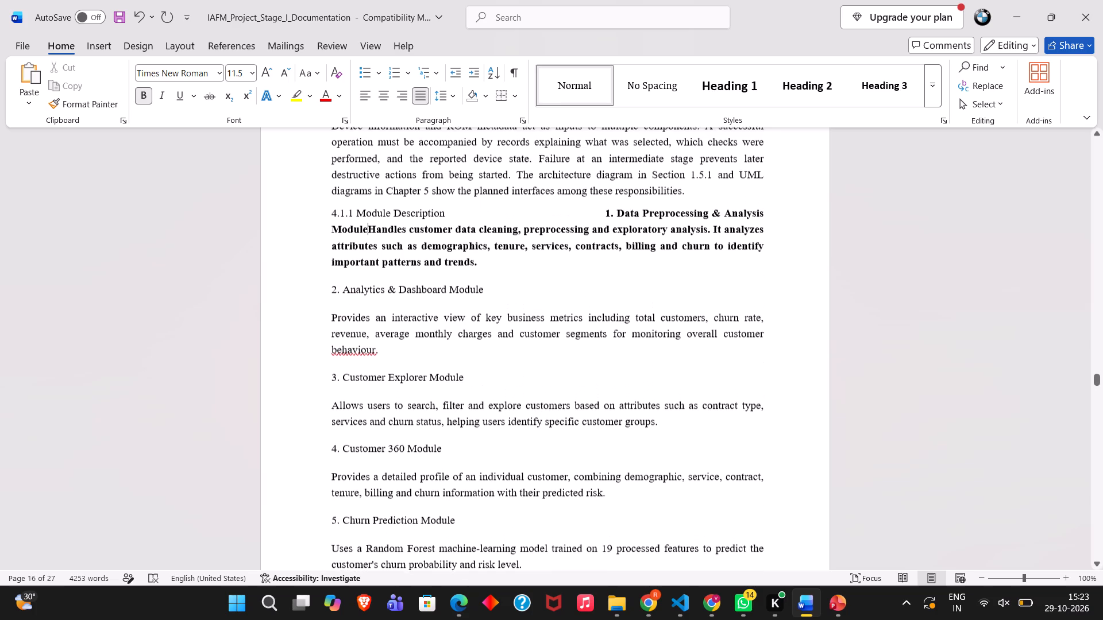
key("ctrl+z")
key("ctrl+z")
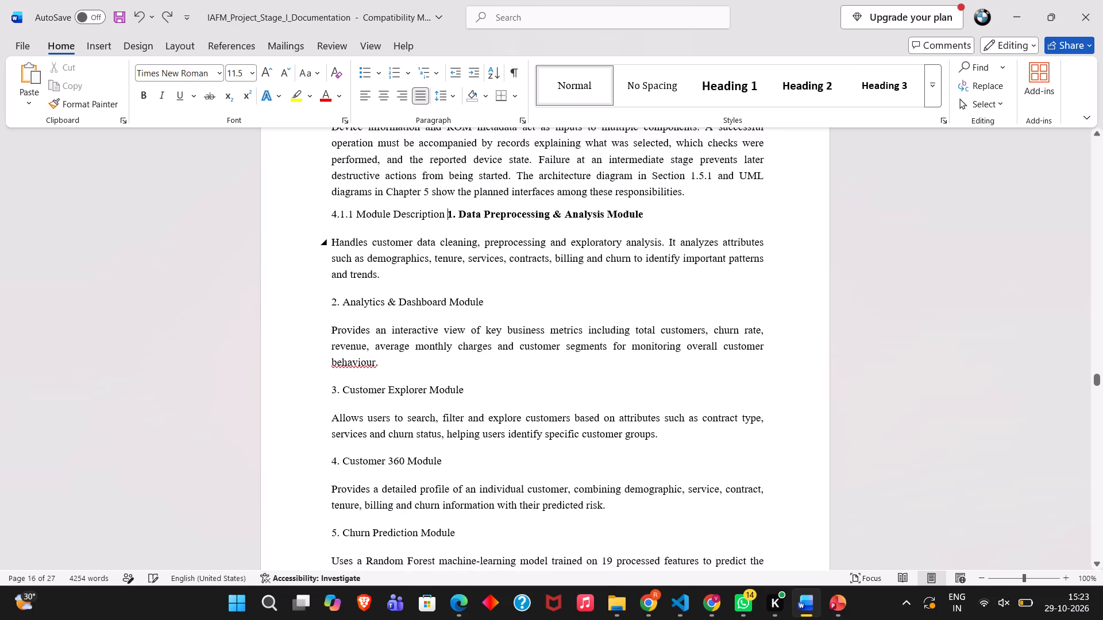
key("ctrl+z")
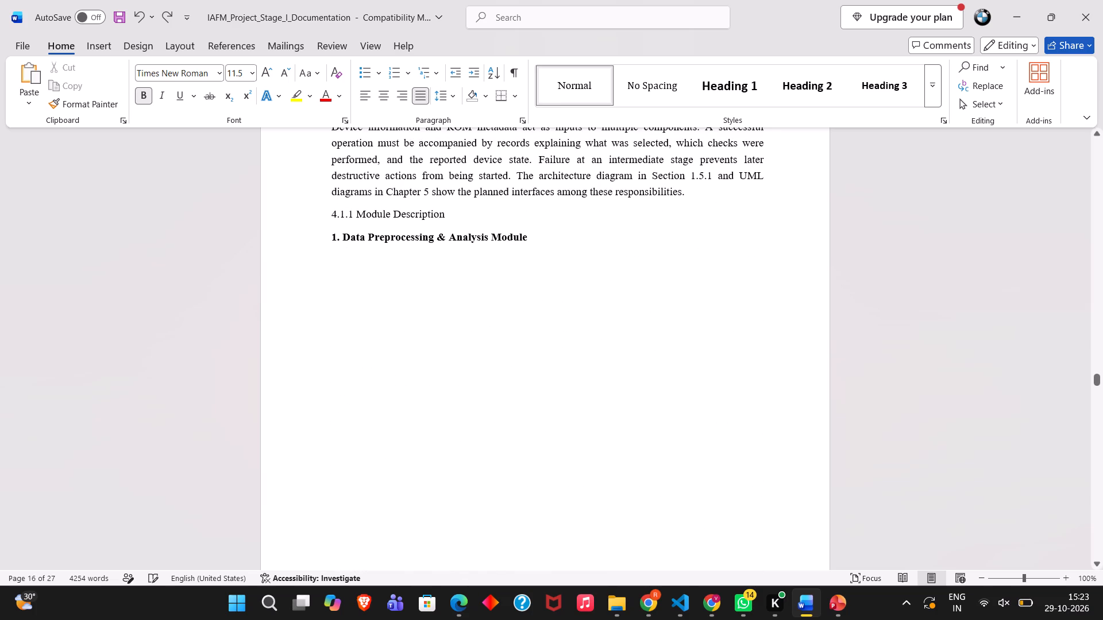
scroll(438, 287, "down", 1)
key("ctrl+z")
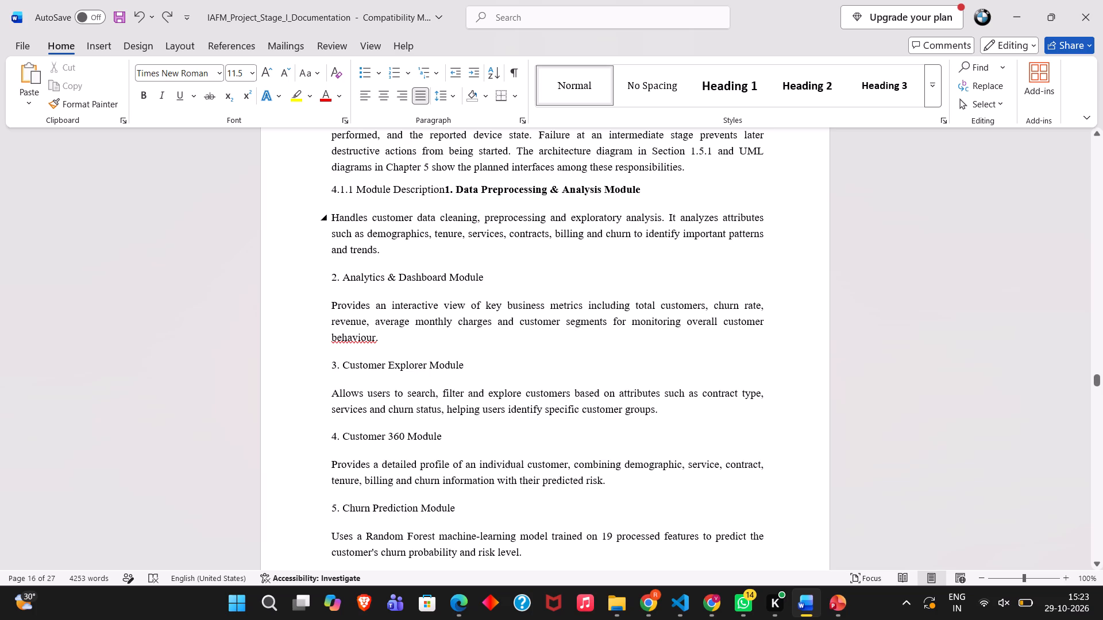
Insert seven blank lines above the 4.2 Methodologies heading to push it away from the Churn Prediction Module text.
scroll(439, 247, "down", 3)
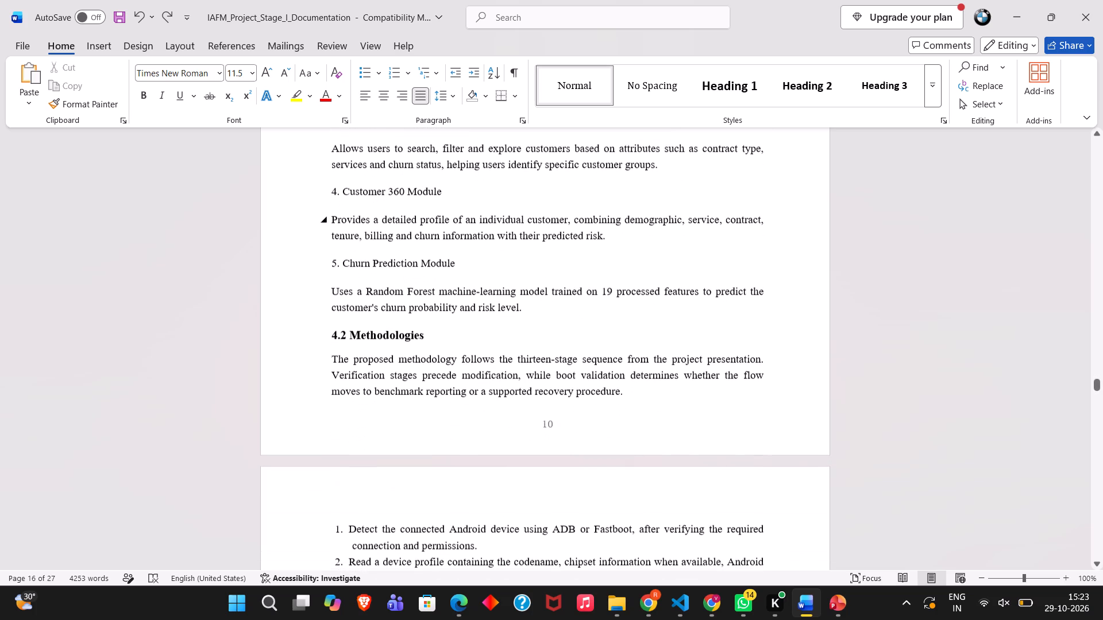
left_click(329, 331)
key("Return")
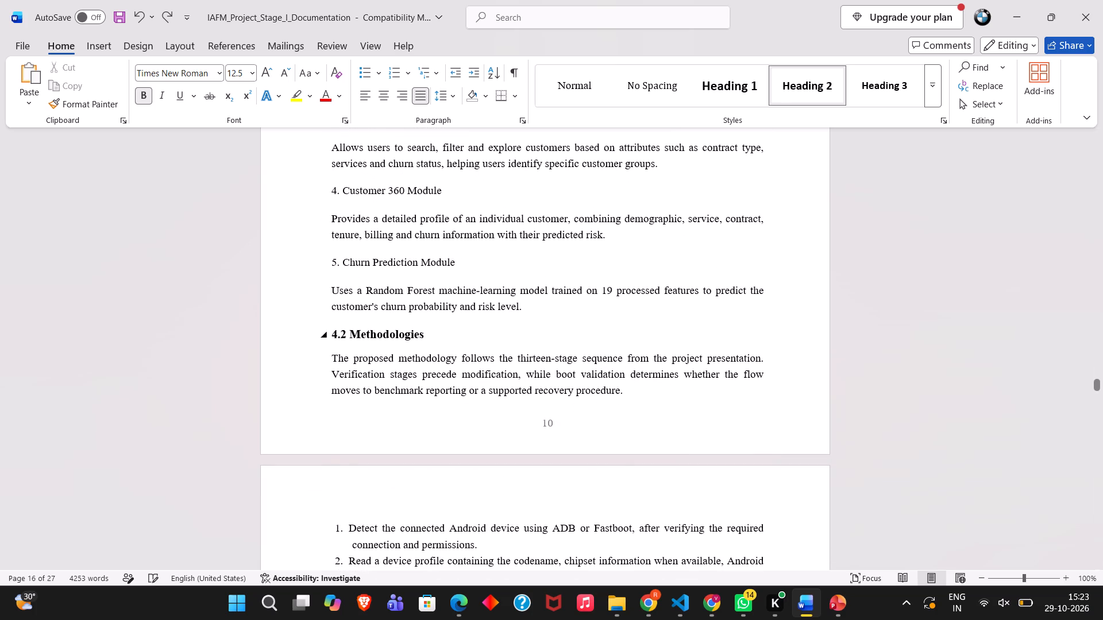
scroll(329, 331, "up", 5)
scroll(329, 331, "down", 1)
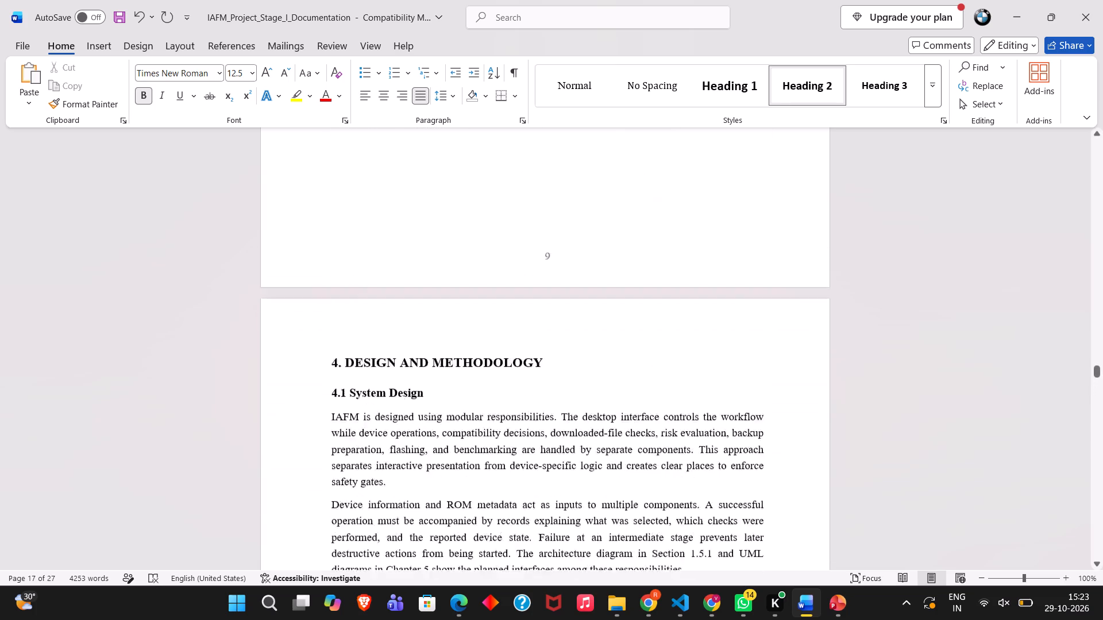
scroll(329, 331, "down", 2)
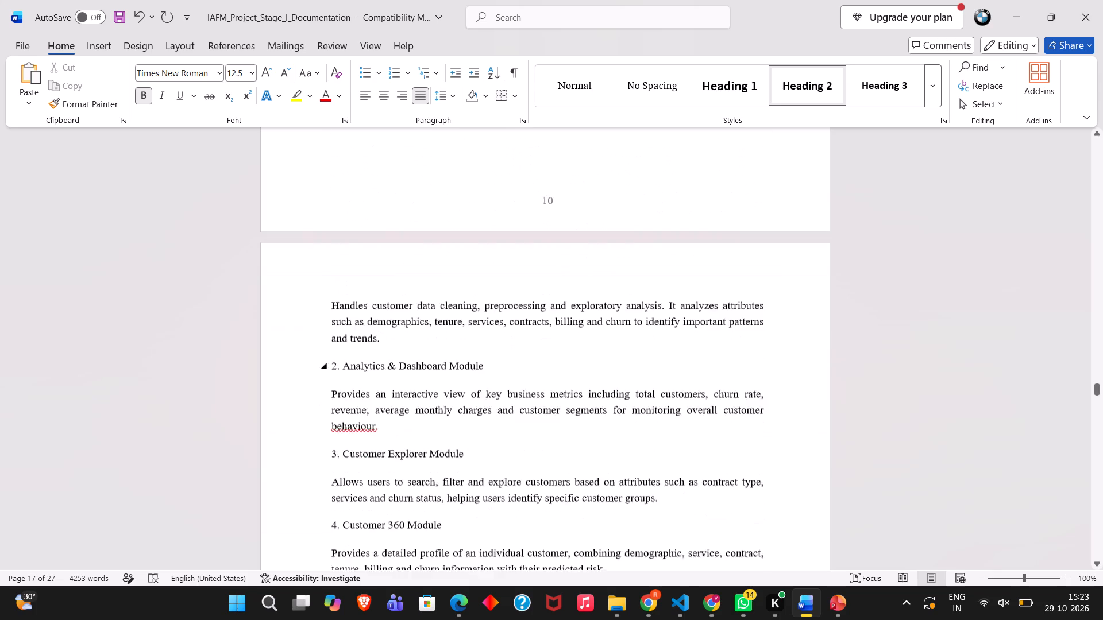
scroll(329, 331, "down", 1)
scroll(273, 455, "down", 1)
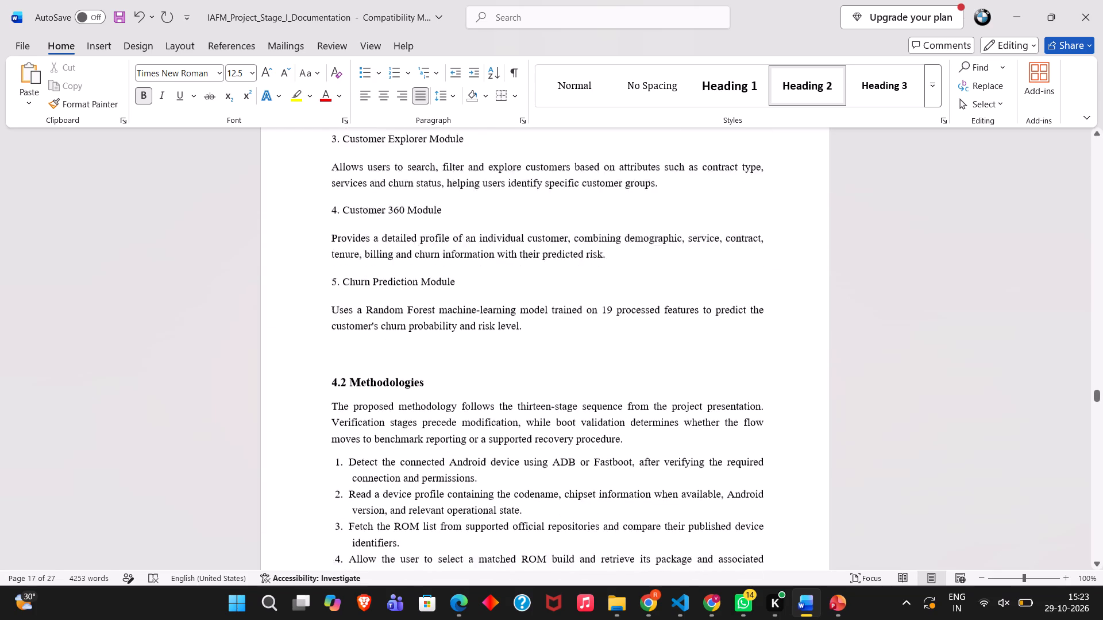
scroll(273, 455, "down", 1)
scroll(273, 455, "up", 1)
scroll(273, 455, "down", 1)
scroll(273, 455, "up", 1)
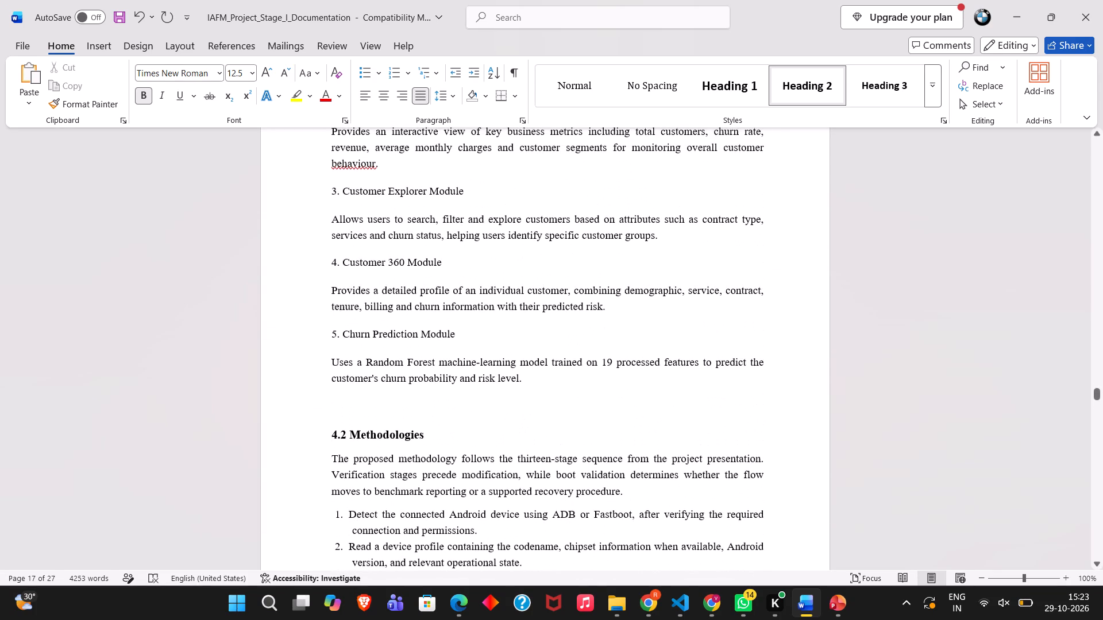
key("Return")
key("Return")
key("Return")
key("Return")
key("Return")
key("Return")
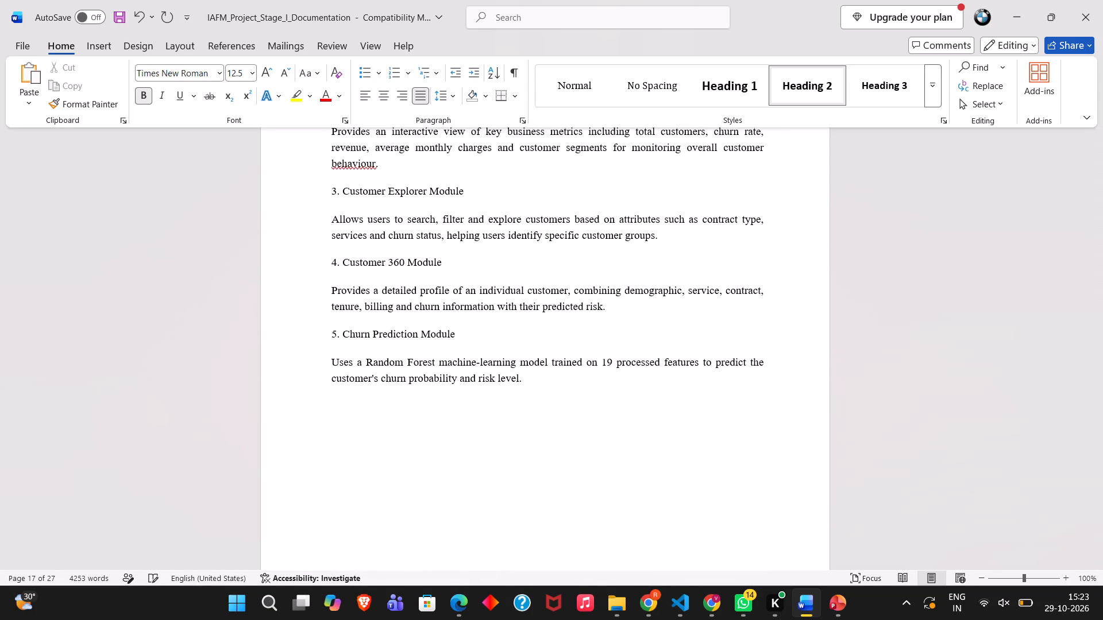
Join the "Handles customer data cleaning" paragraph to the end of the "1. Data Preprocessing & Analysis Module" title.
scroll(325, 423, "up", 4)
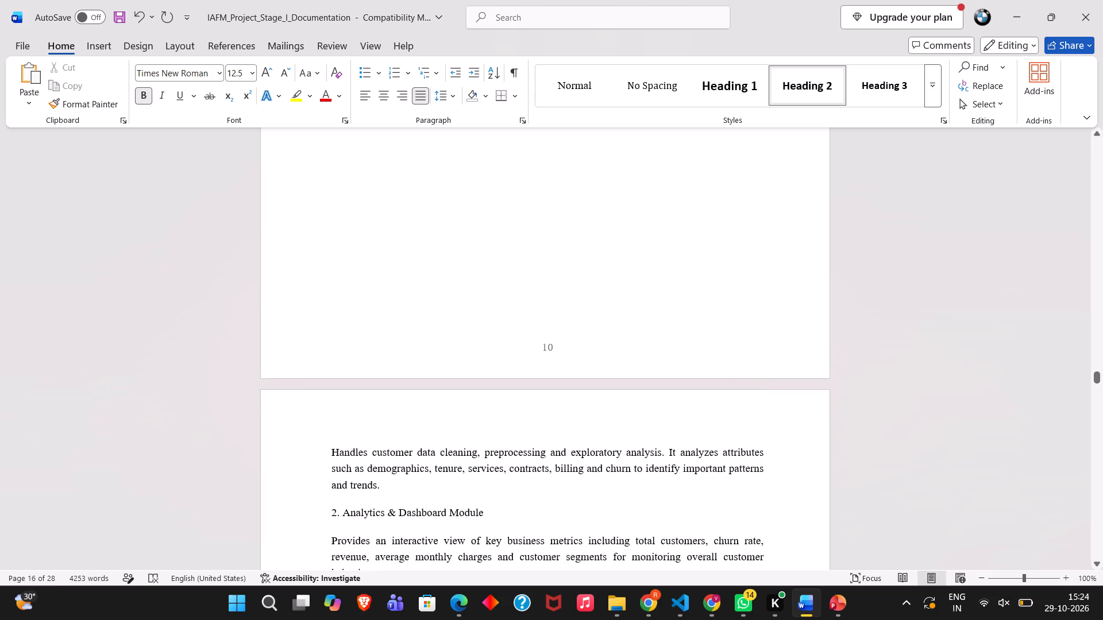
left_click(334, 449)
key("BackSpace")
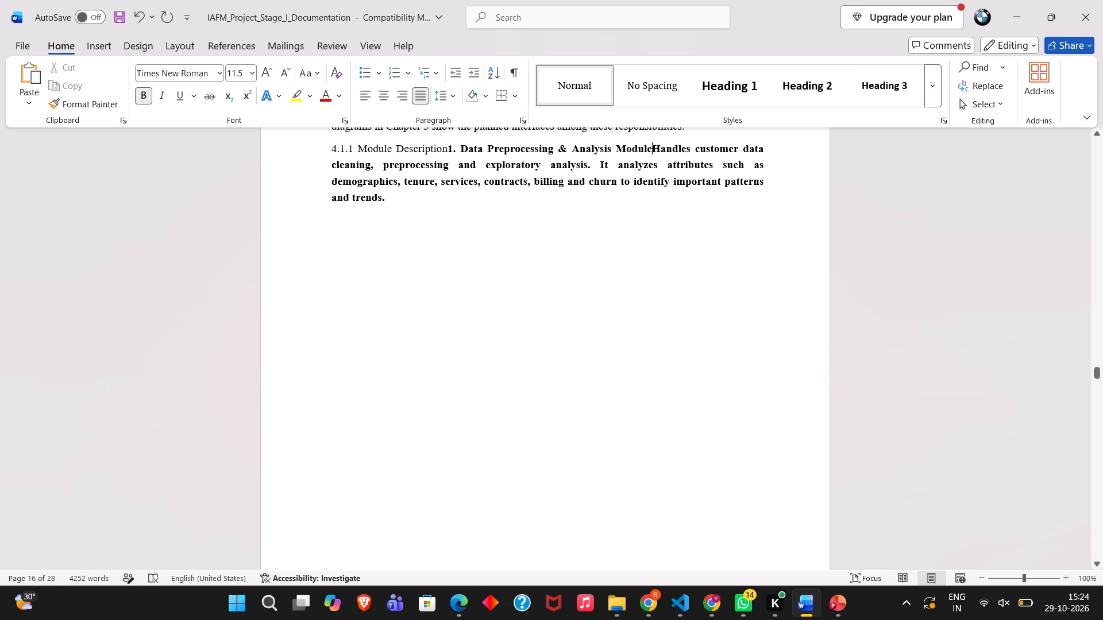
Apply bold to the "4.1.1 Module Description" text at the start of the joined paragraph.
left_click_drag(447, 148, 457, 198)
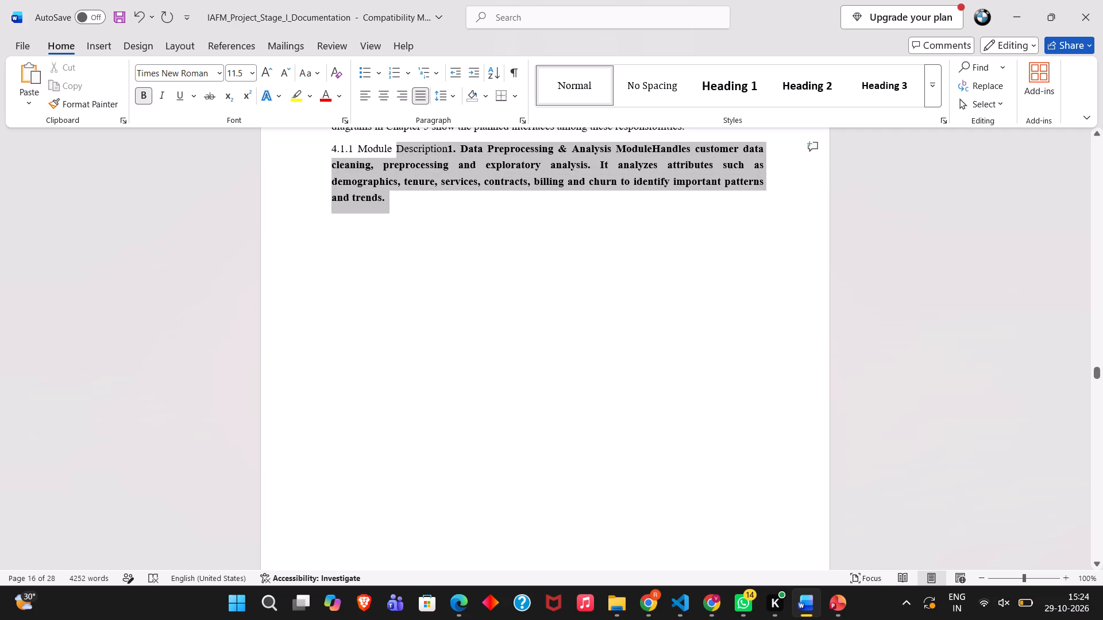
left_click_drag(457, 198, 493, 216)
left_click(493, 216)
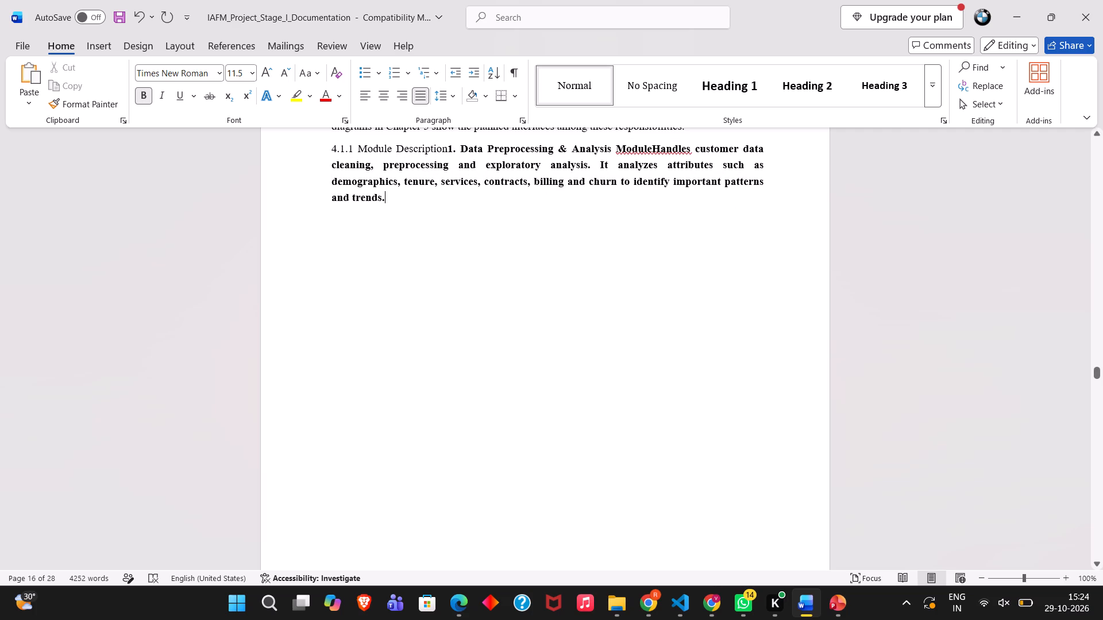
left_click_drag(448, 145, 471, 146)
left_click_drag(471, 146, 325, 152)
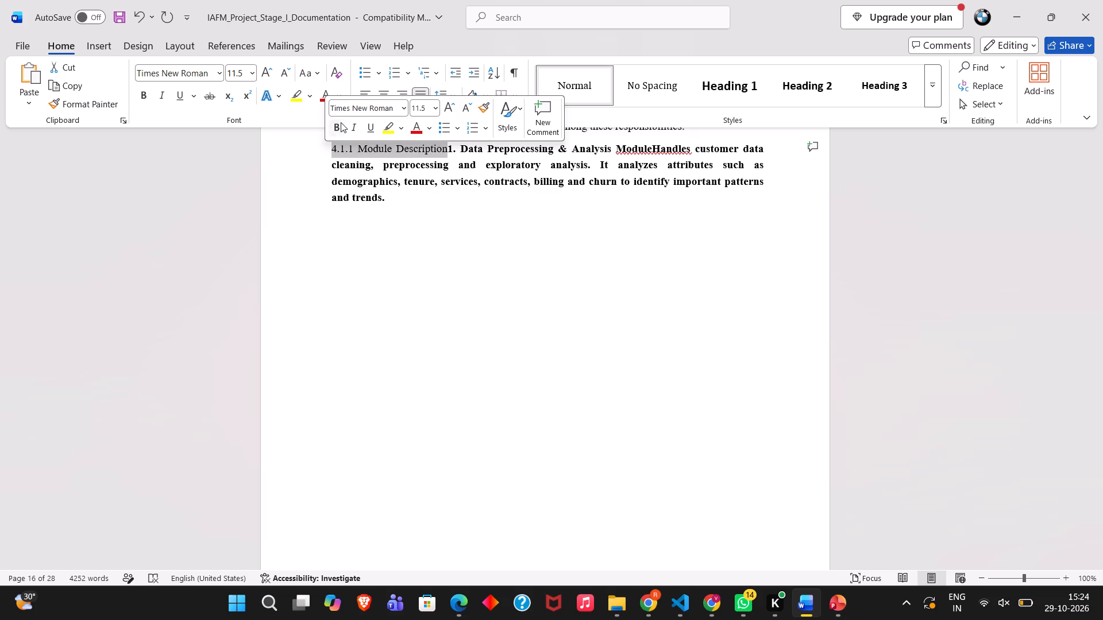
left_click(335, 123)
left_click(444, 204)
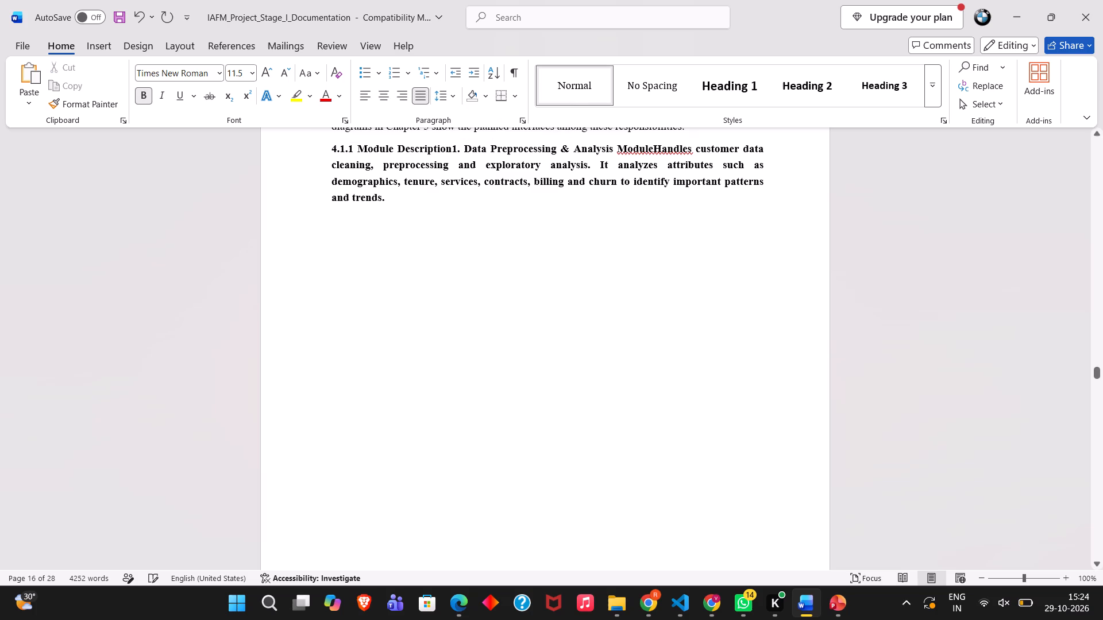
Remove the bold from "Description1. Data Preprocessing" through the end of the paragraph at "patterns and trends.".
left_click_drag(453, 148, 446, 188)
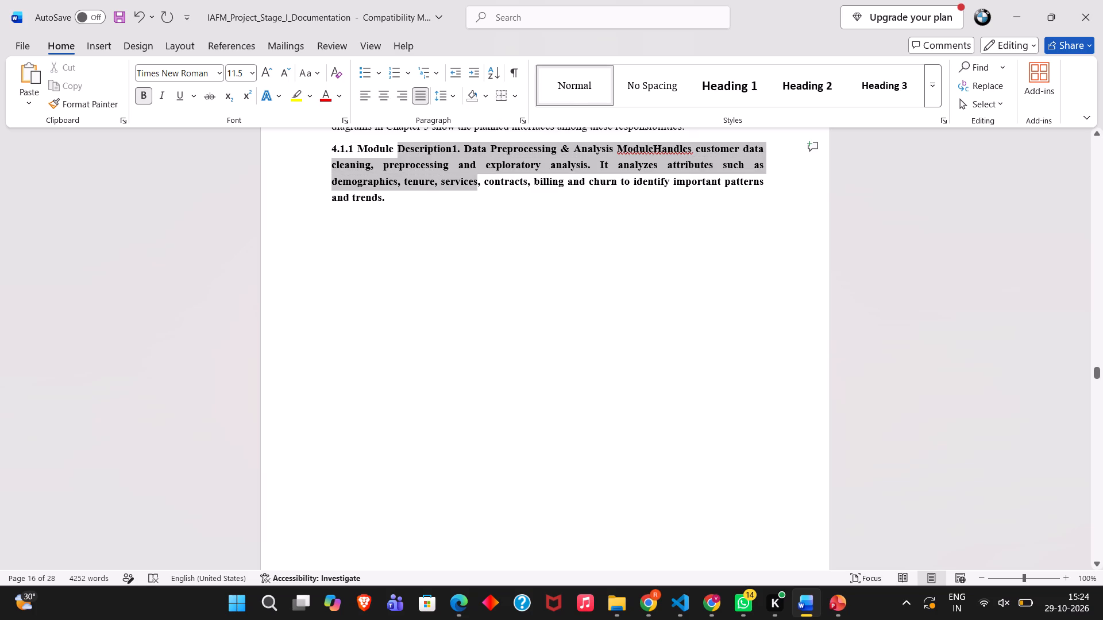
left_click_drag(446, 188, 386, 204)
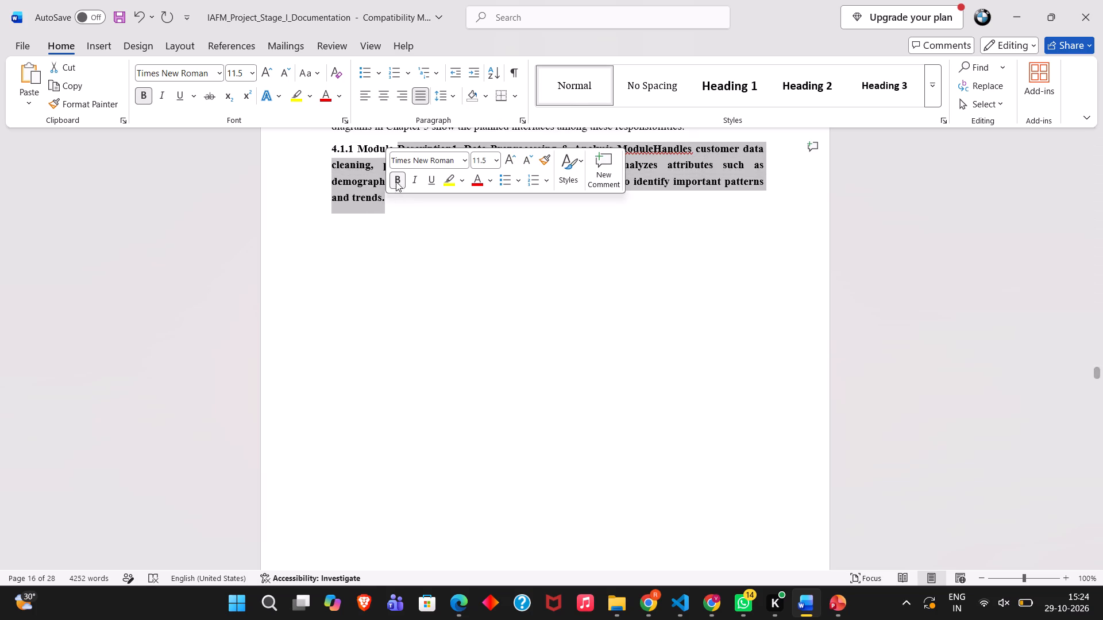
left_click(396, 178)
left_click(477, 253)
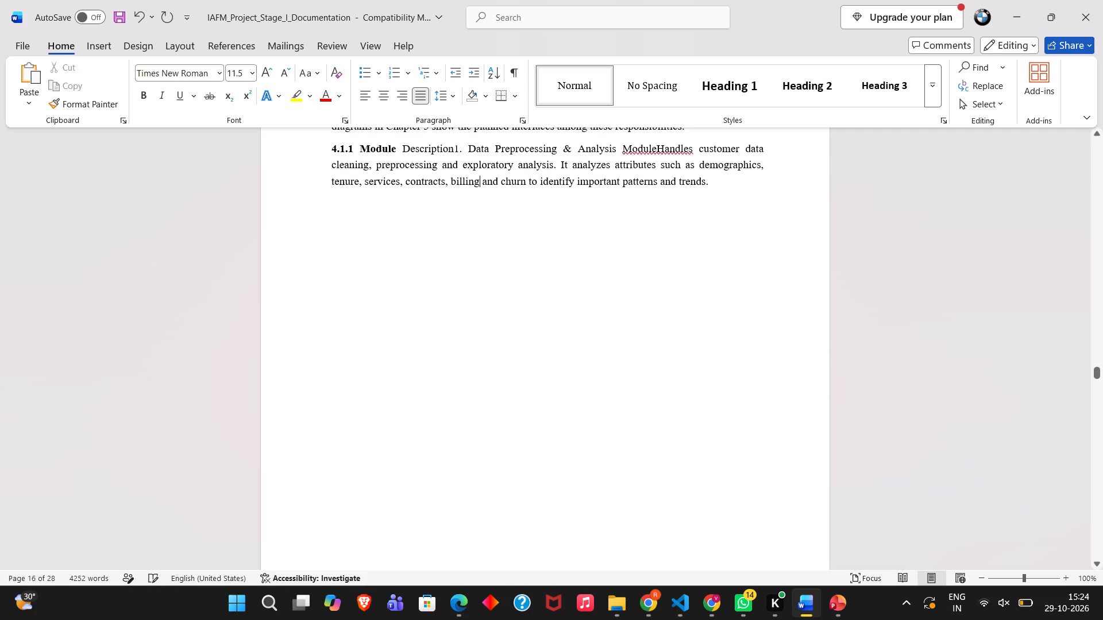
Put the "1. Data Preprocessing & Analysis Module" text in its own paragraph and make "Description" bold in the 4.1.1 heading.
left_click(456, 151)
key("Return")
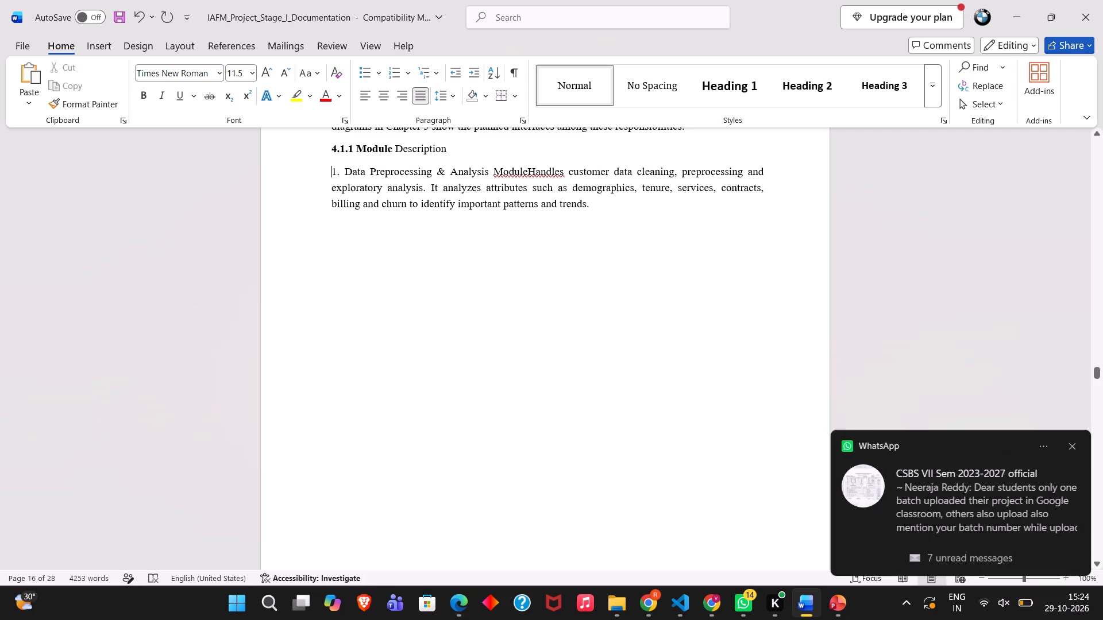
left_click_drag(449, 148, 397, 150)
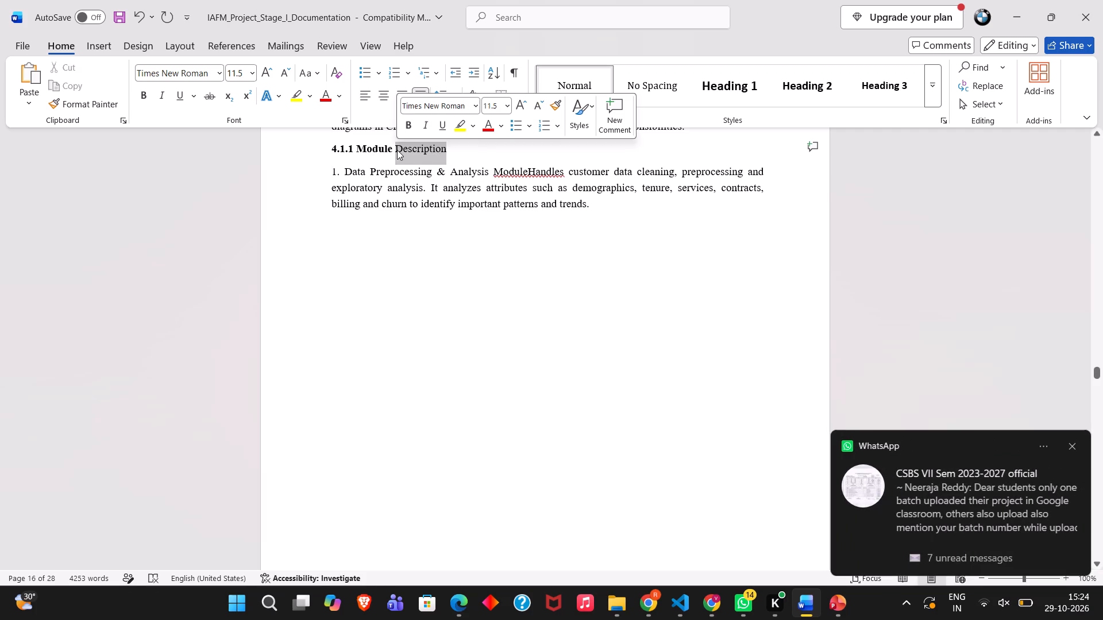
left_click(407, 126)
left_click(466, 271)
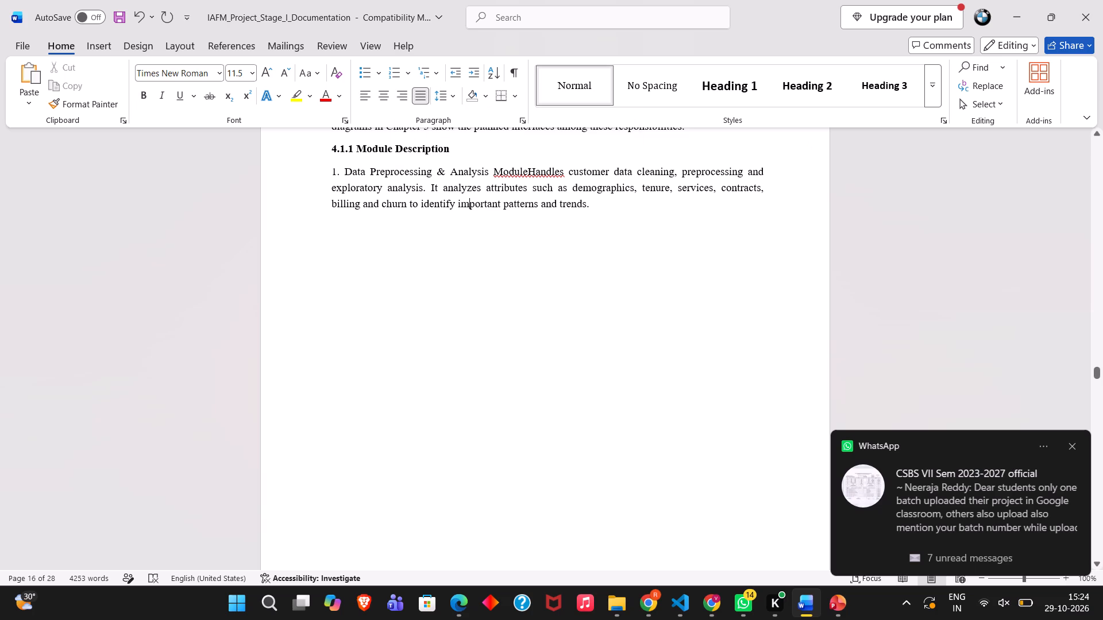
Bring the "2. Analytics & Dashboard Module" title back from the following page onto its own line below the data preprocessing paragraph.
scroll(466, 271, "down", 3)
scroll(466, 271, "up", 2)
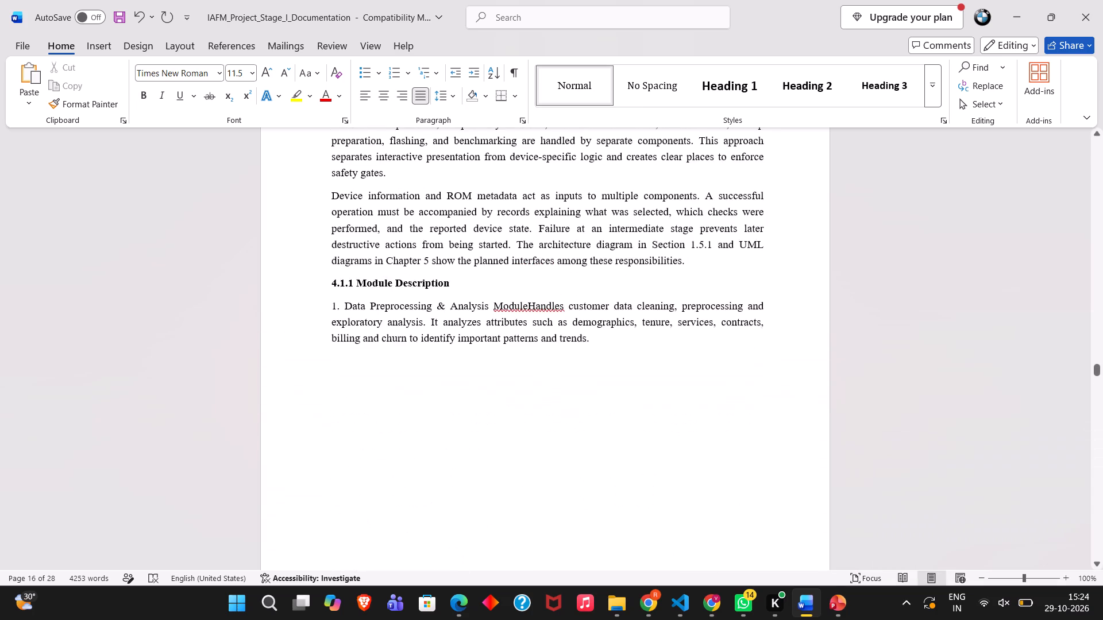
left_click(466, 426)
left_click(417, 431)
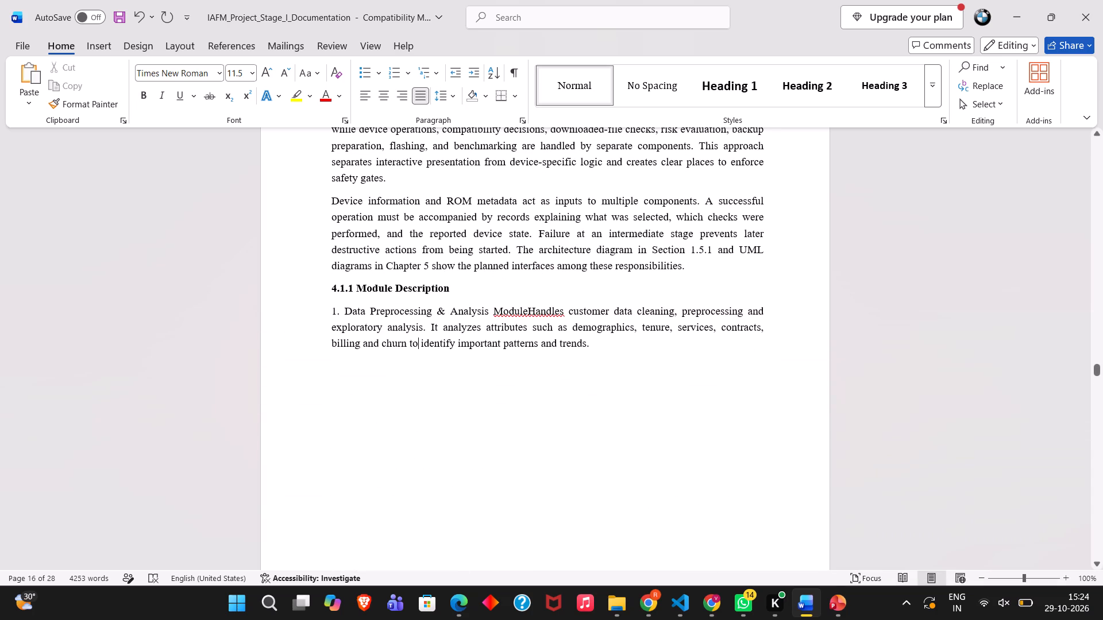
key("Down")
key("BackSpace")
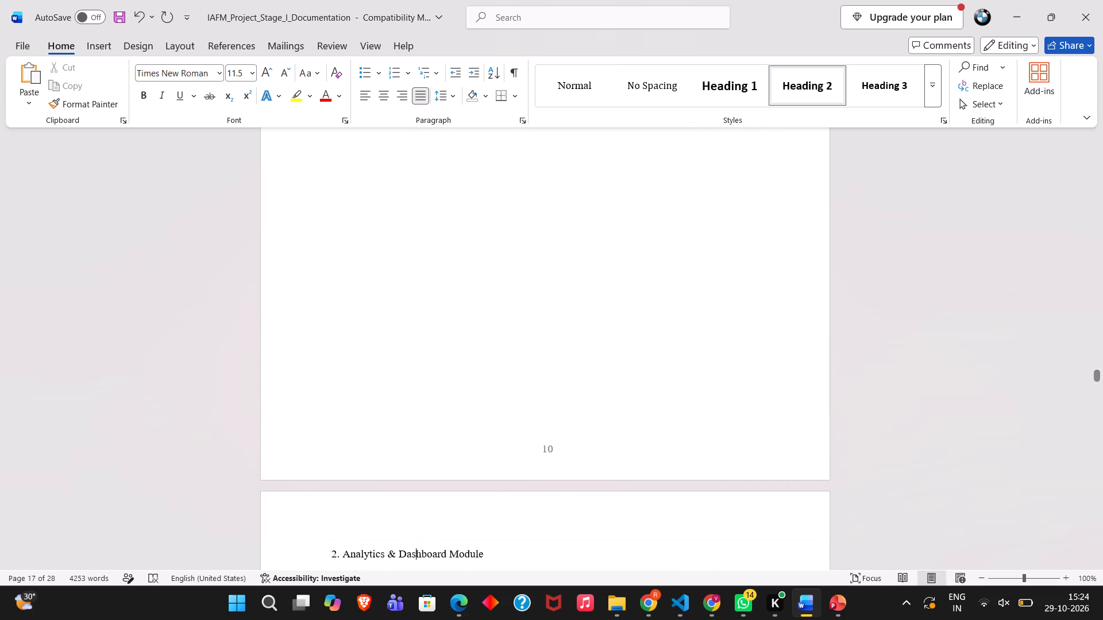
key("s")
key("Left")
key("Left")
key("Left")
key("Left")
key("Left")
key("Left")
key("Left")
key("Left")
key("Left")
key("Left")
key("Left")
key("Left")
key("Left")
key("Left")
key("Left")
key("Left")
key("Left")
key("Left")
key("BackSpace")
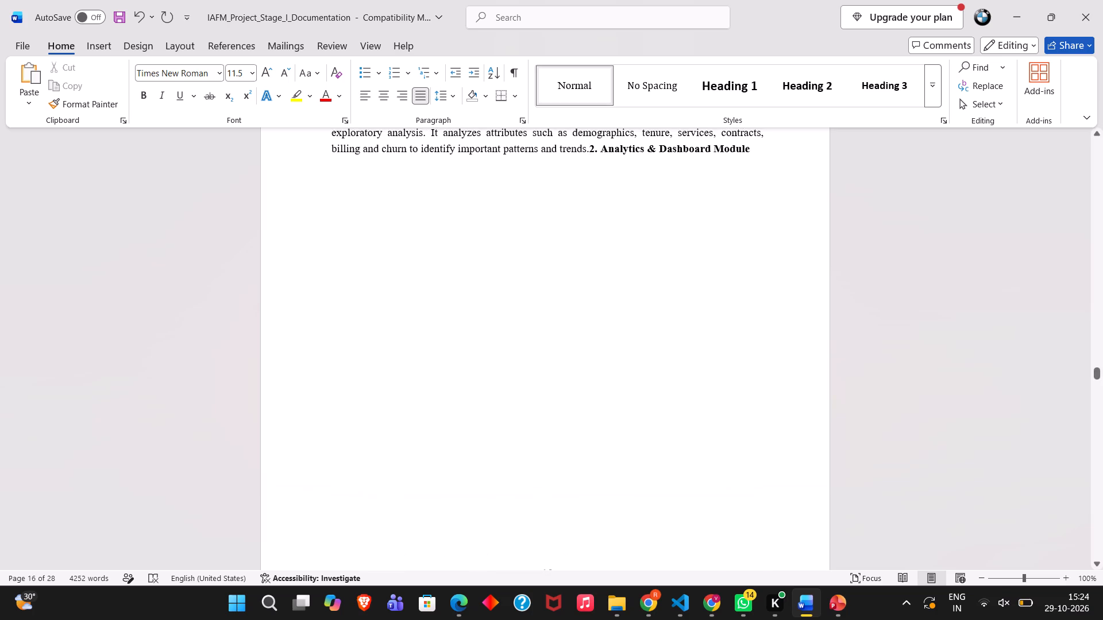
key("Return")
Copy the module text from "Provides an interactive view" through the Churn Prediction description and paste it below the "2. Analytics & Dashboard Module" title.
scroll(417, 431, "down", 1)
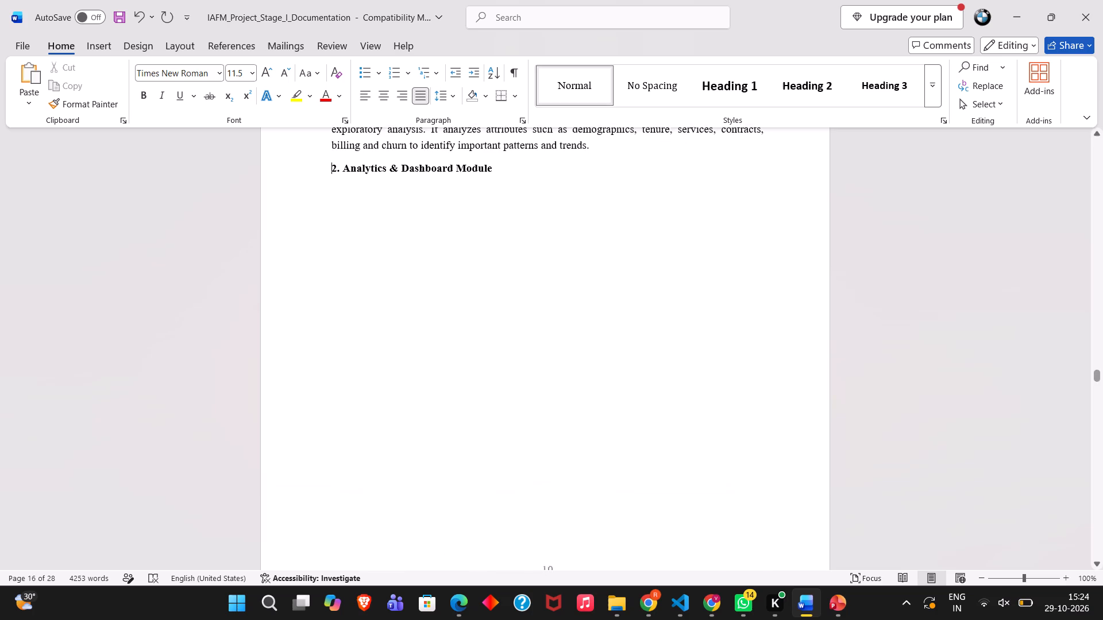
scroll(417, 431, "down", 3)
left_click_drag(531, 281, 328, 281)
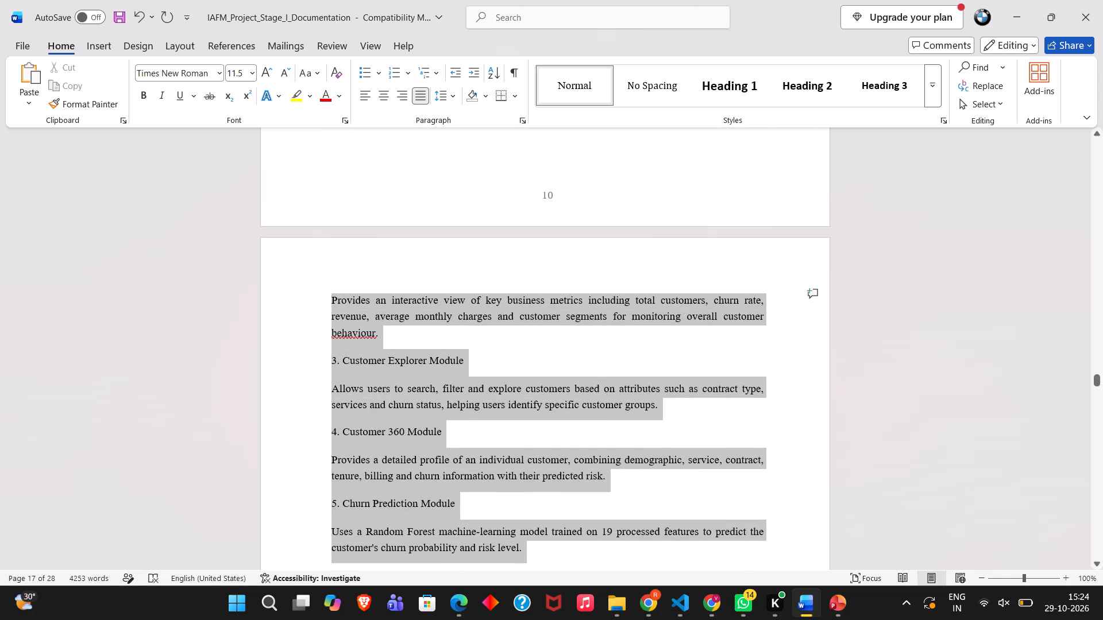
left_click_drag(328, 281, 332, 303)
key("ctrl+c")
scroll(332, 303, "up", 2)
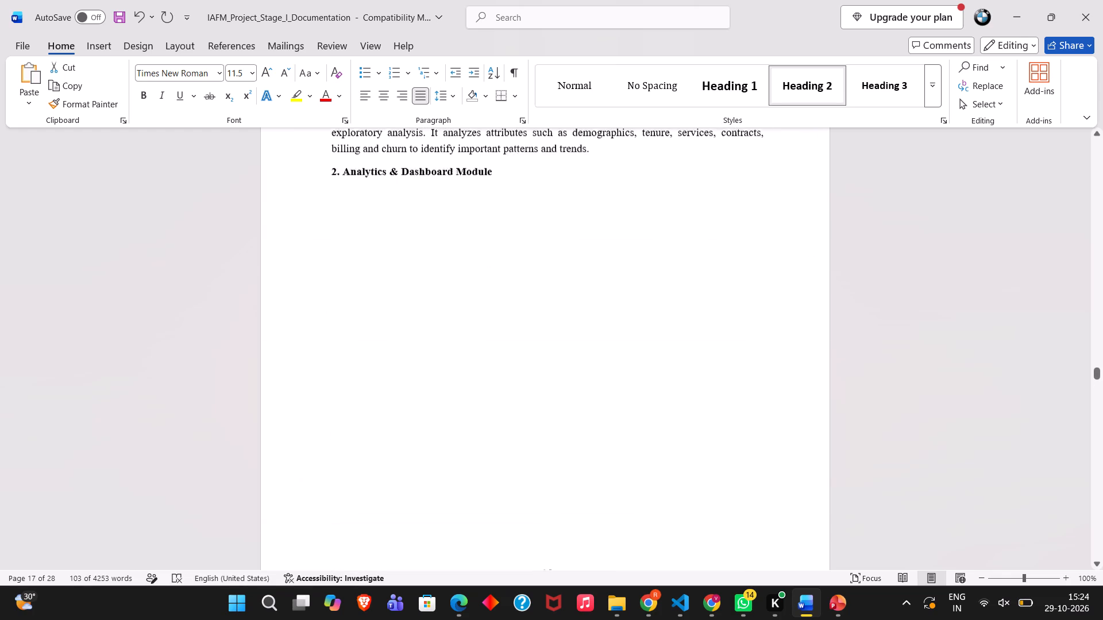
left_click(478, 221)
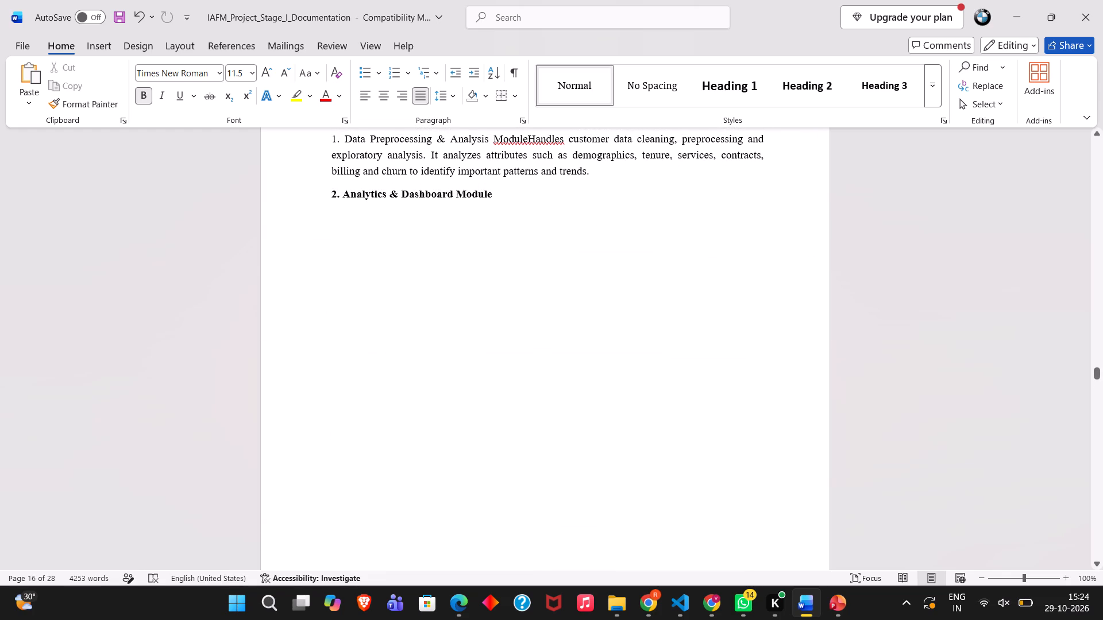
left_click(503, 200)
key("Return")
key("ctrl+v")
Delete the original duplicate of the copied module descriptions from the page containing 4.2 Methodologies.
scroll(545, 423, "down", 3)
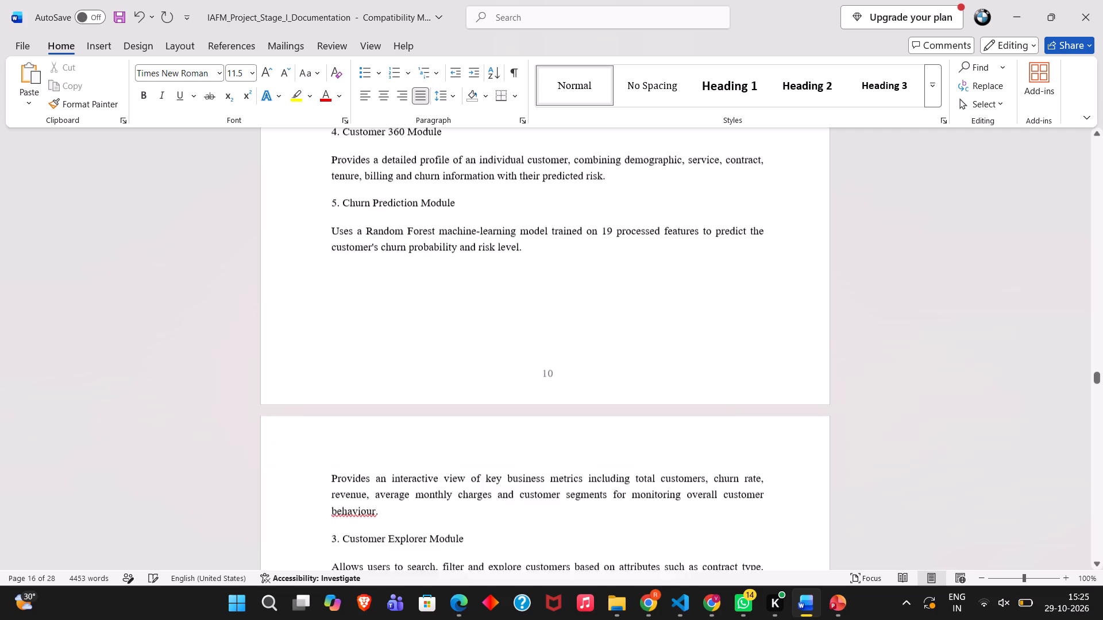
scroll(545, 423, "down", 2)
left_click_drag(539, 177, 414, 113)
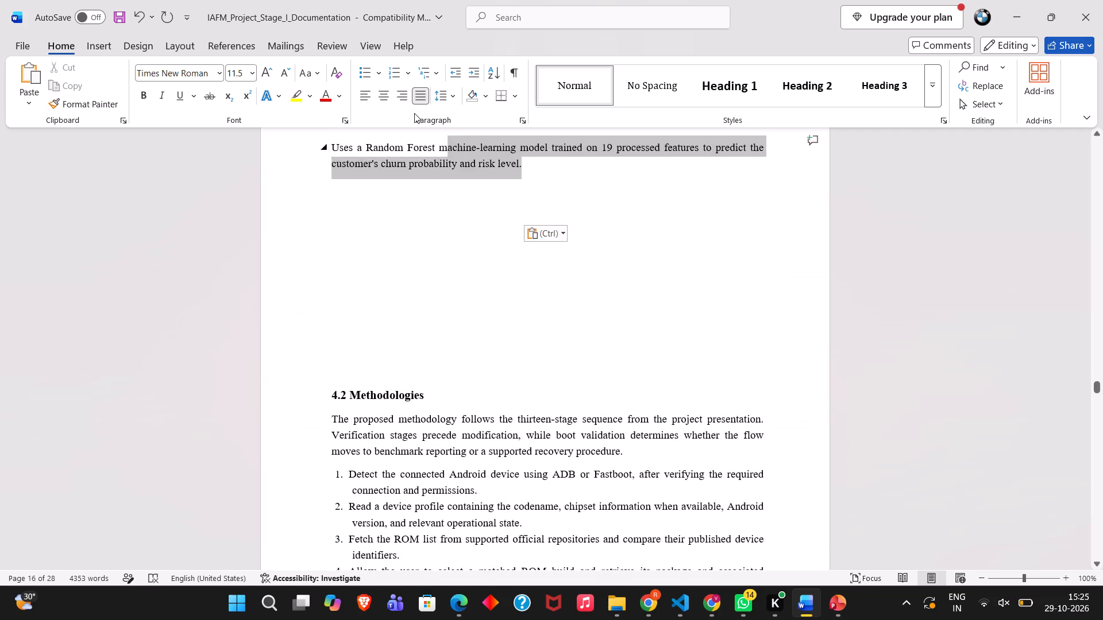
left_click_drag(414, 113, 319, 302)
key("BackSpace")
key("backslash")
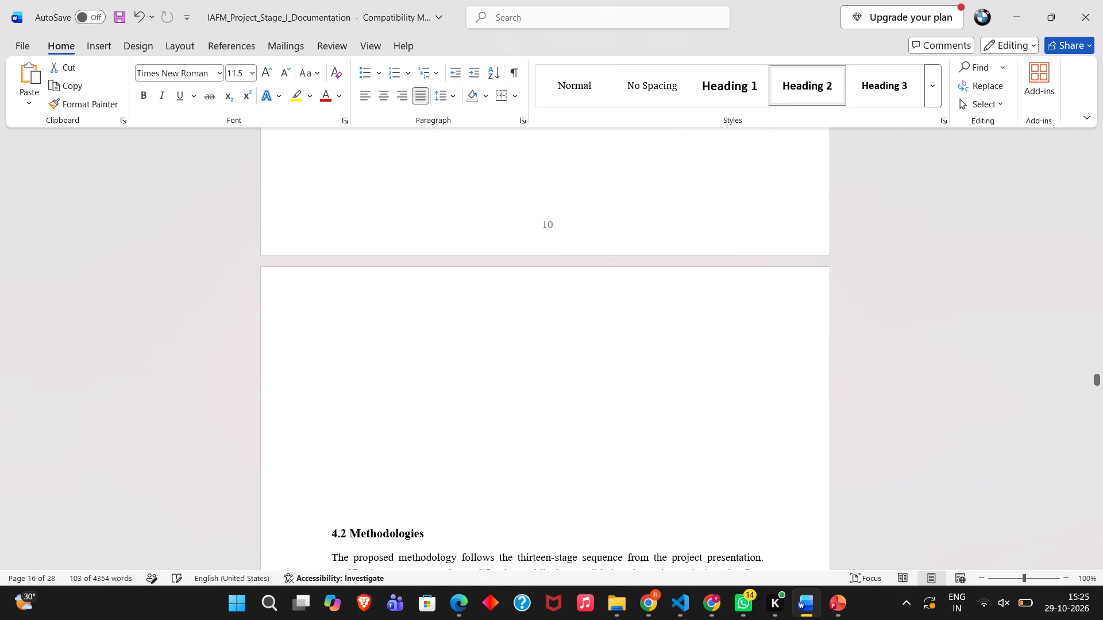
Remove the stray backslash and surplus blank lines above the 4.2 Methodologies heading, then add one line break.
left_click(346, 491)
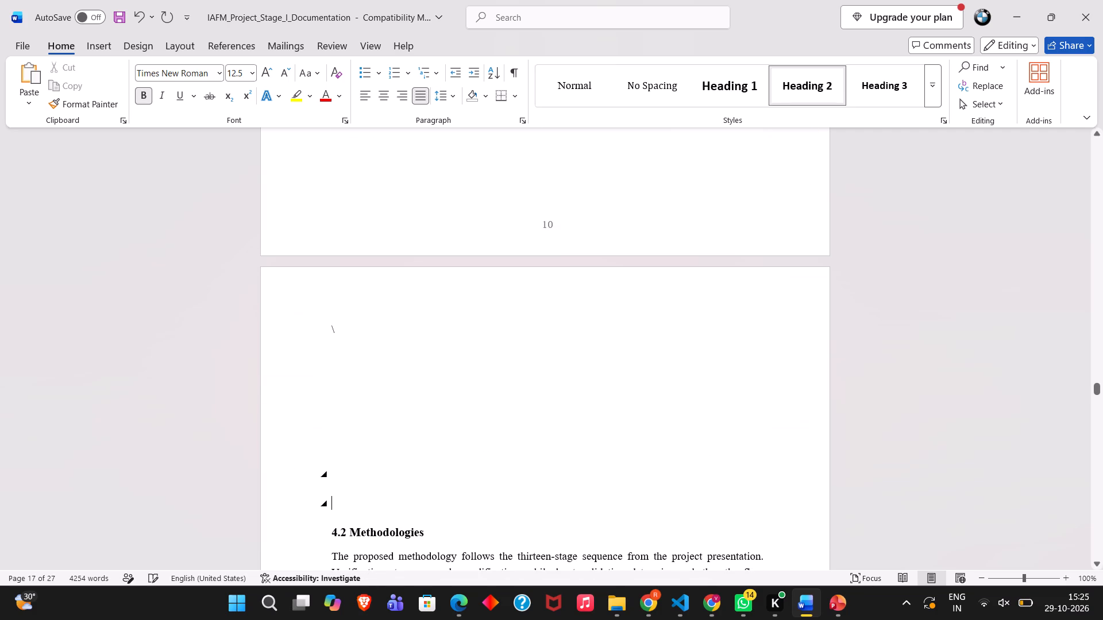
key("BackSpace")
key("BackSpace")
key("BackSpace")
key("BackSpace")
key("BackSpace")
key("BackSpace")
key("BackSpace")
key("BackSpace")
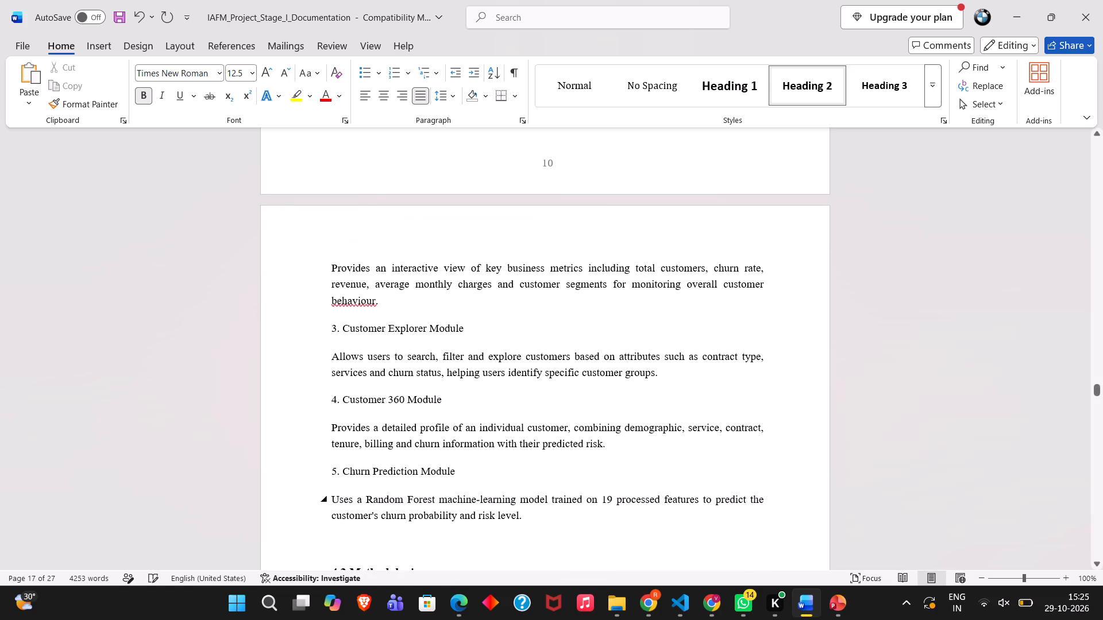
key("Return")
Review the layout and remaining IAFM content from the module descriptions through 4.3 requirements to the 5.1 Use Case Diagram.
scroll(346, 491, "up", 4)
scroll(346, 491, "down", 2)
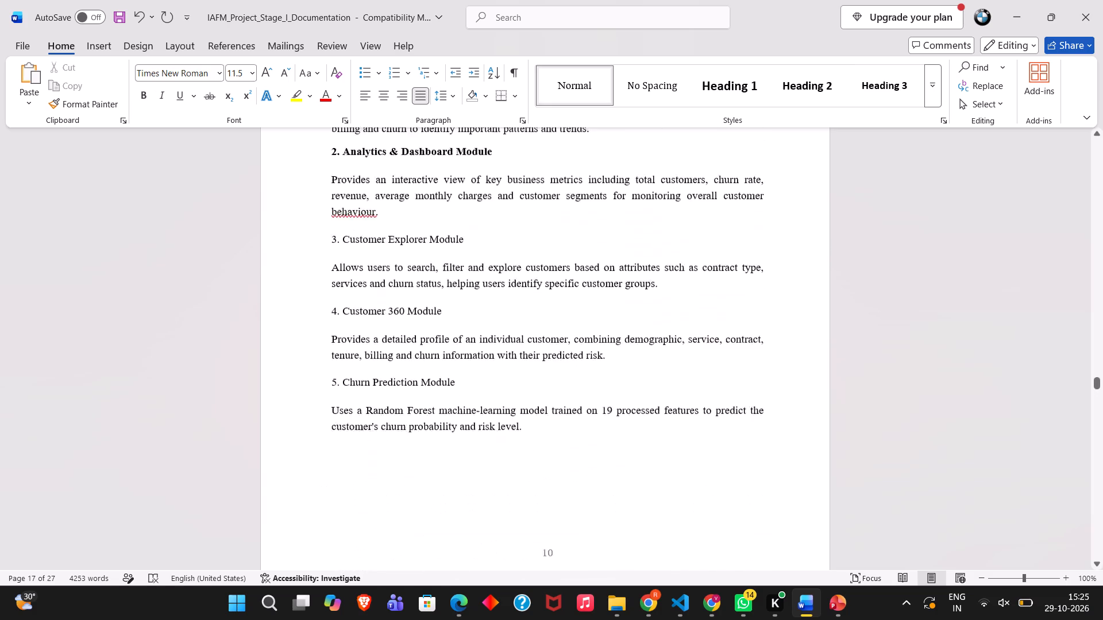
scroll(346, 491, "down", 4)
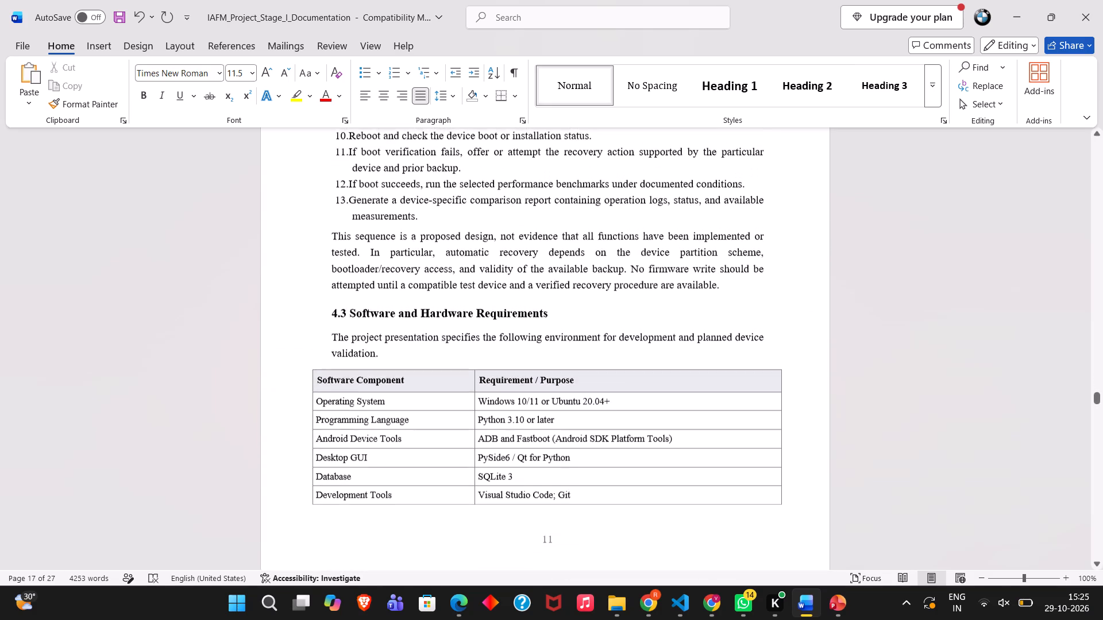
scroll(346, 491, "down", 6)
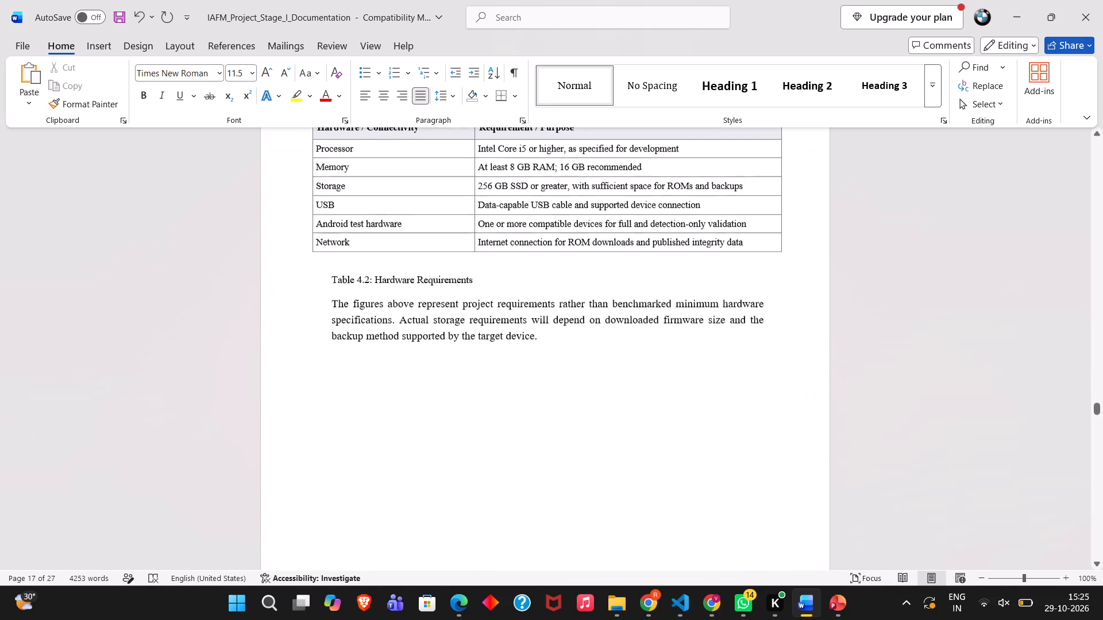
scroll(373, 491, "down", 1)
scroll(373, 491, "up", 2)
scroll(373, 491, "down", 4)
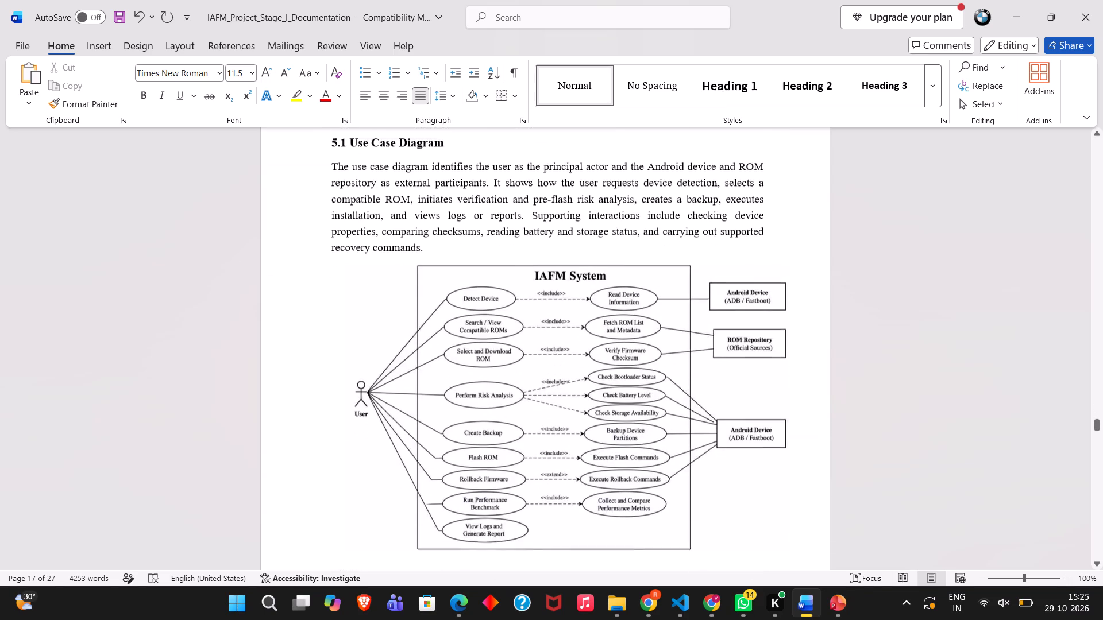
scroll(373, 491, "down", 1)
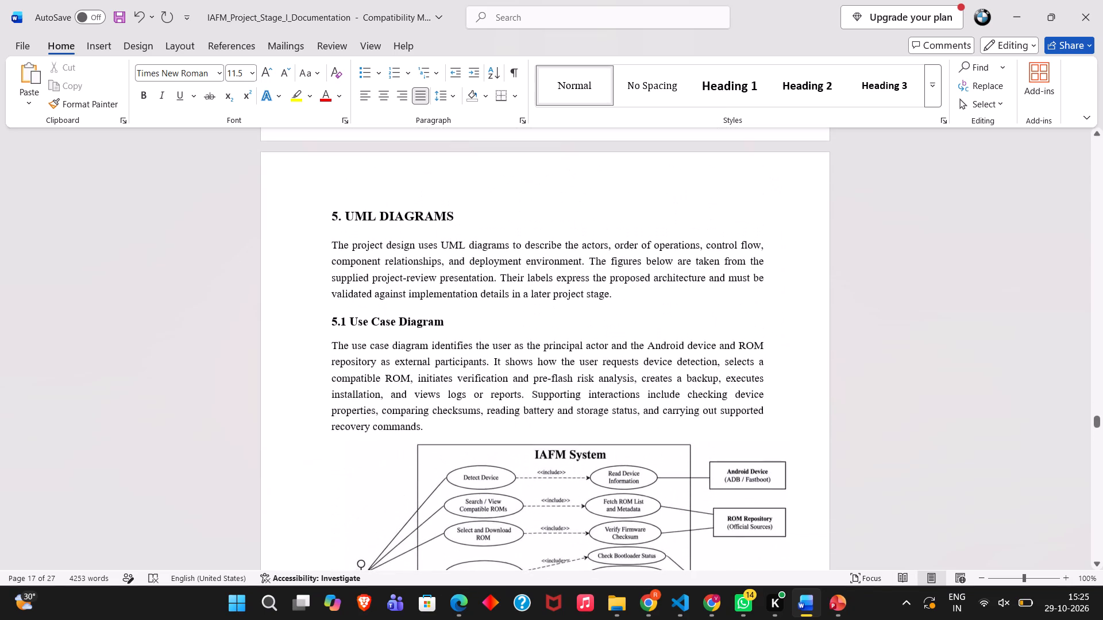
scroll(373, 491, "down", 1)
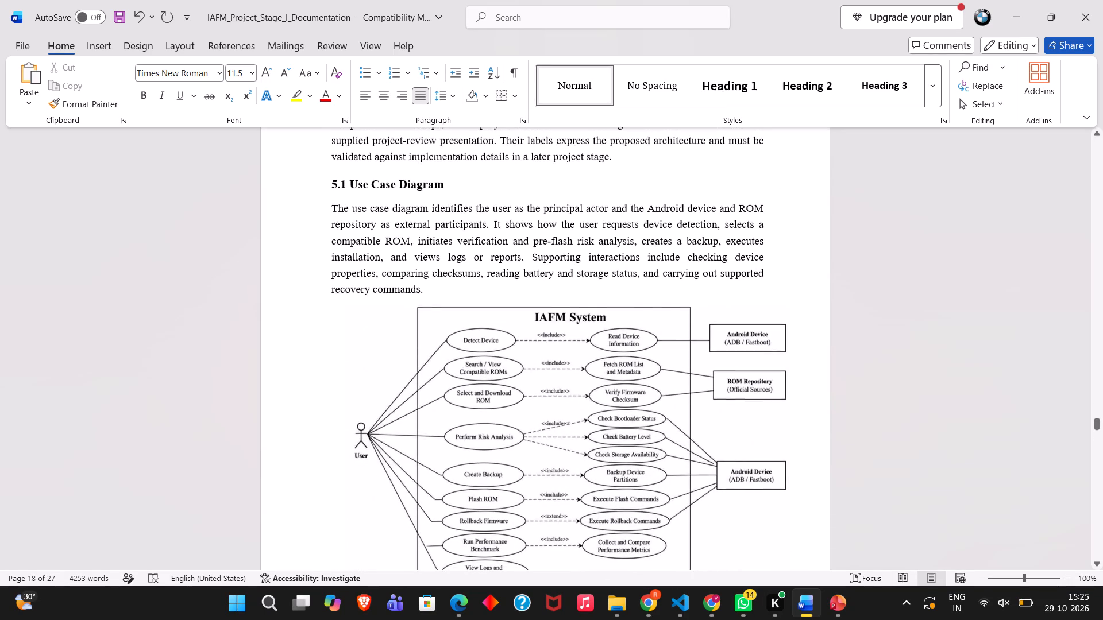
scroll(373, 491, "down", 1)
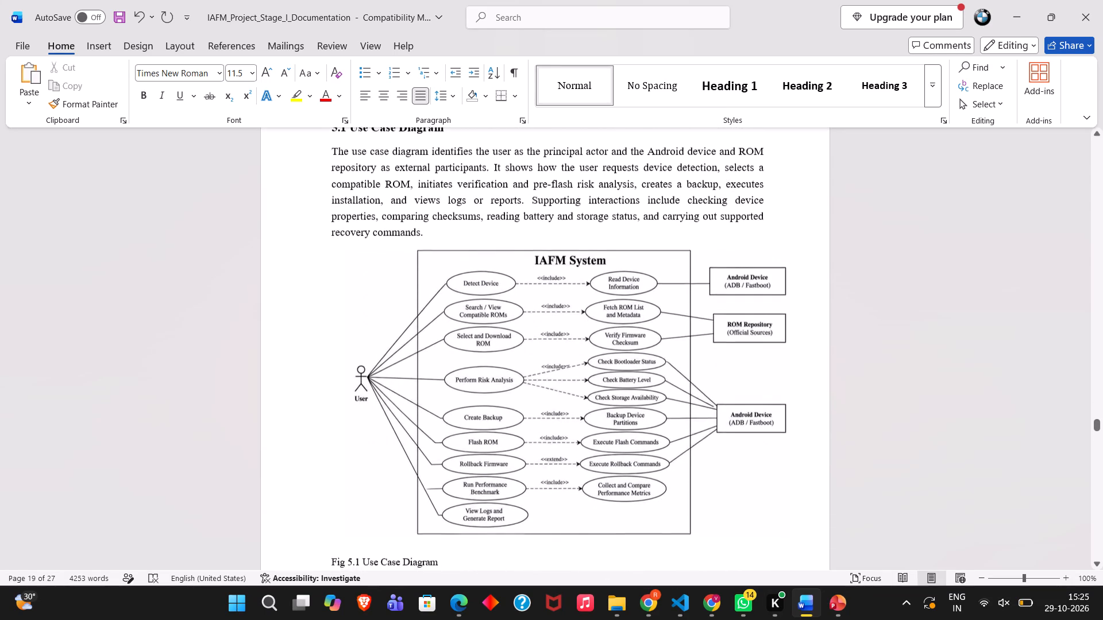
Switch to the InsightIQ review 2 presentation in PowerPoint and copy the use case diagram from its UML diagrams slide.
scroll(373, 491, "down", 1)
scroll(373, 491, "up", 1)
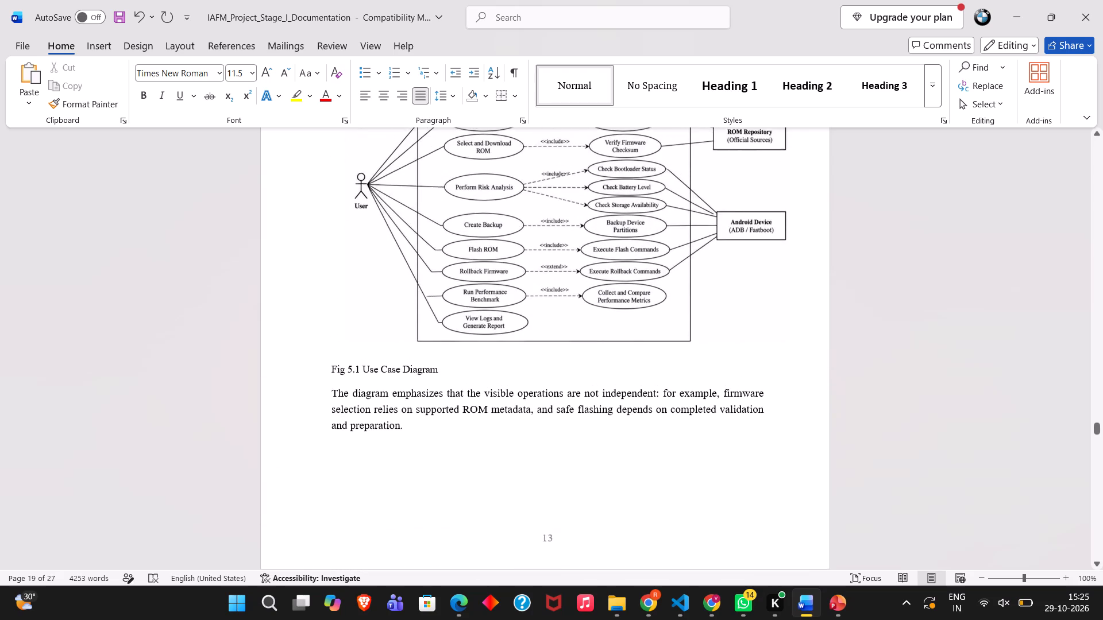
left_click(845, 609)
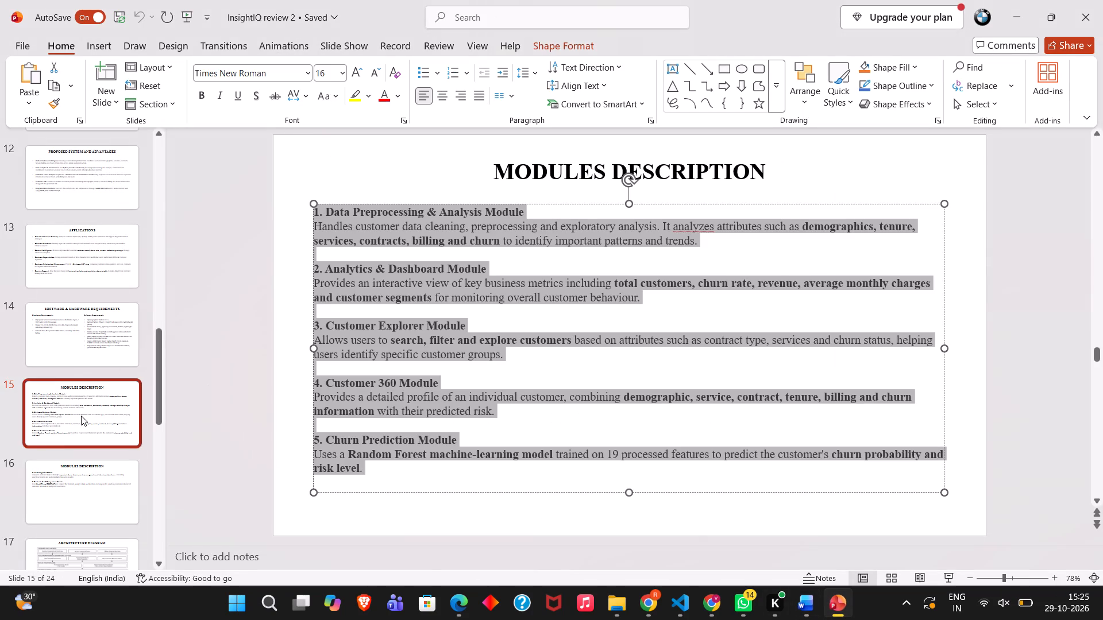
scroll(66, 422, "down", 2)
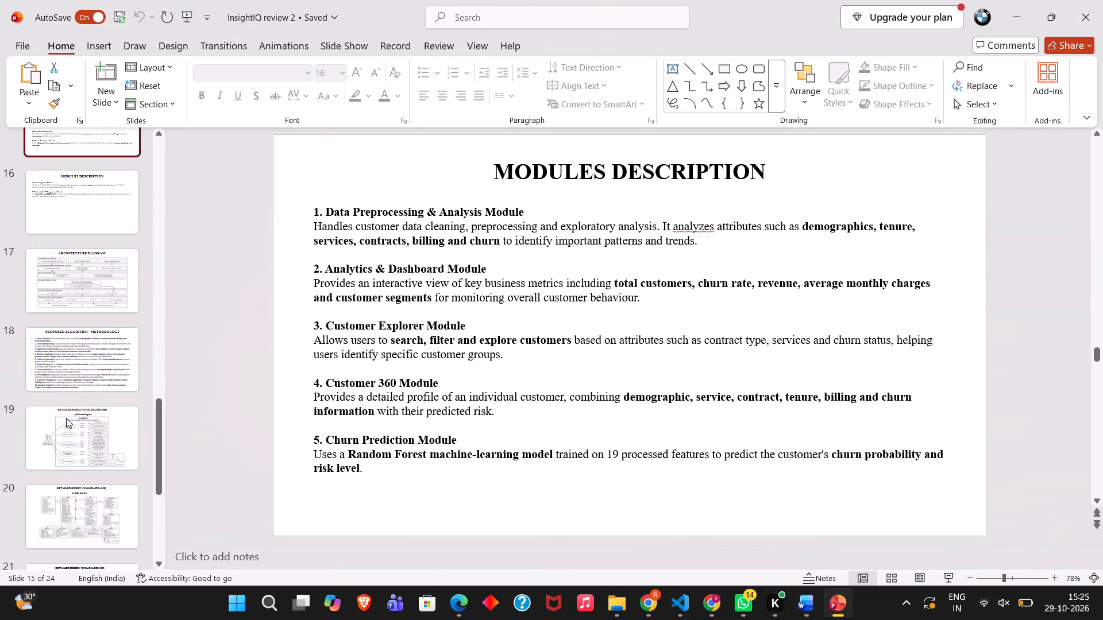
left_click(76, 450)
left_click(635, 353)
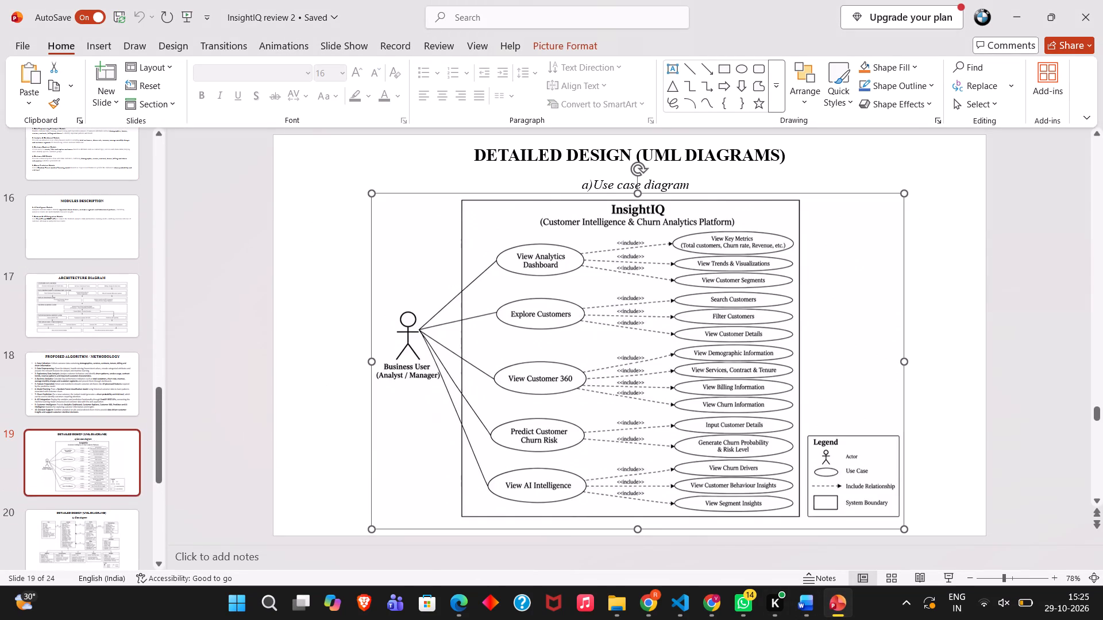
right_click(635, 353)
left_click(667, 75)
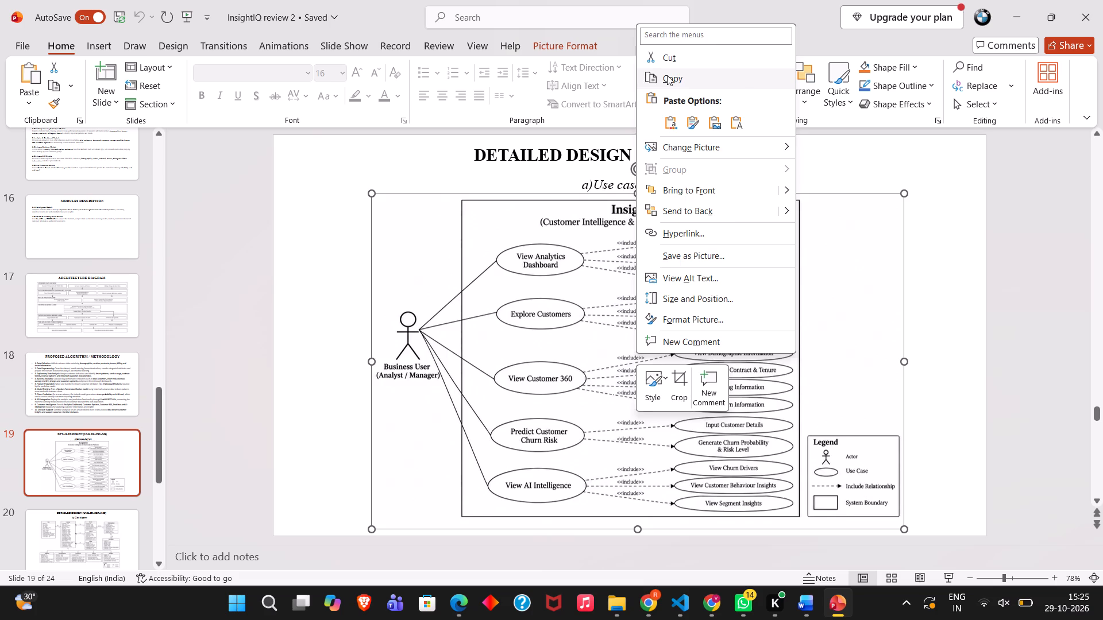
Back in the Word report, replace the IAFM use case diagram above the Fig 5.1 caption with the copied InsightIQ diagram.
left_click(813, 603)
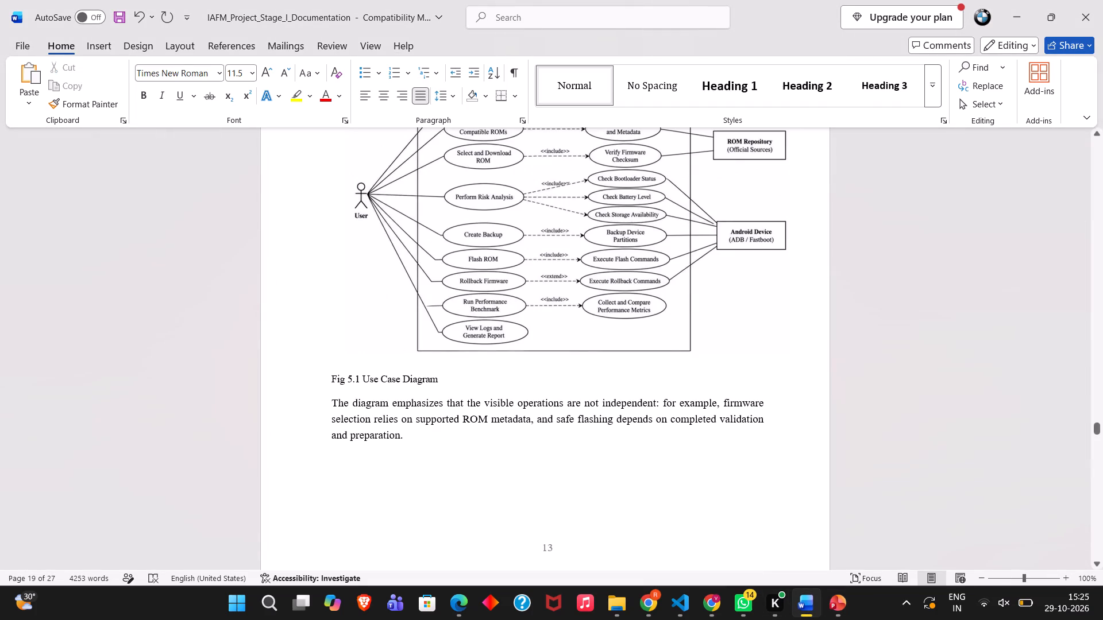
left_click(612, 261)
right_click(612, 261)
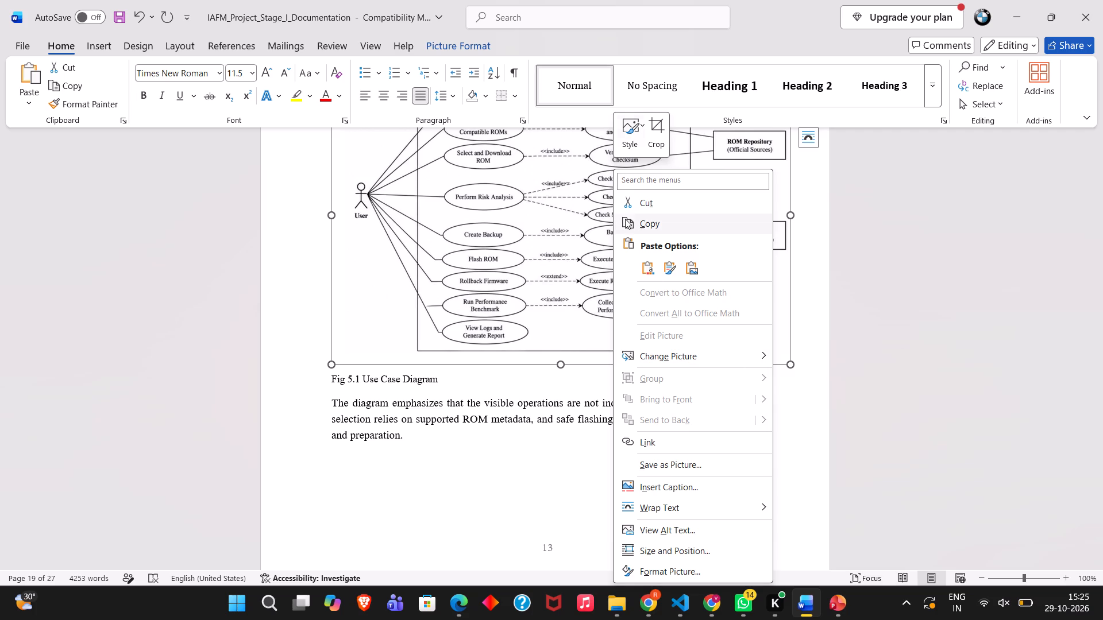
left_click(641, 202)
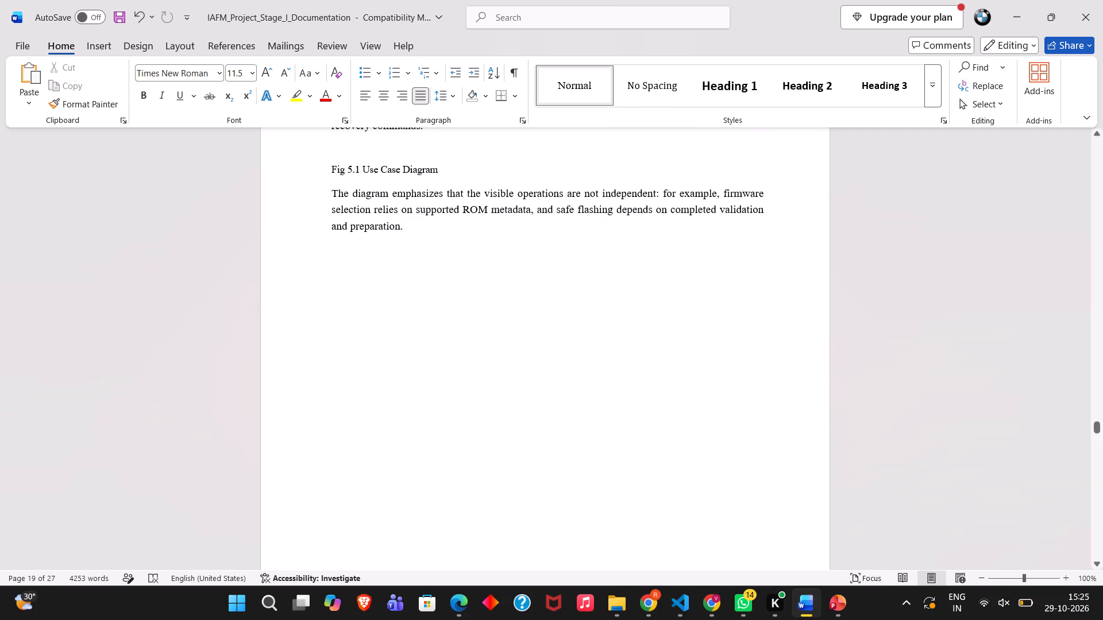
key("super+v")
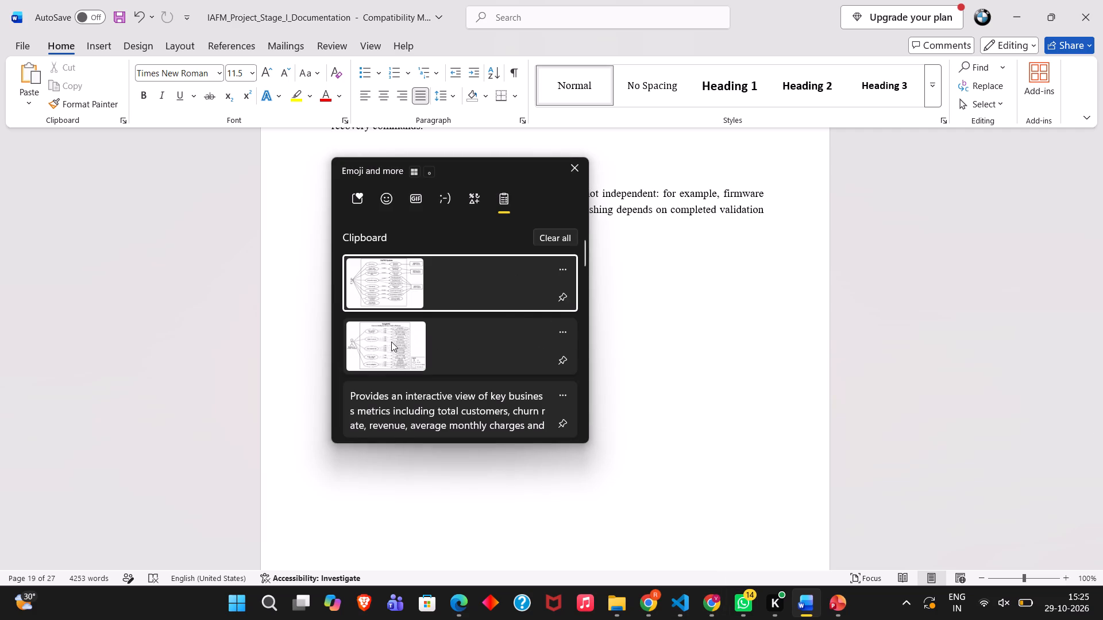
left_click(393, 342)
key("ctrl+v")
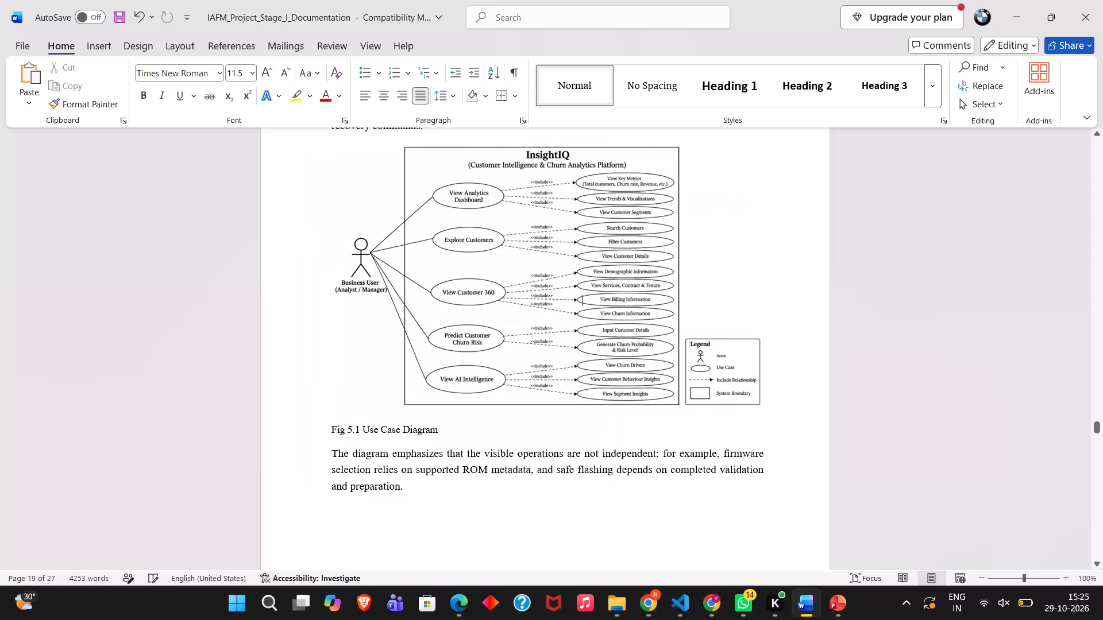
Cut the IAFM sequence diagram from above the Fig 5.2 Sequence Diagram caption.
scroll(651, 481, "down", 3)
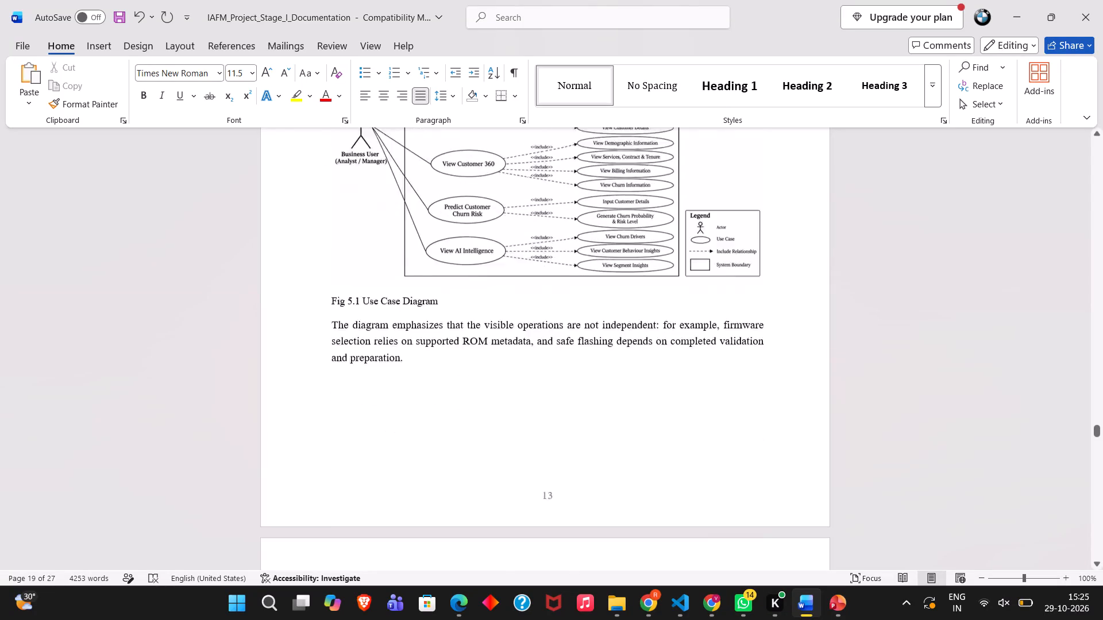
scroll(651, 481, "down", 3)
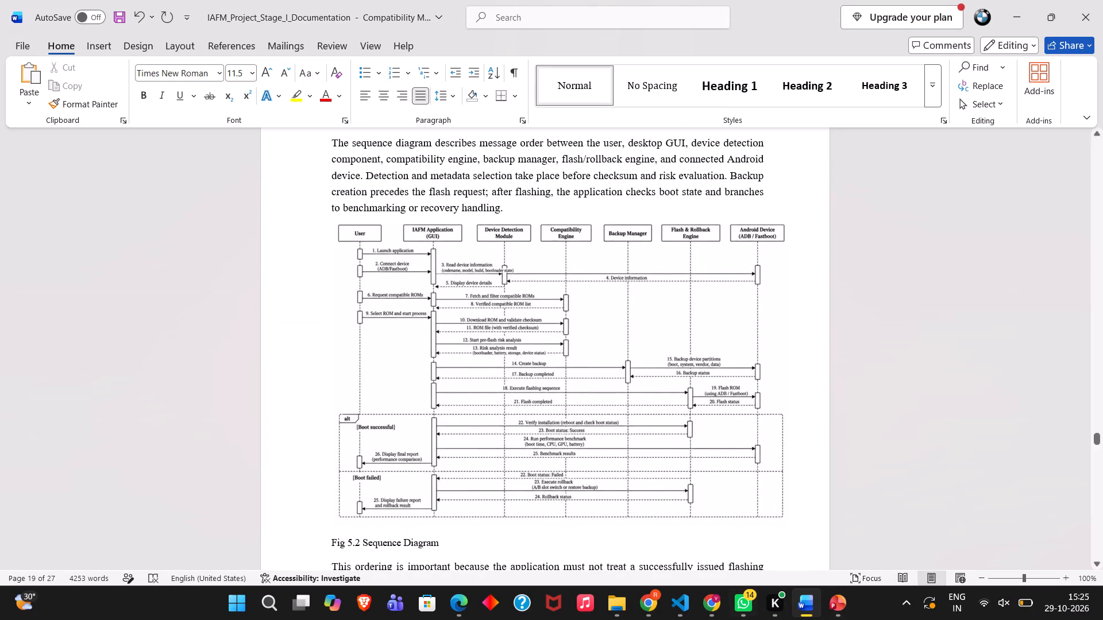
left_click(640, 406)
right_click(640, 406)
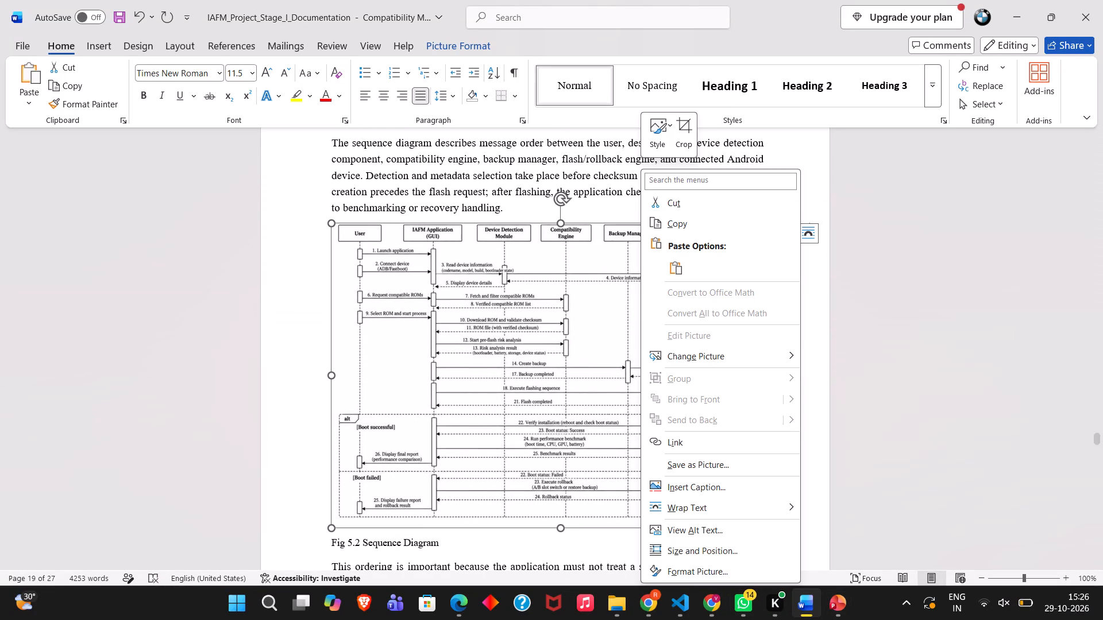
left_click(672, 203)
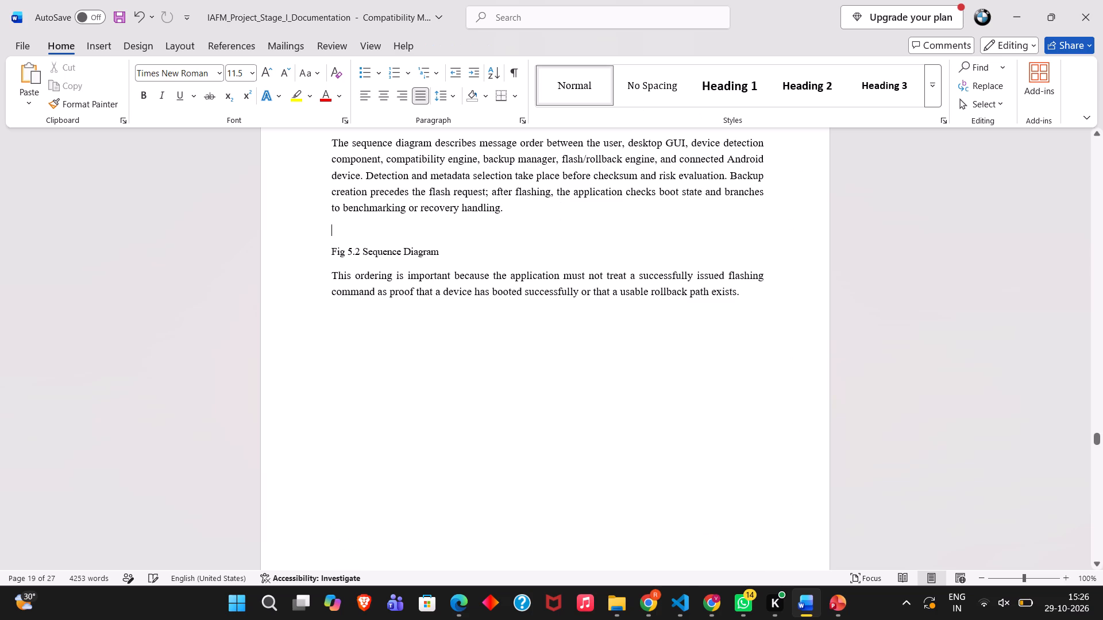
Copy the InsightIQ sequence diagram from its PowerPoint slide, leaving the original in place, and paste it above the Fig 5.2 caption in Word.
left_click(827, 595)
scroll(595, 361, "down", 1)
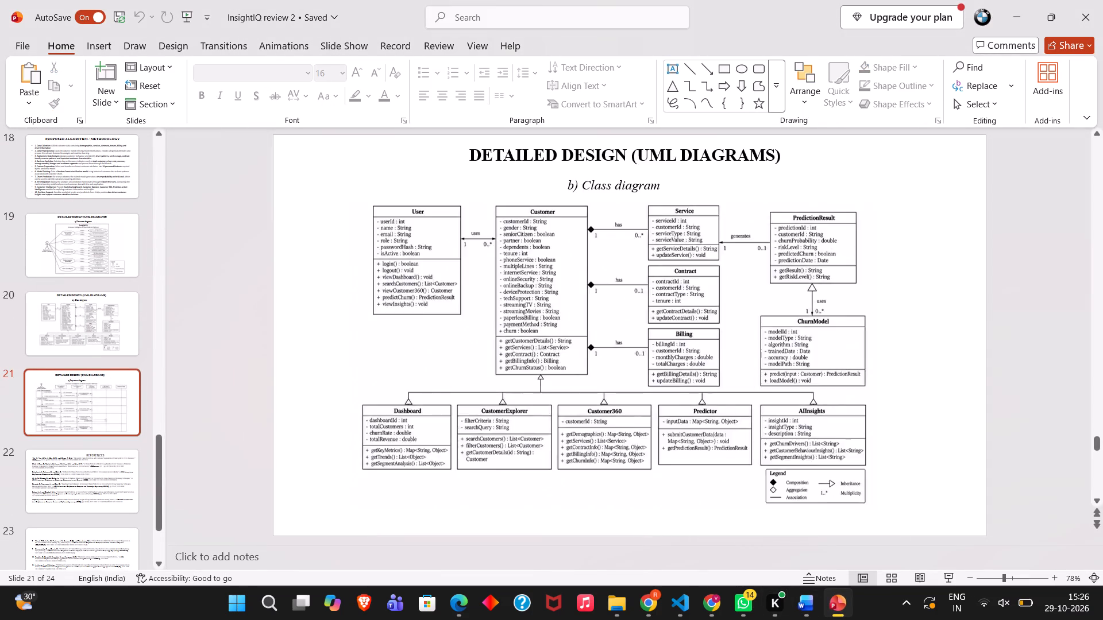
left_click(539, 333)
right_click(539, 333)
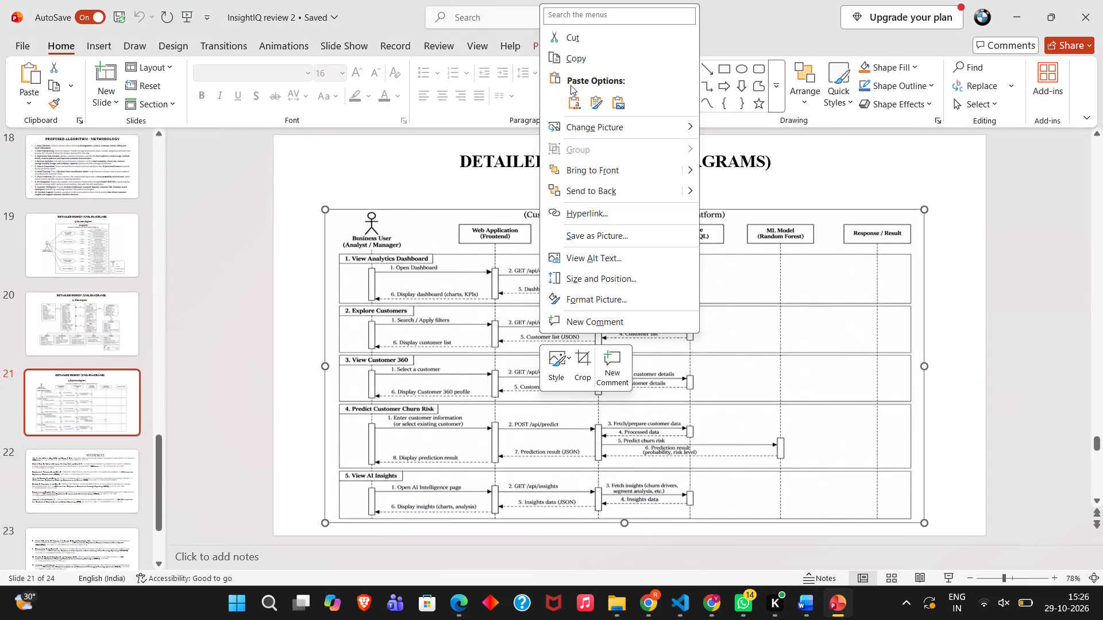
left_click(576, 41)
key("ctrl+z")
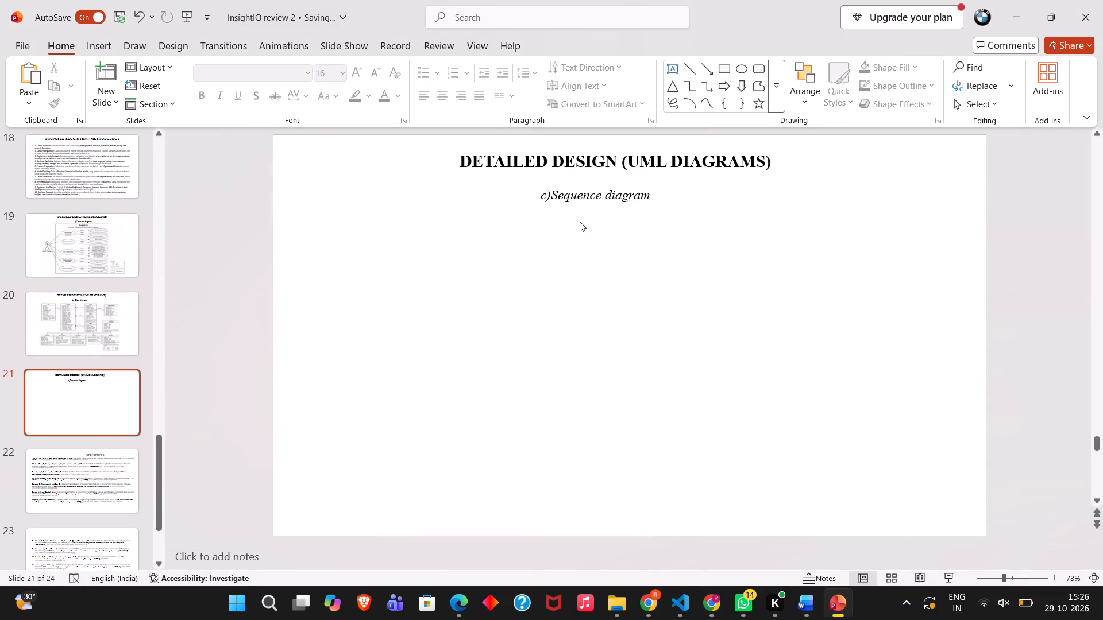
left_click(585, 321)
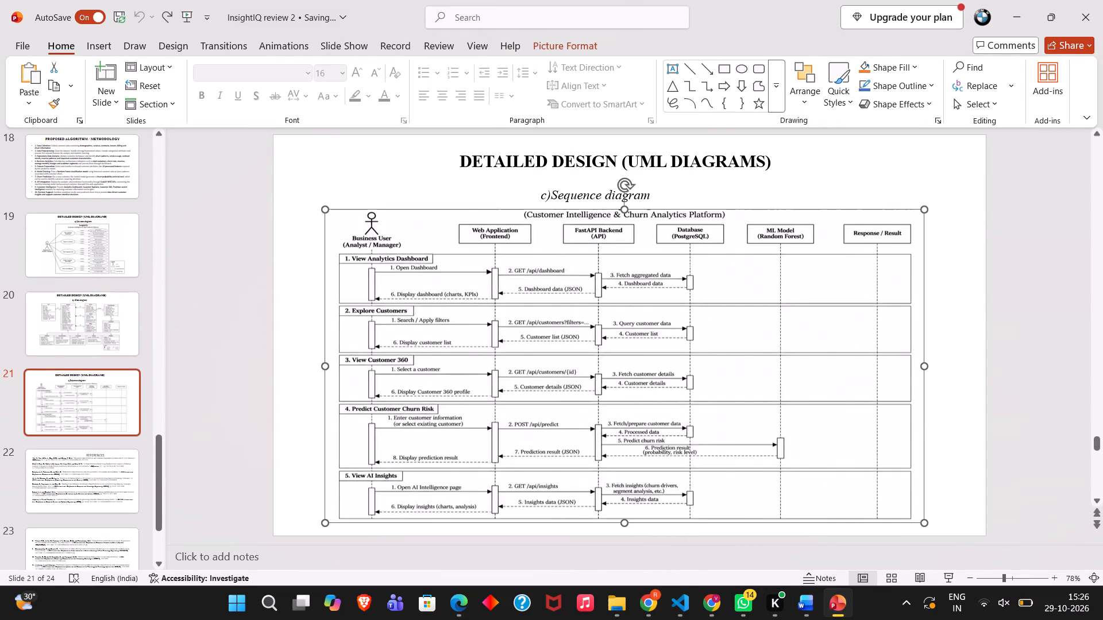
right_click(610, 305)
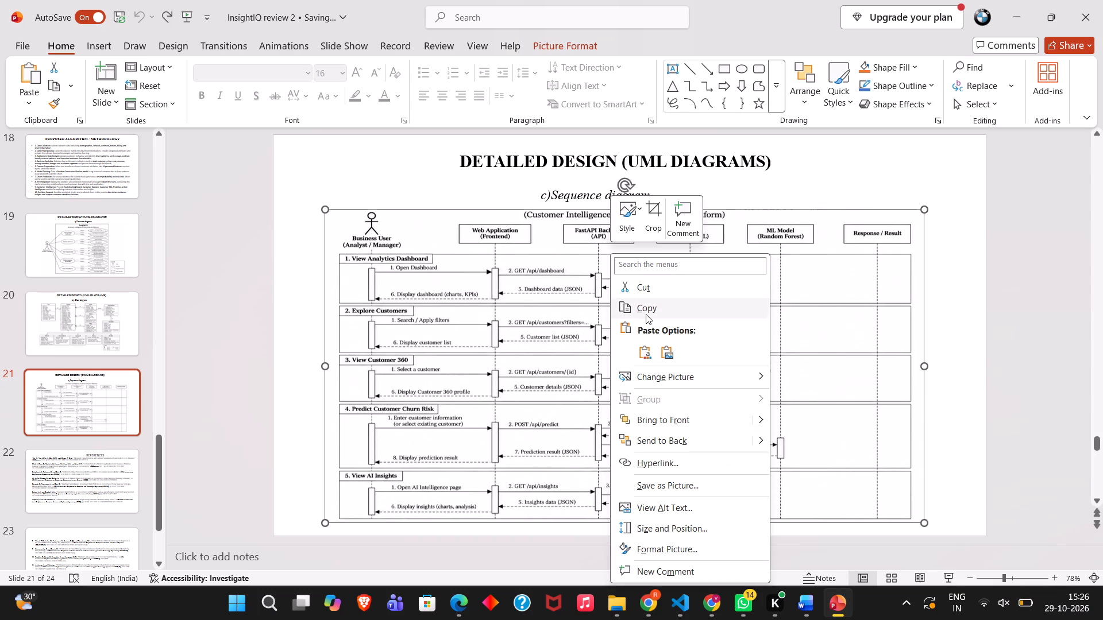
left_click(646, 314)
left_click(805, 604)
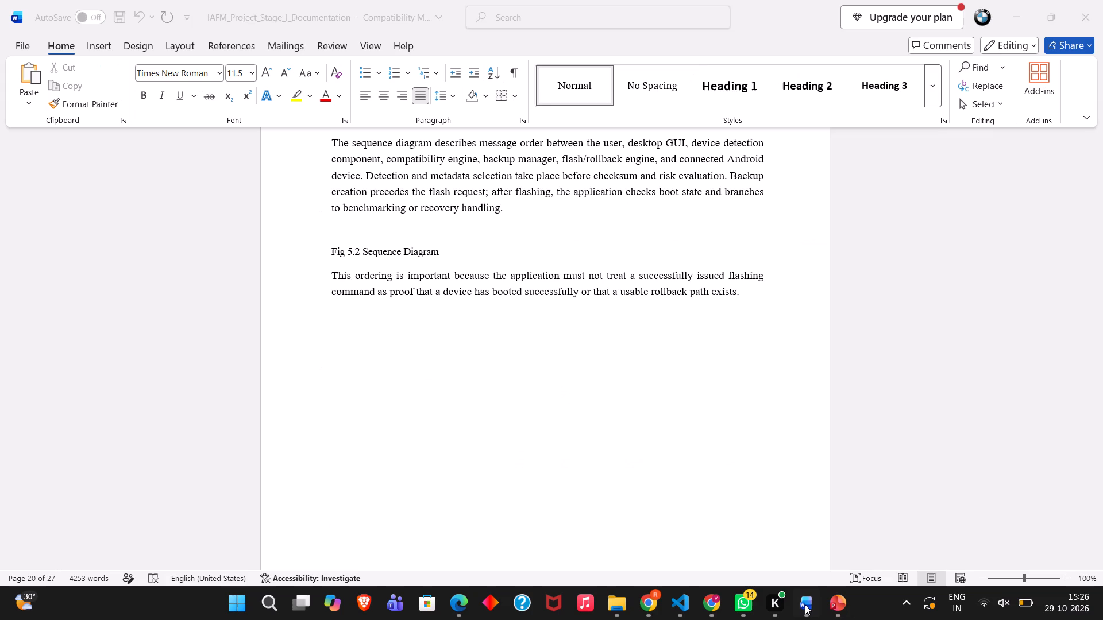
key("ctrl+v")
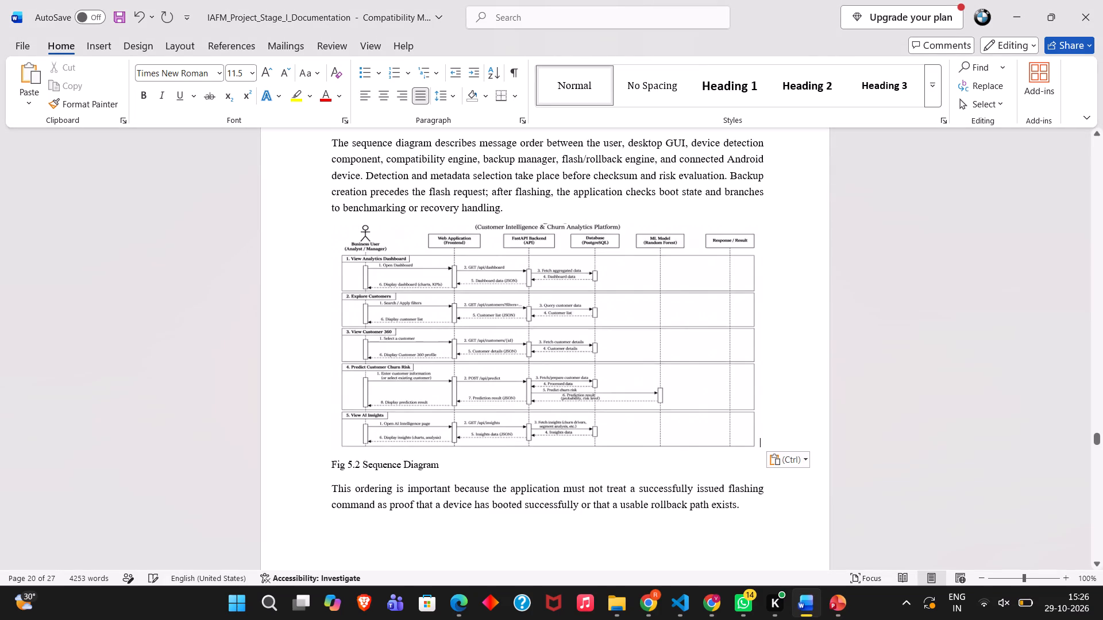
Resize the pasted sequence diagram proportionally to slightly more than the width of the body text.
scroll(411, 250, "down", 6)
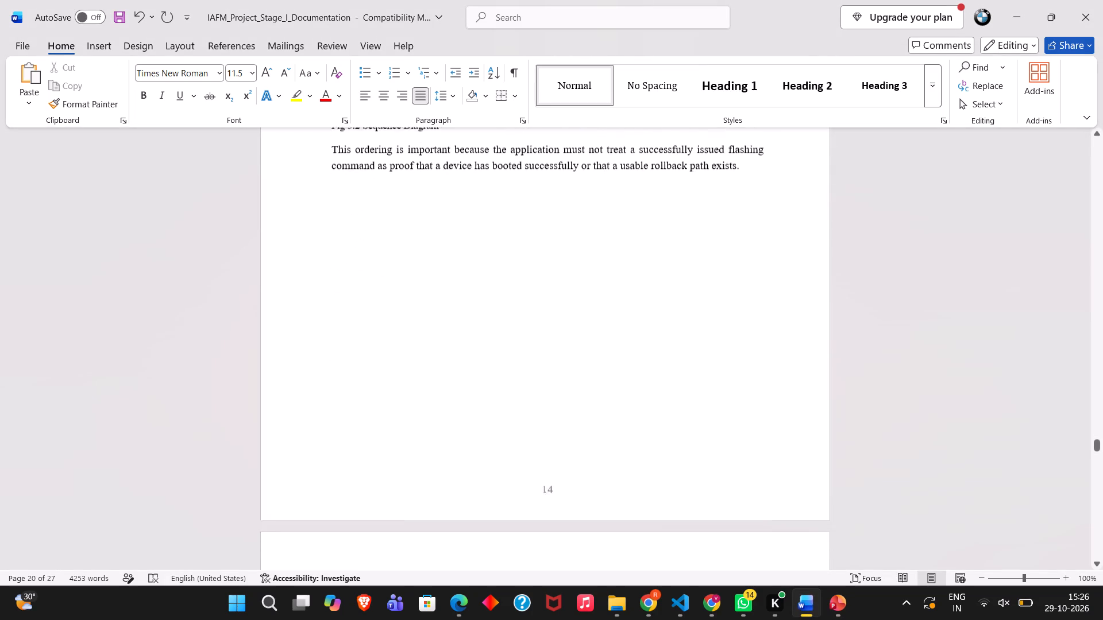
scroll(411, 250, "up", 3)
left_click(506, 272)
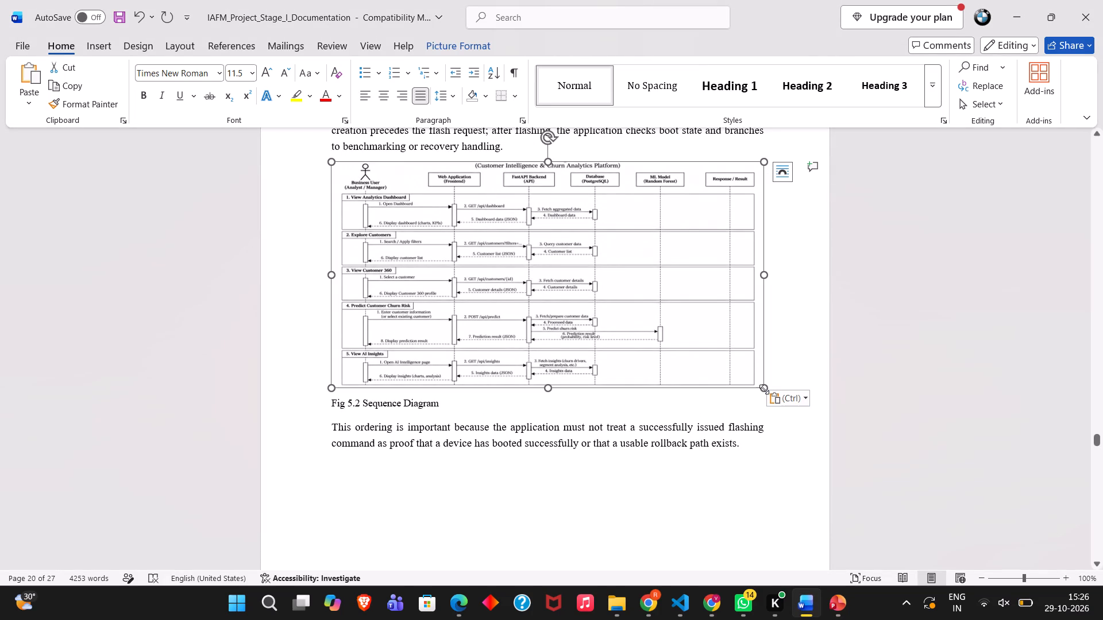
left_click_drag(765, 390, 750, 420)
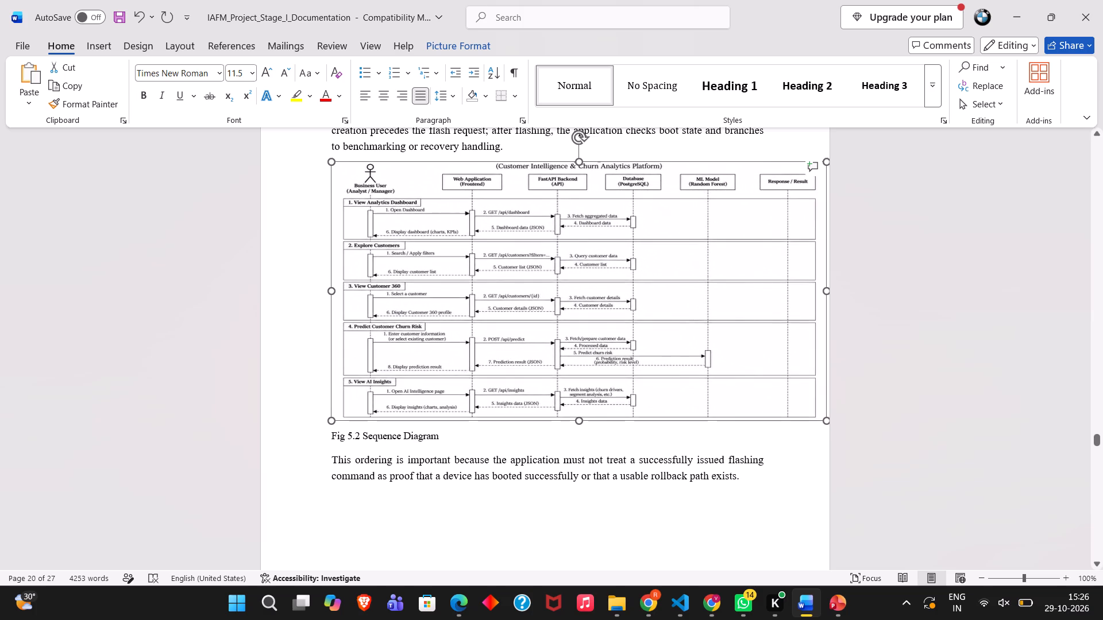
left_click_drag(657, 327, 576, 338)
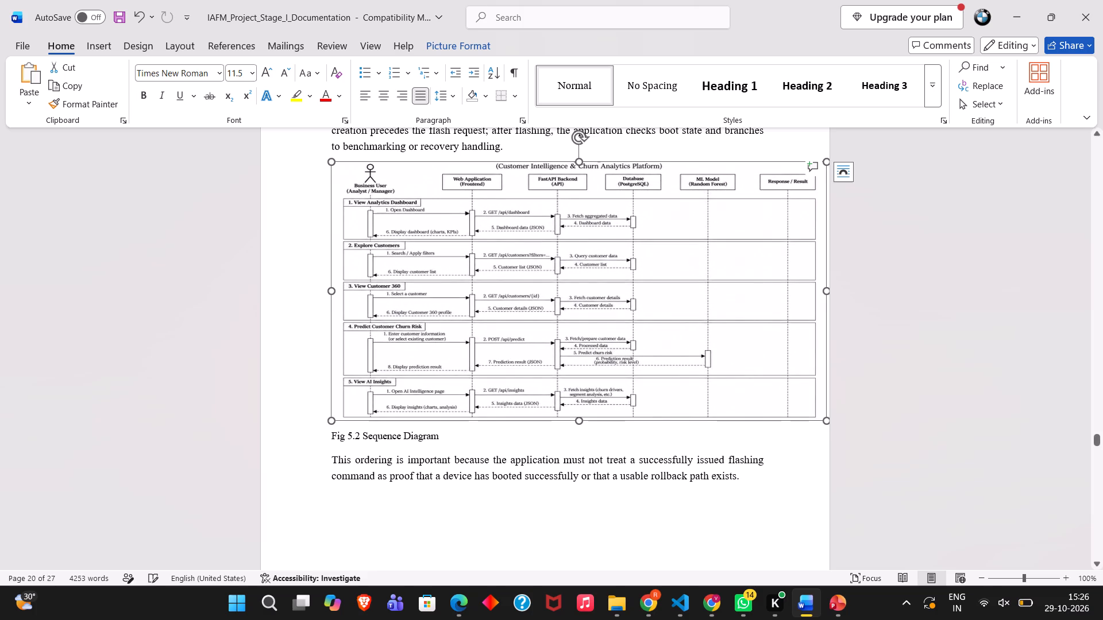
left_click_drag(528, 160, 470, 162)
left_click_drag(824, 416, 740, 404)
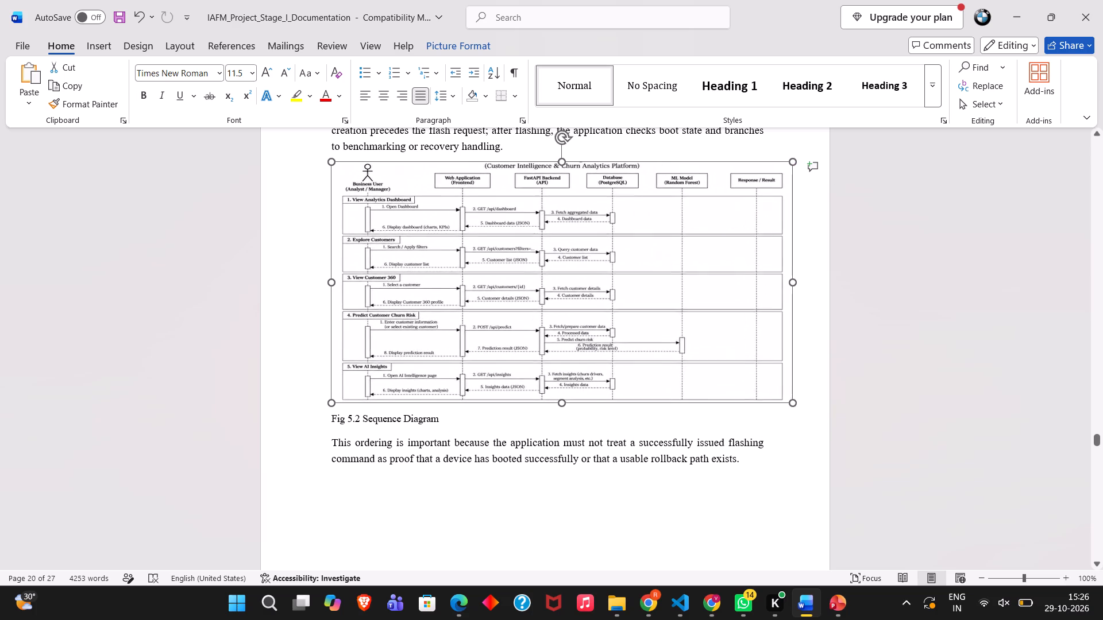
left_click_drag(740, 404, 719, 397)
Examine the 5.3 Activity Diagram figure and look through the PowerPoint architecture, class and sequence diagram slides for a suitable replacement.
scroll(719, 397, "down", 3)
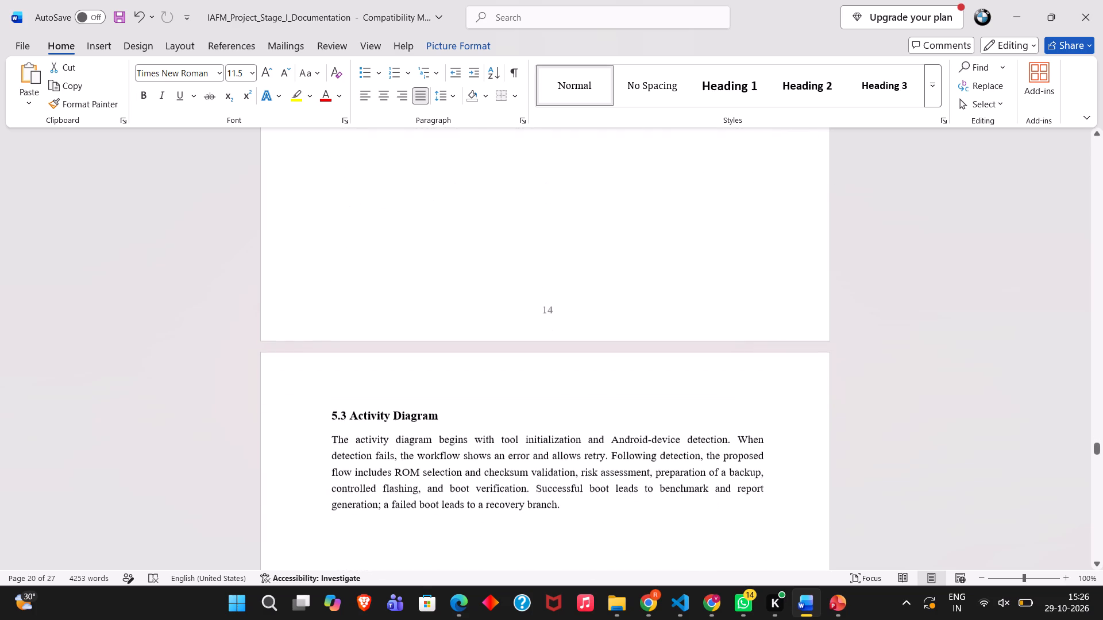
scroll(719, 397, "down", 3)
left_click(610, 386)
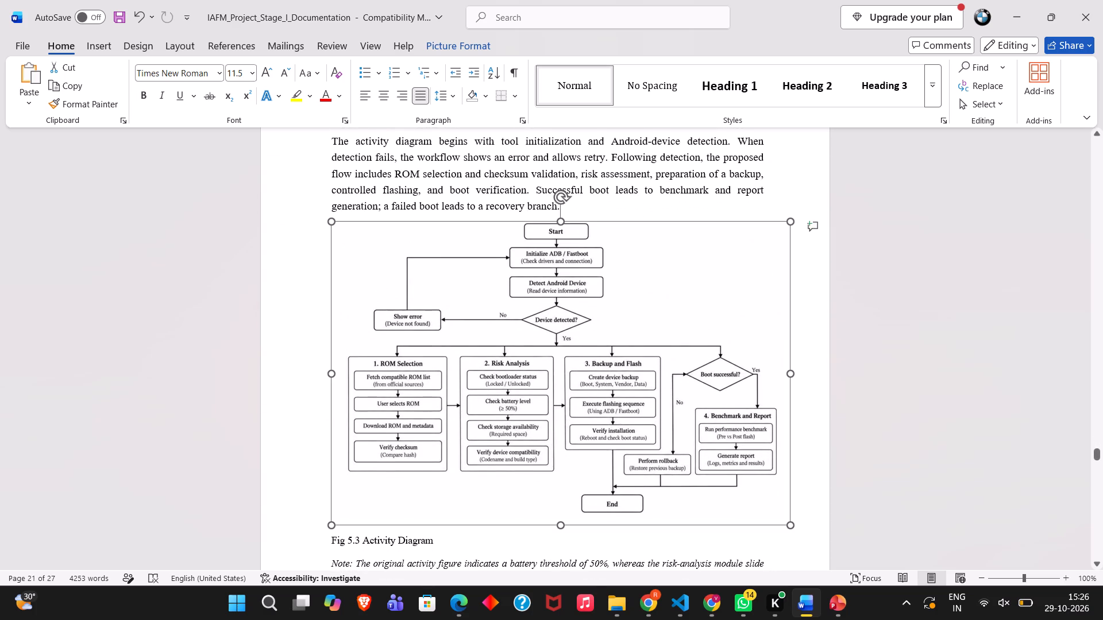
left_click(842, 619)
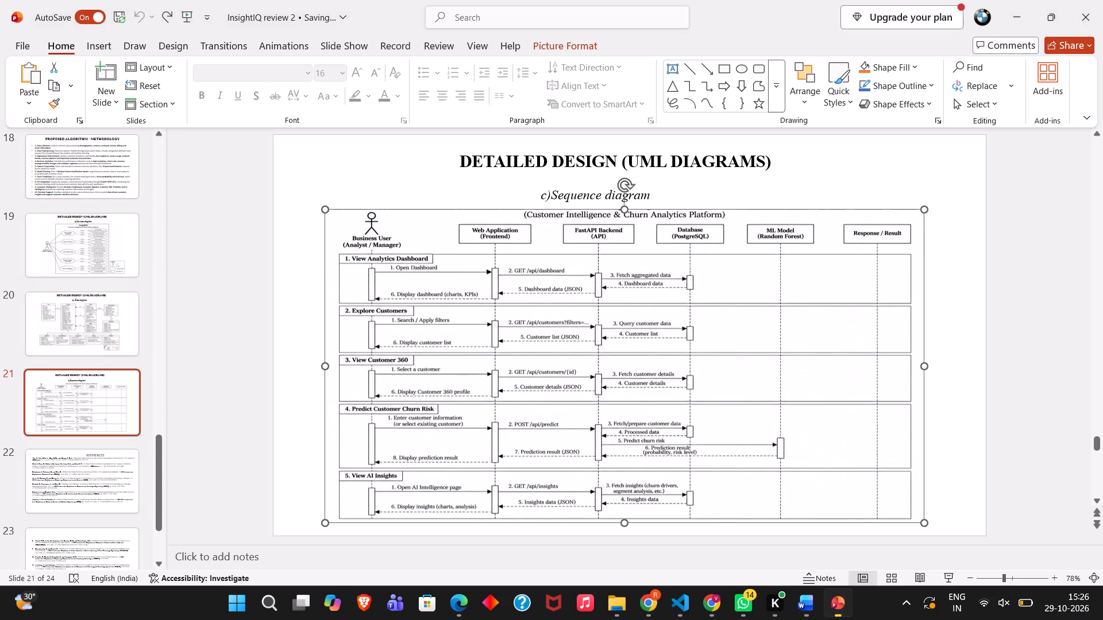
scroll(76, 390, "down", 1)
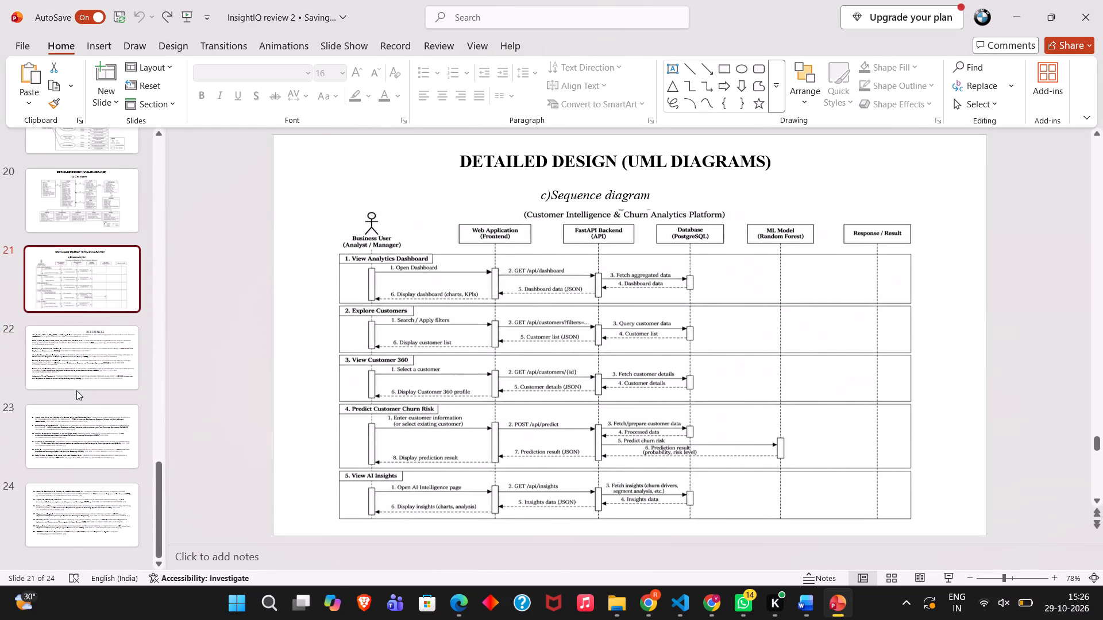
scroll(76, 390, "up", 1)
left_click(73, 328)
scroll(73, 328, "up", 1)
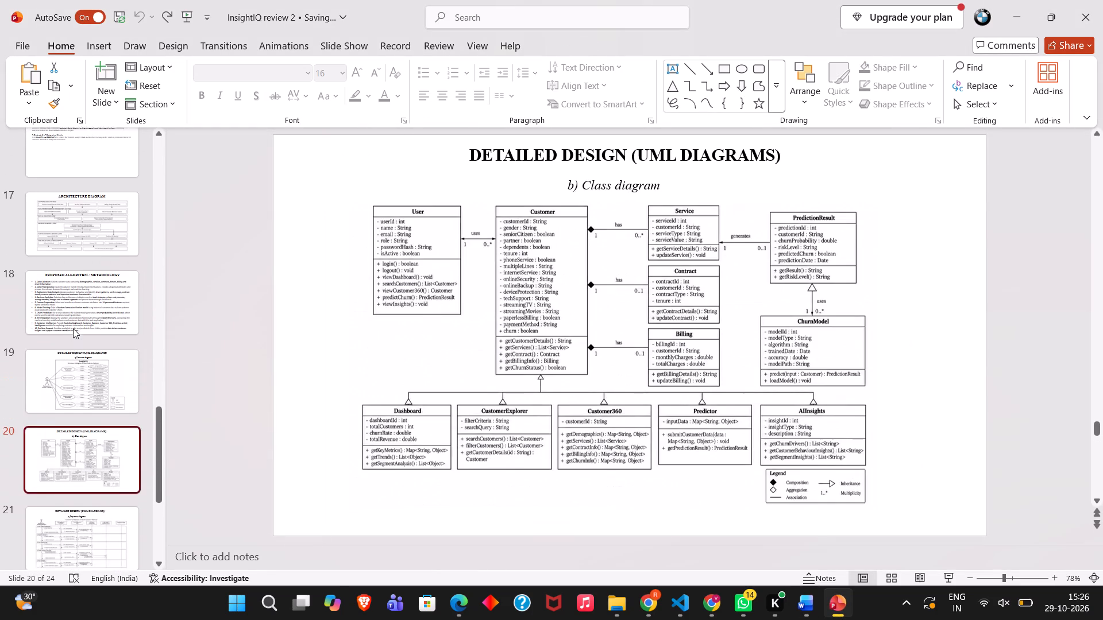
scroll(73, 328, "up", 1)
left_click(75, 361)
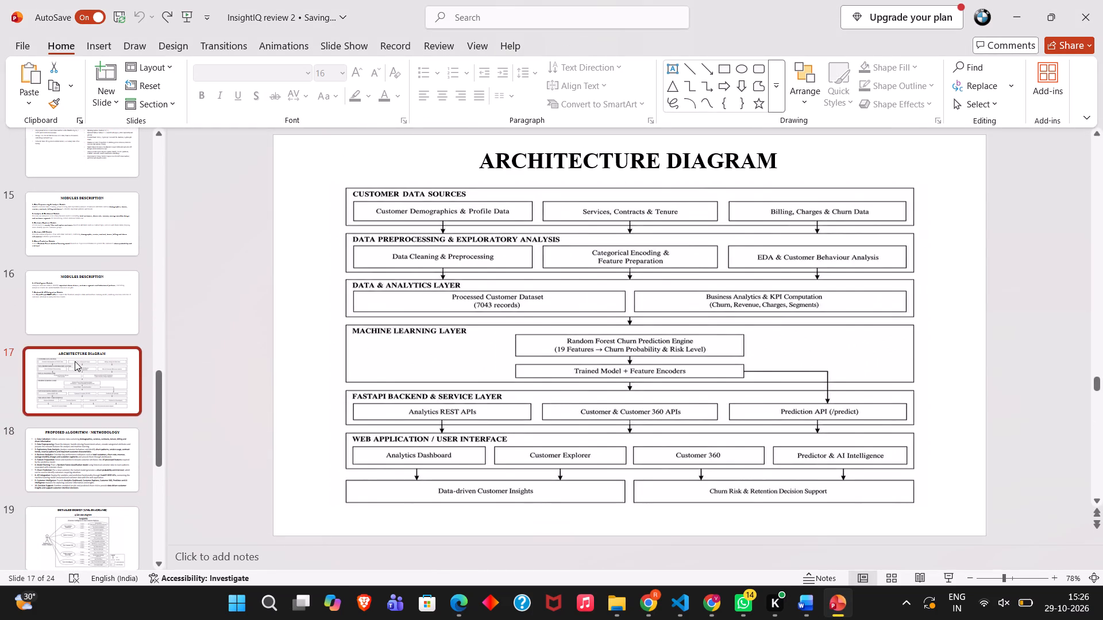
scroll(79, 305, "down", 5)
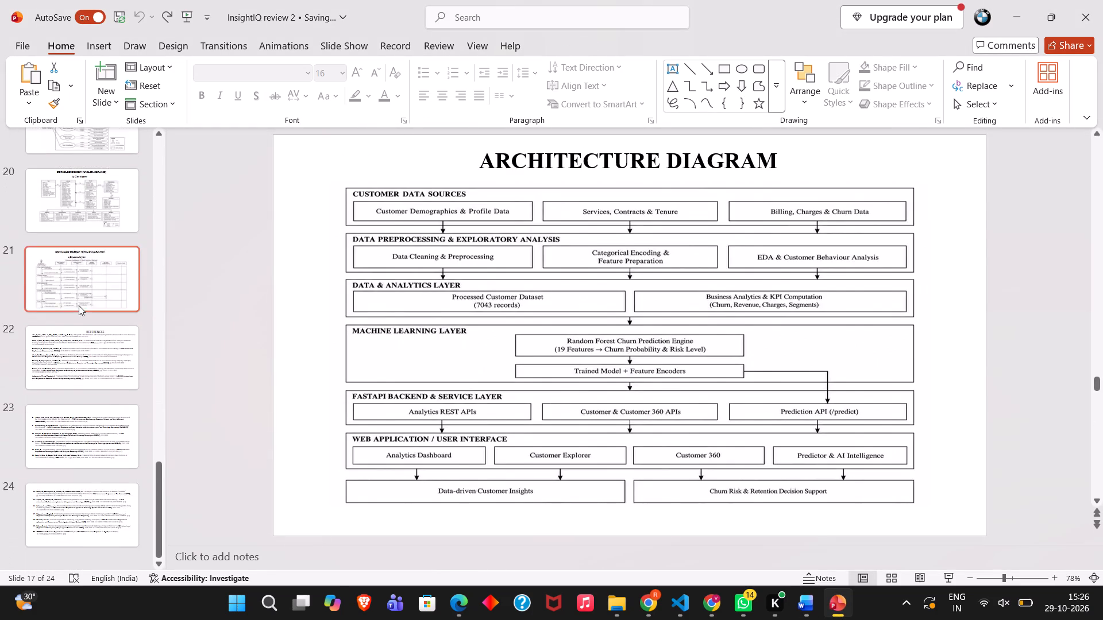
scroll(79, 305, "up", 1)
left_click(84, 316)
scroll(84, 316, "up", 1)
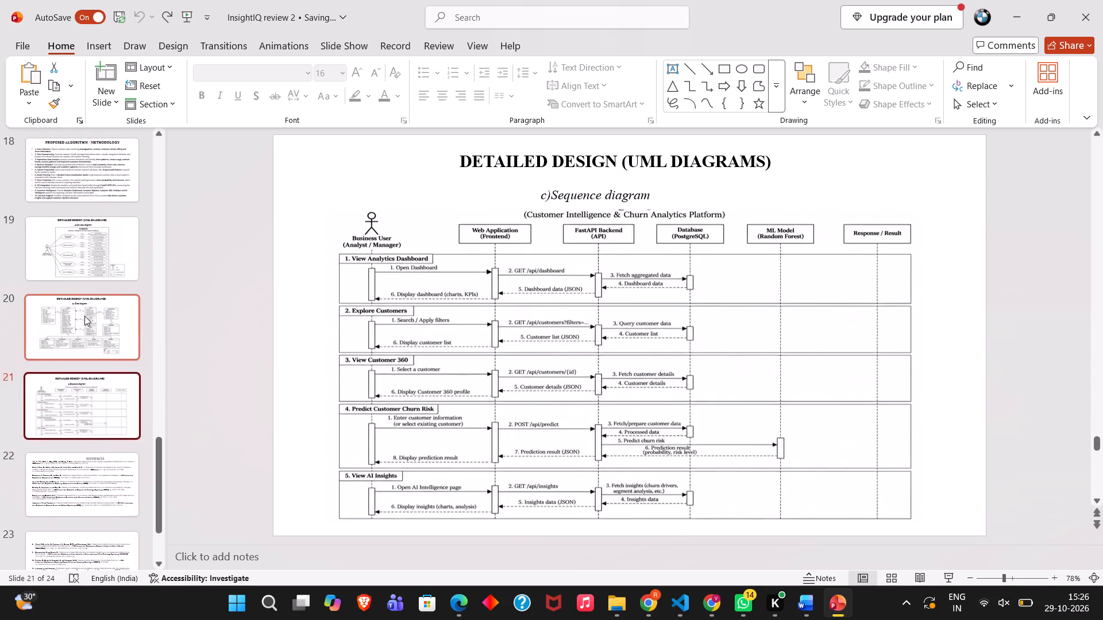
scroll(84, 316, "up", 2)
left_click(84, 316)
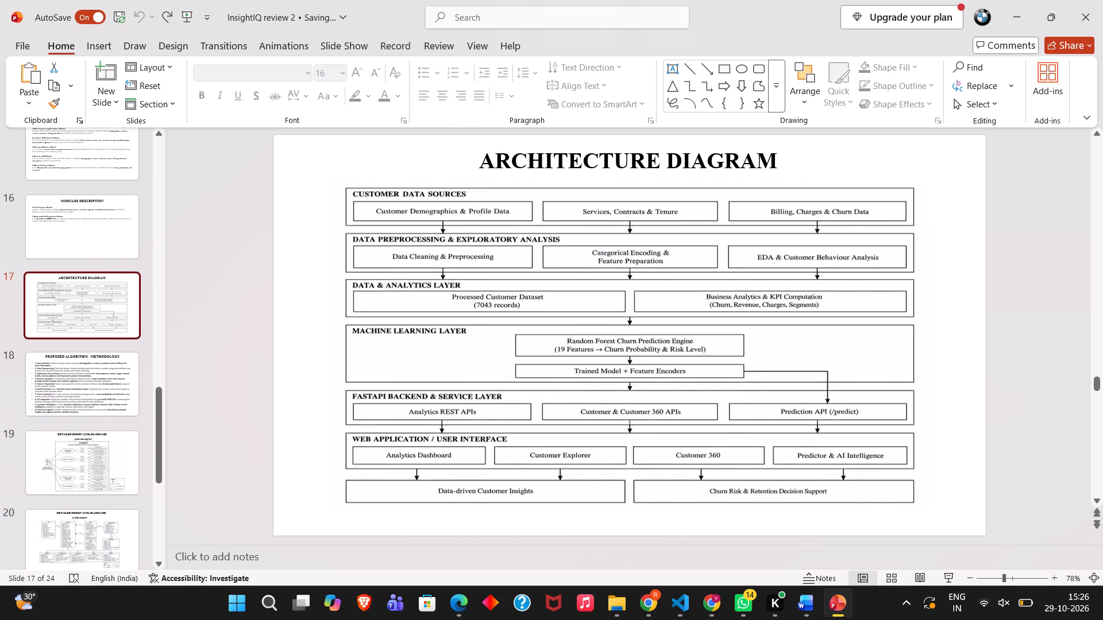
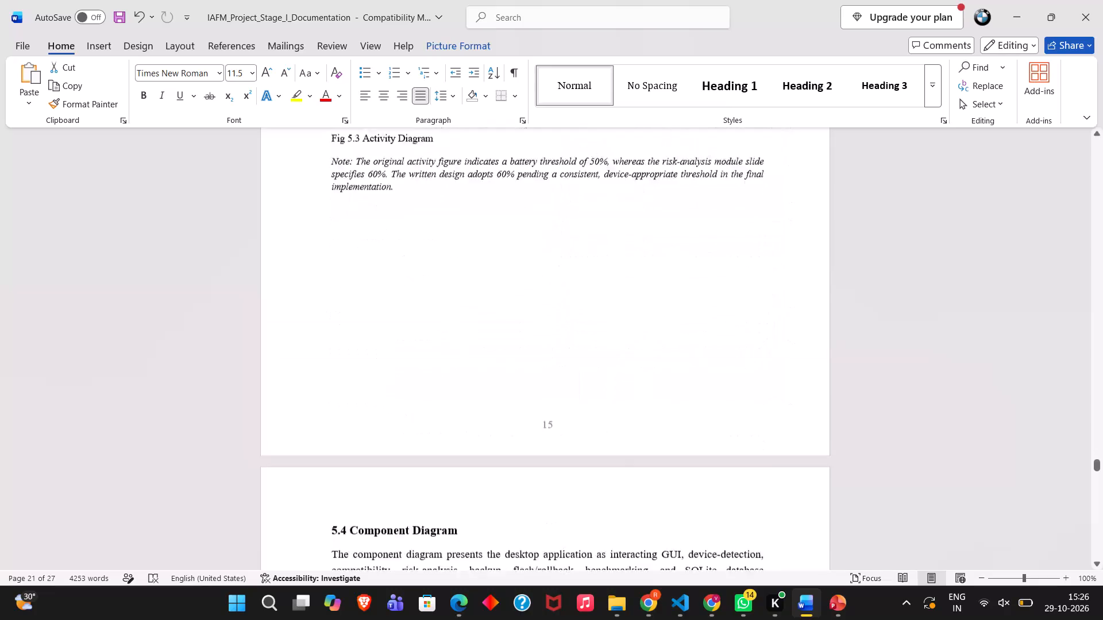
Examine section 5.4 Component Diagram in the report and select its figure.
scroll(565, 343, "up", 2)
scroll(565, 343, "down", 1)
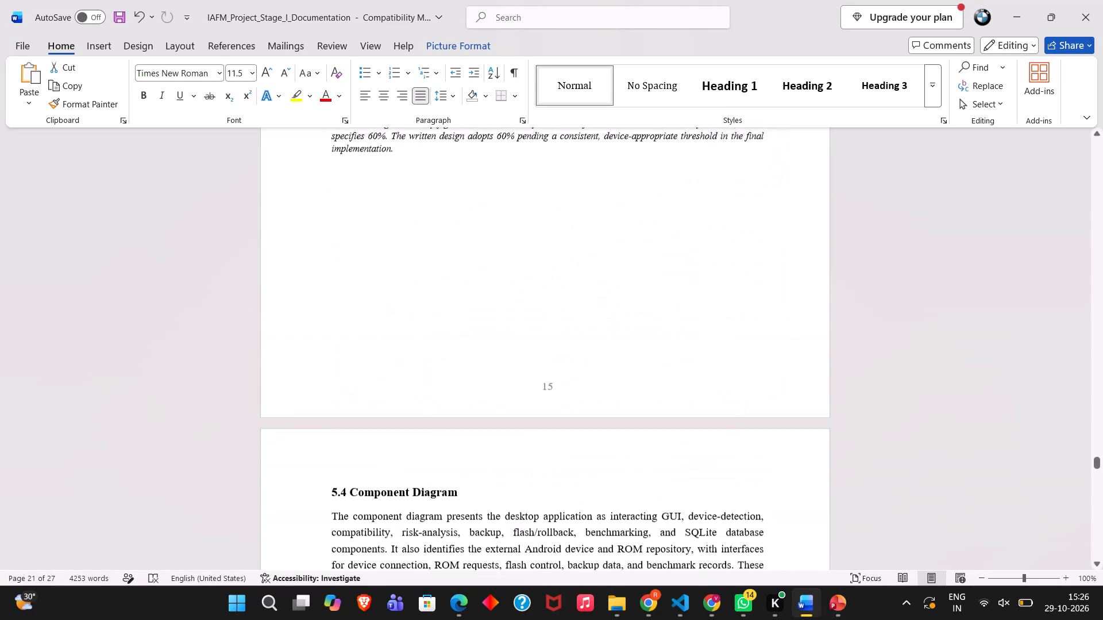
scroll(565, 343, "down", 4)
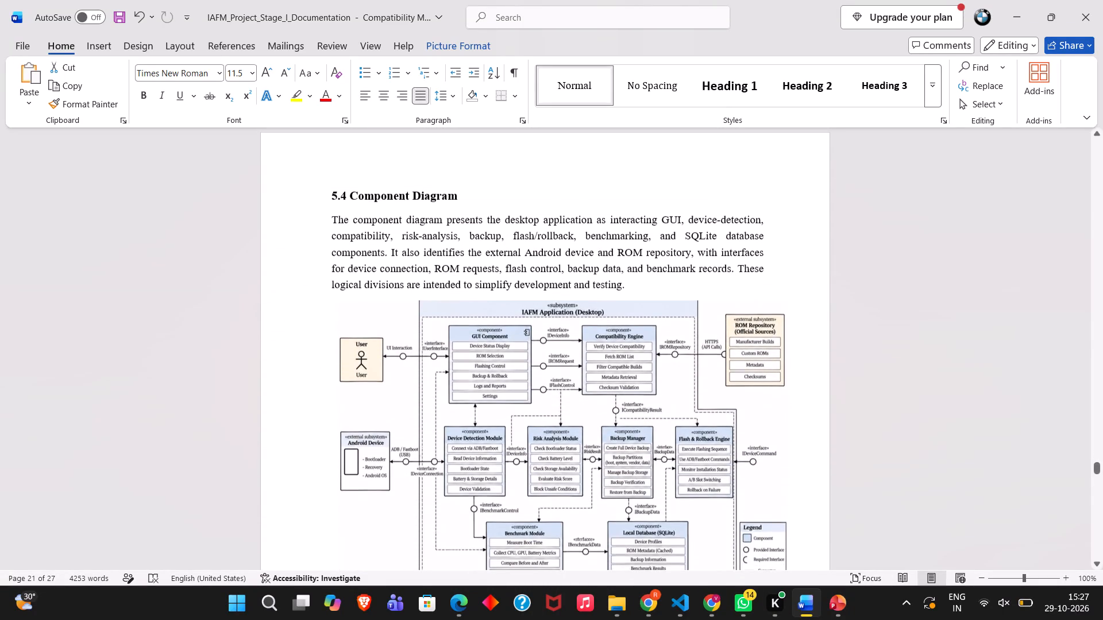
scroll(565, 343, "down", 1)
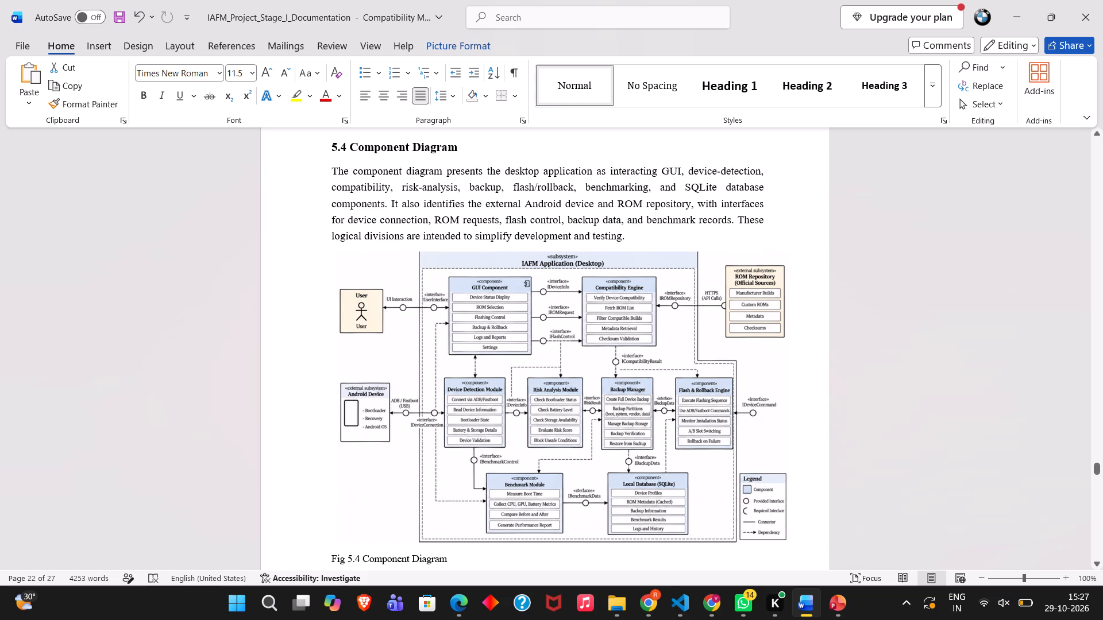
scroll(579, 356, "down", 1)
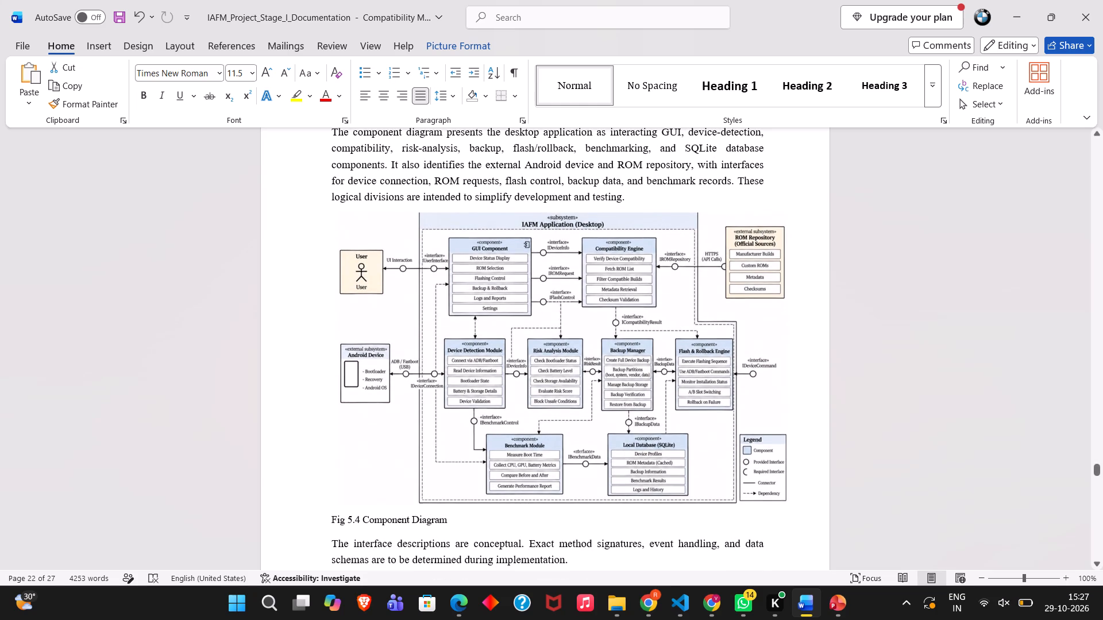
left_click(579, 356)
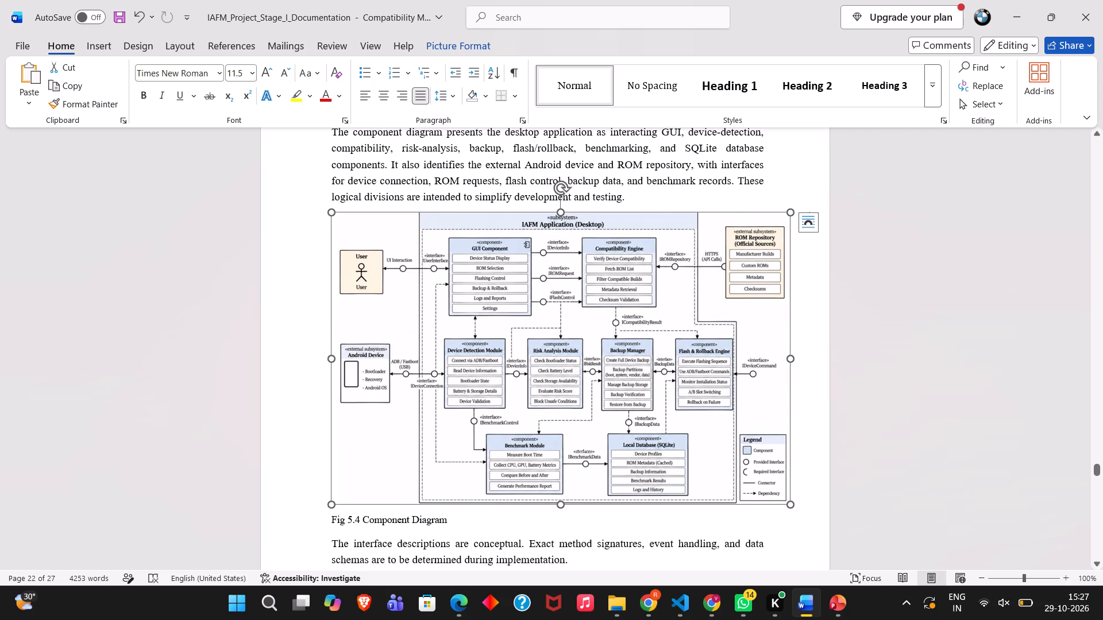
Switch to PowerPoint and copy the architecture diagram picture from slide 17 of the InsightIQ review 2 presentation.
left_click(835, 607)
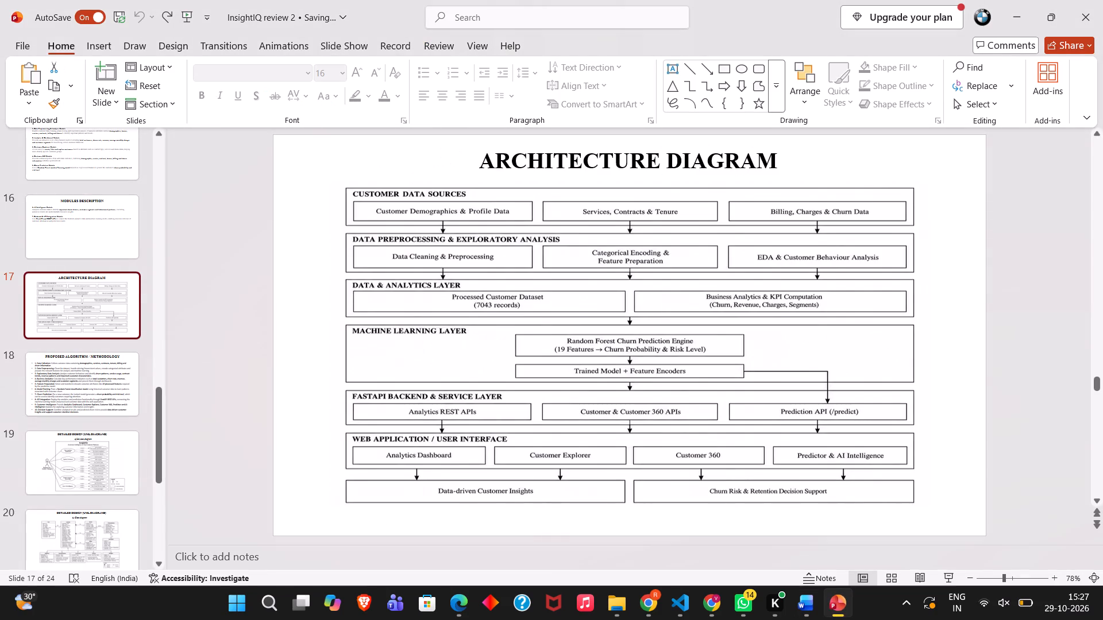
left_click(542, 317)
right_click(542, 317)
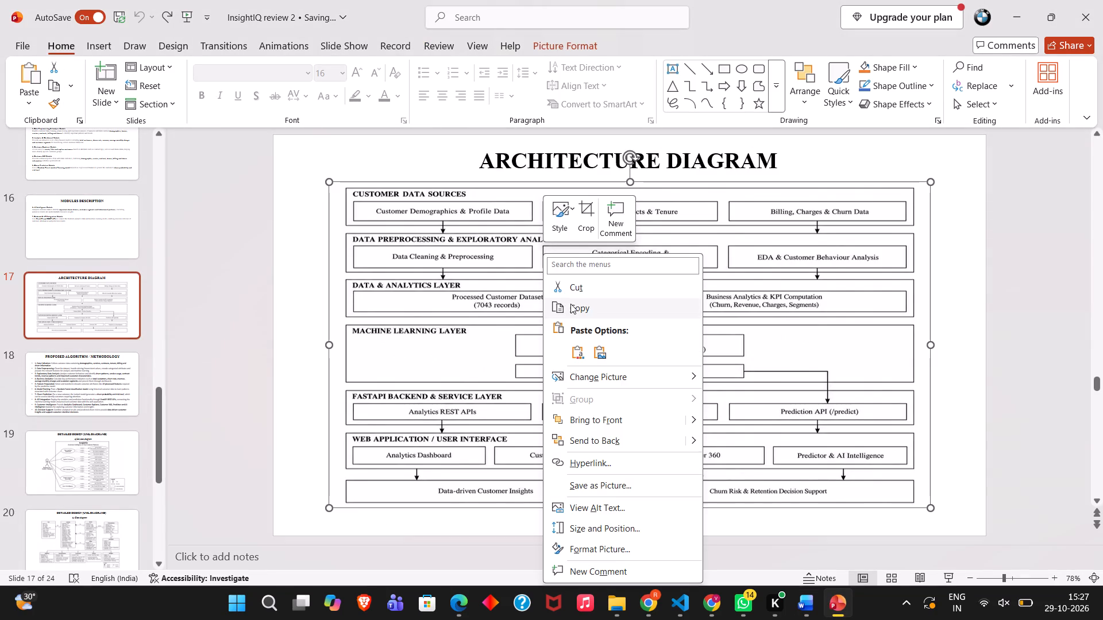
left_click(570, 304)
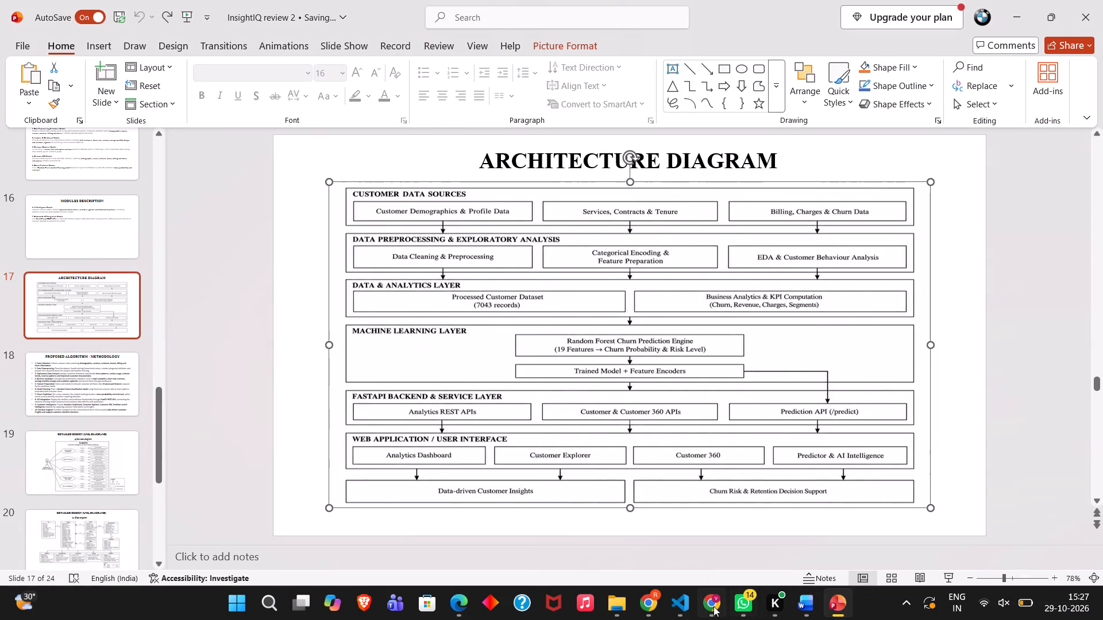
left_click(713, 605)
left_click(713, 605)
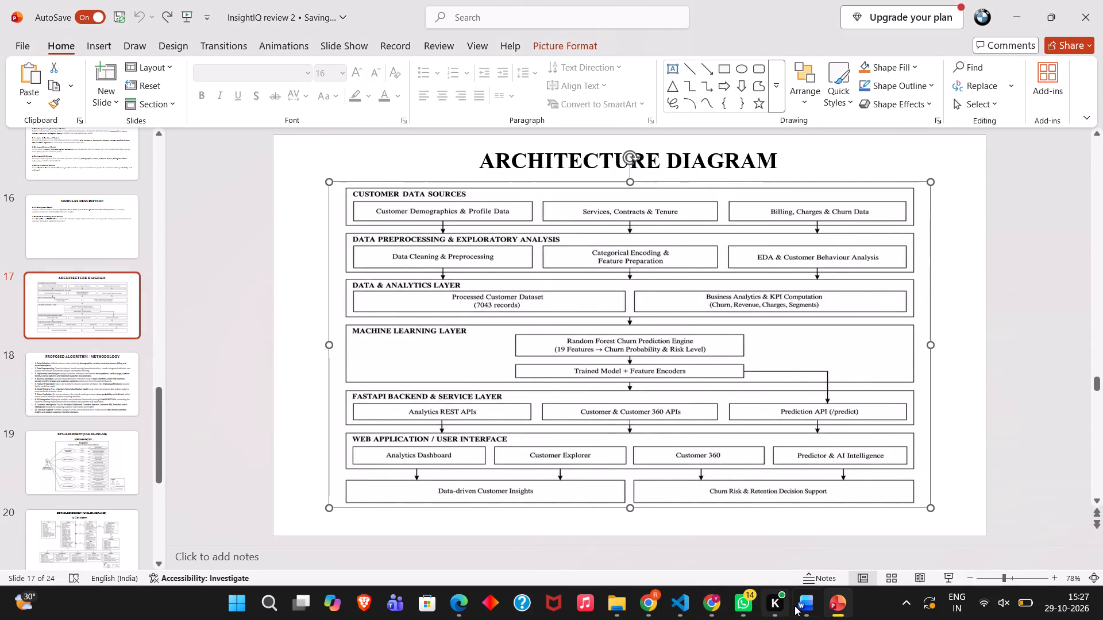
Switch back to the Word report and review the figures in the UML Diagrams chapter through section 5.5 Deployment Diagram.
left_click(801, 606)
scroll(570, 361, "up", 9)
scroll(570, 361, "down", 1)
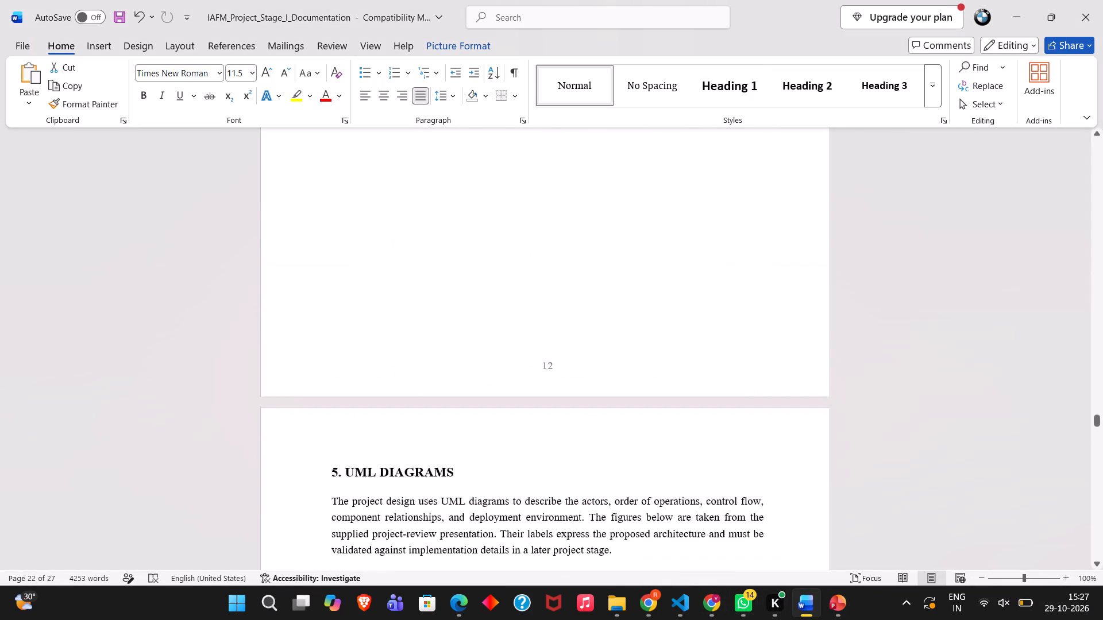
scroll(570, 361, "down", 2)
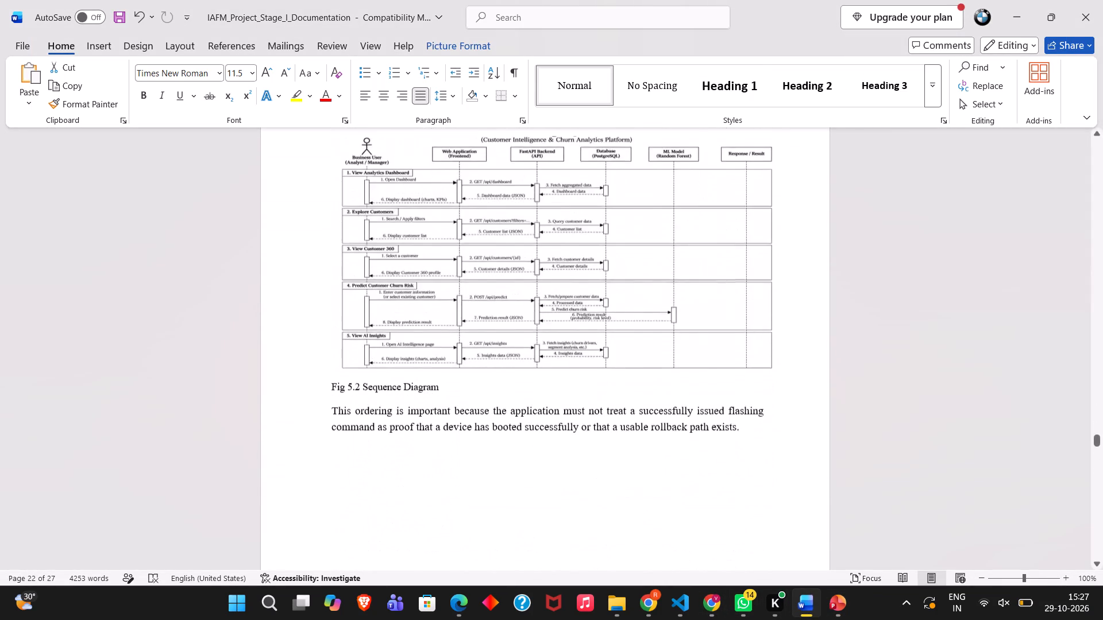
scroll(570, 361, "down", 4)
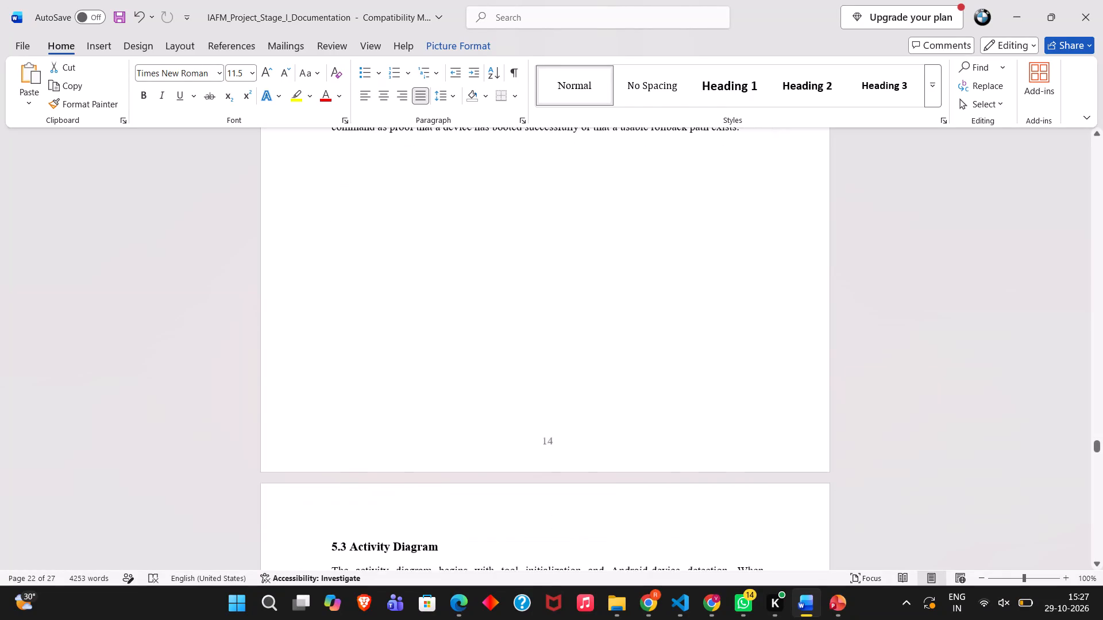
scroll(570, 361, "down", 6)
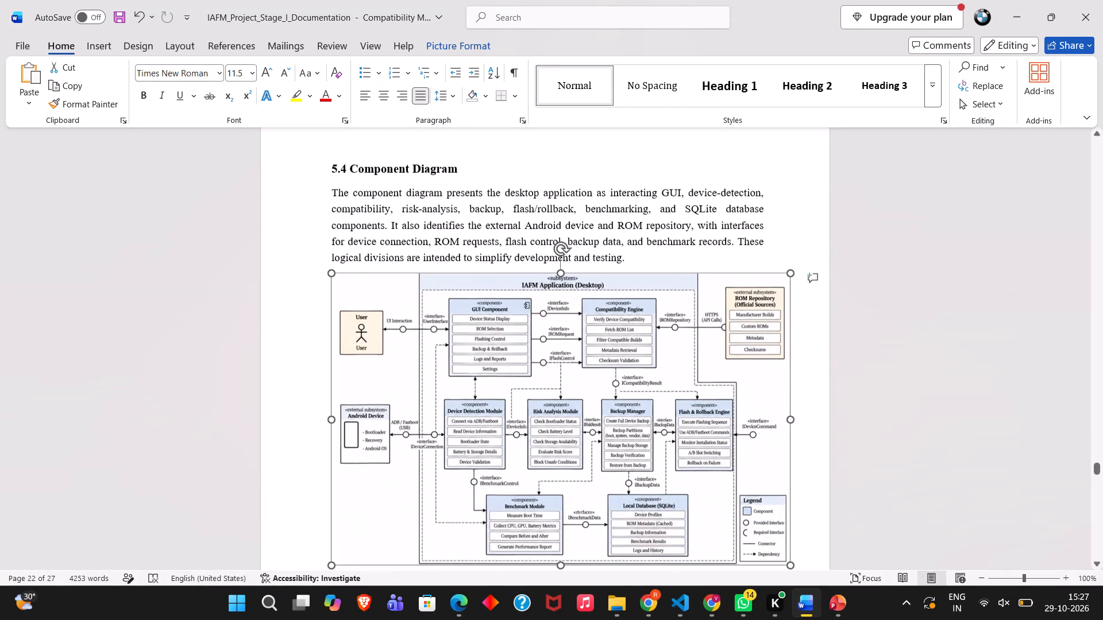
scroll(570, 361, "down", 4)
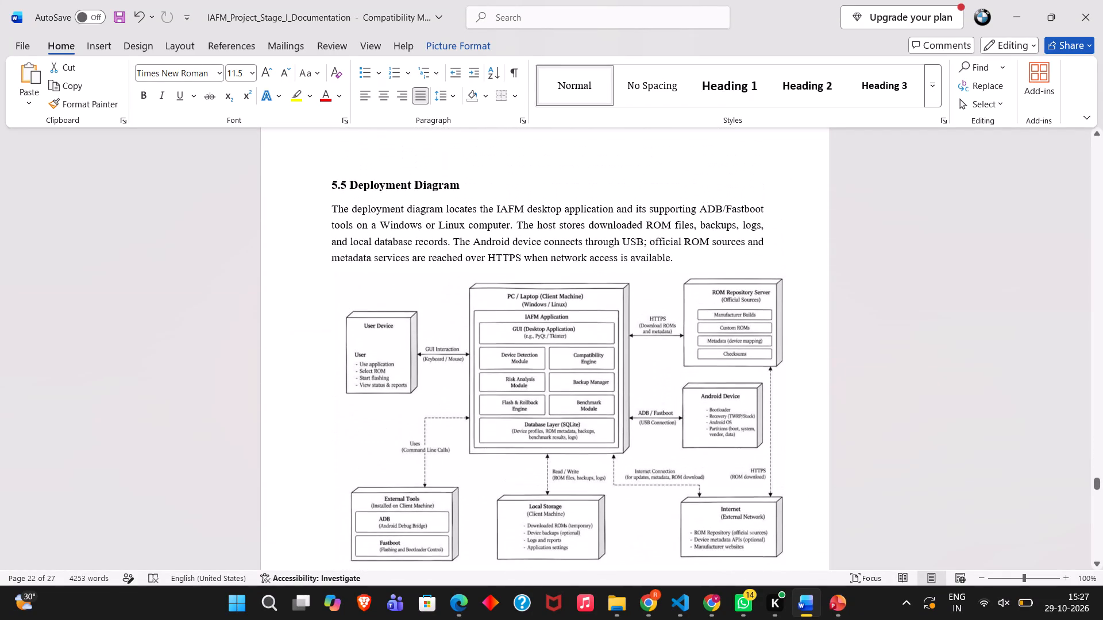
scroll(570, 361, "down", 6)
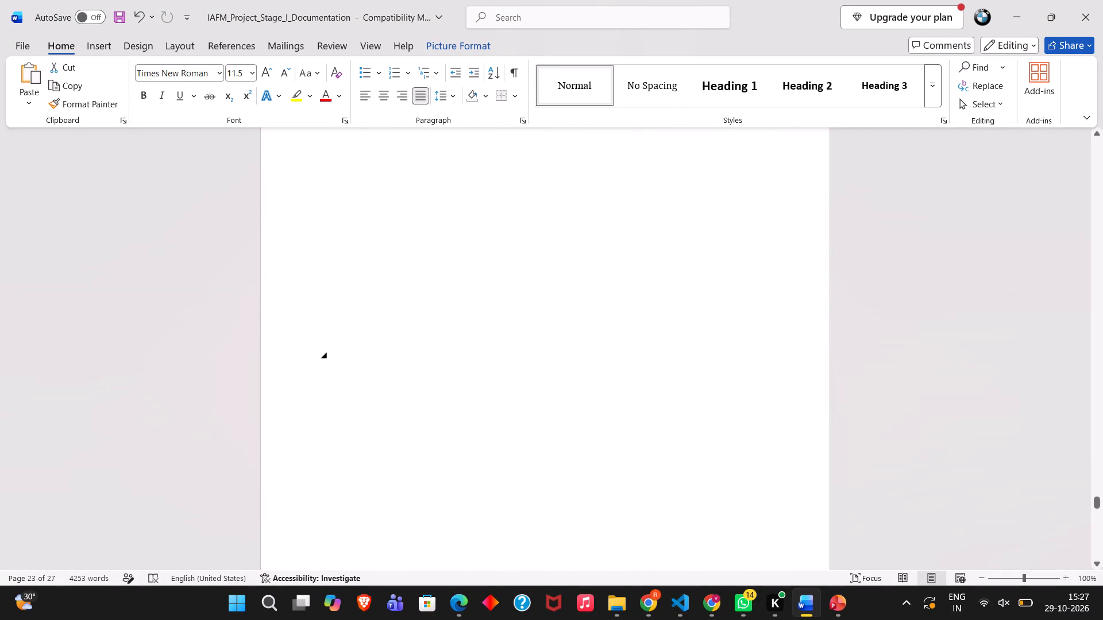
scroll(570, 361, "down", 3)
Review the report backwards from the Deployment Diagram through the UML figures and Design and Methodology chapter to the cover page.
scroll(570, 361, "up", 8)
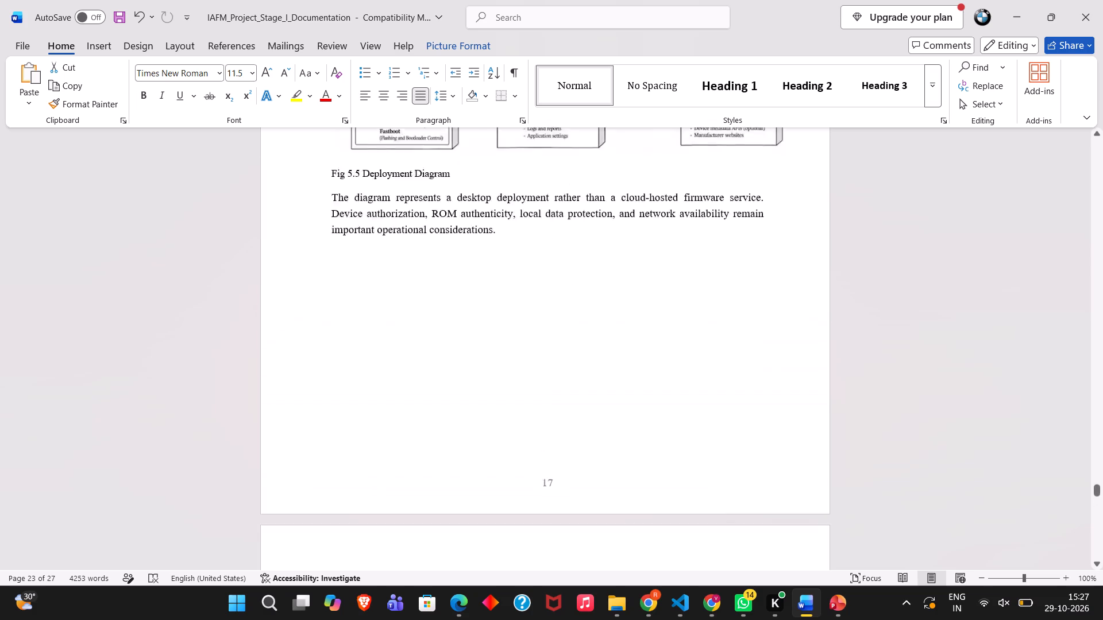
scroll(570, 361, "up", 2)
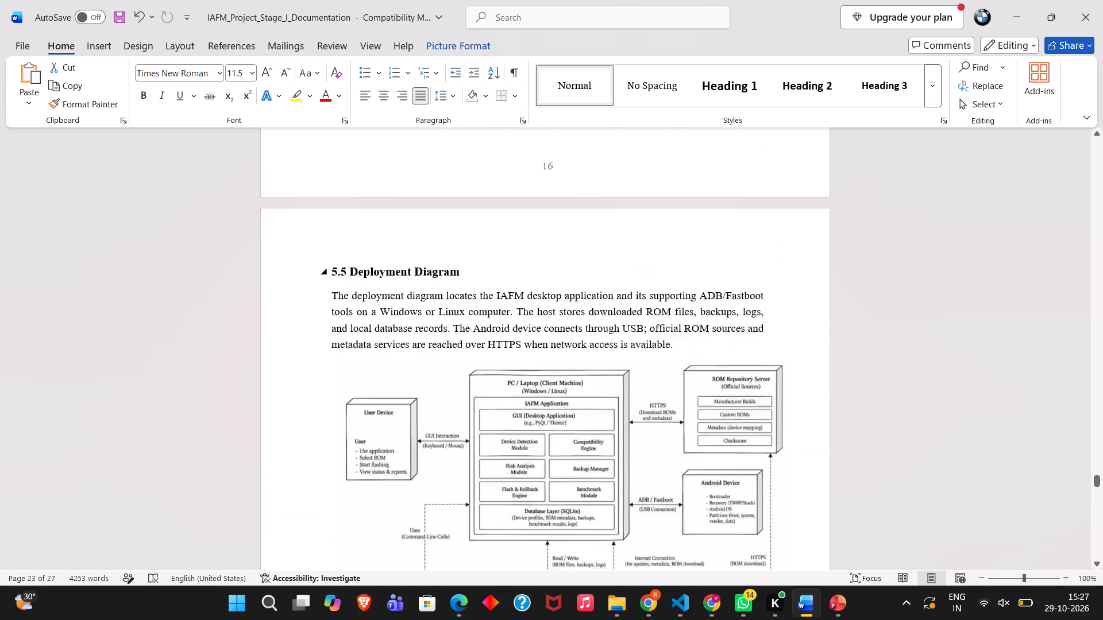
scroll(570, 361, "up", 2)
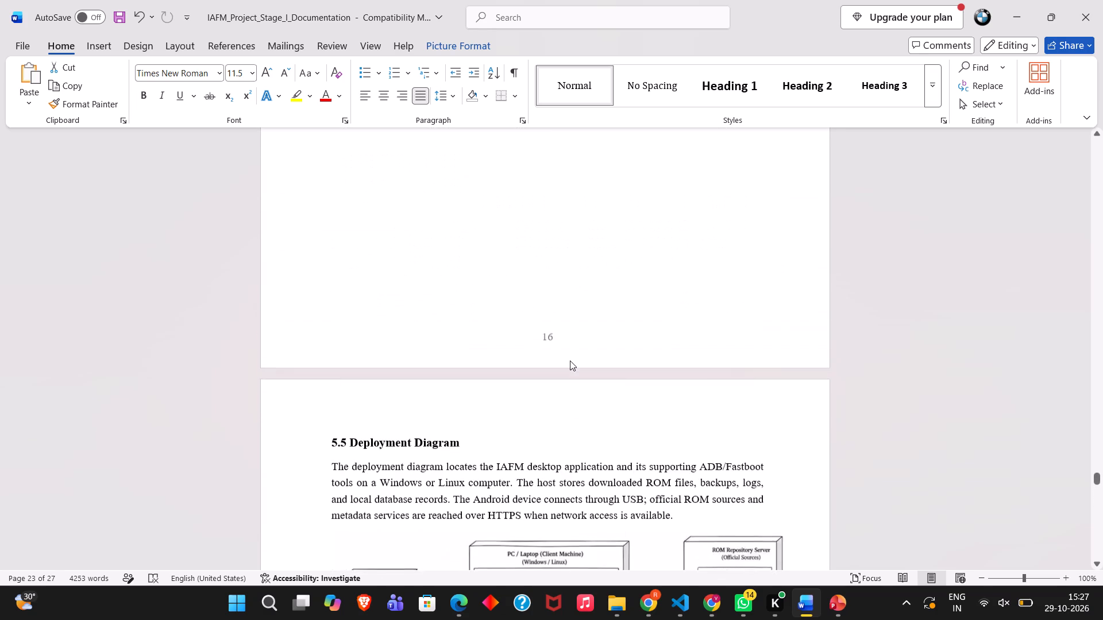
scroll(570, 361, "up", 4)
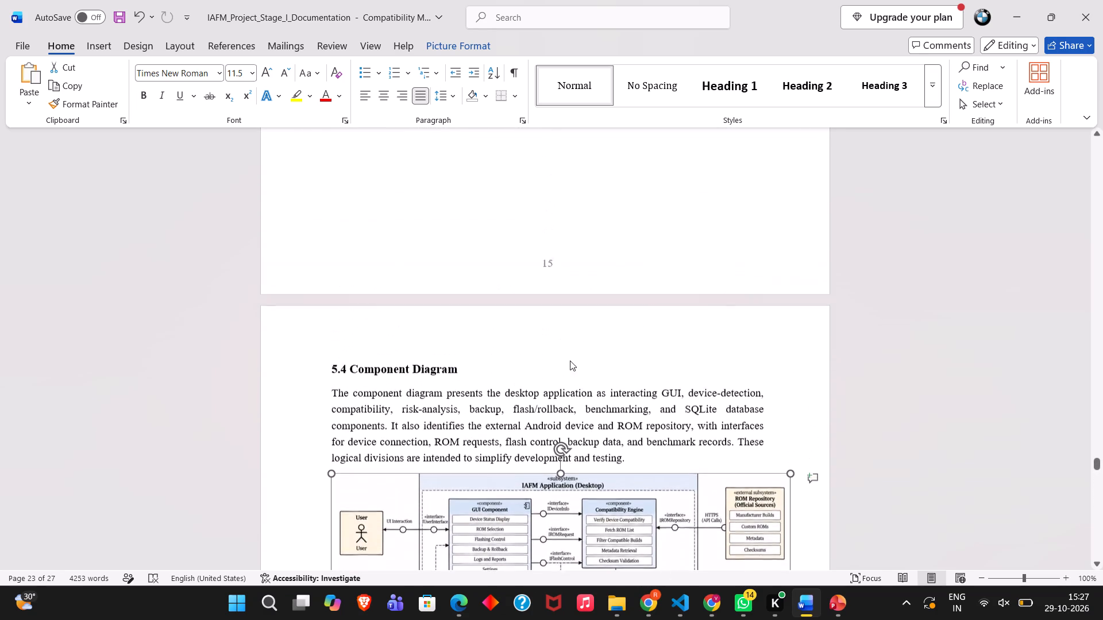
scroll(570, 361, "up", 5)
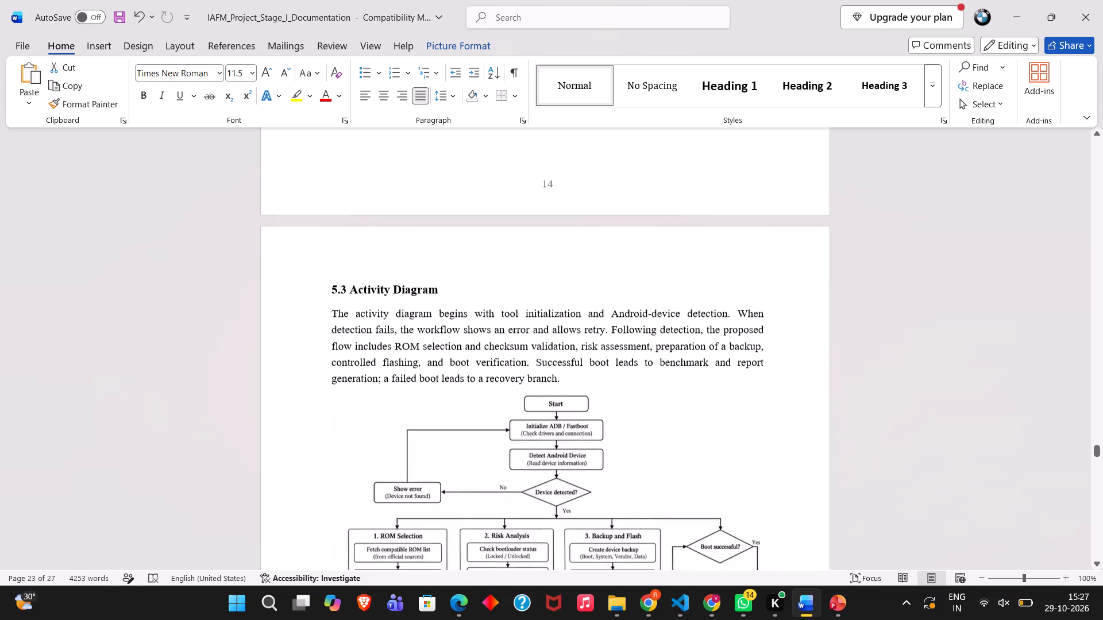
scroll(570, 361, "up", 4)
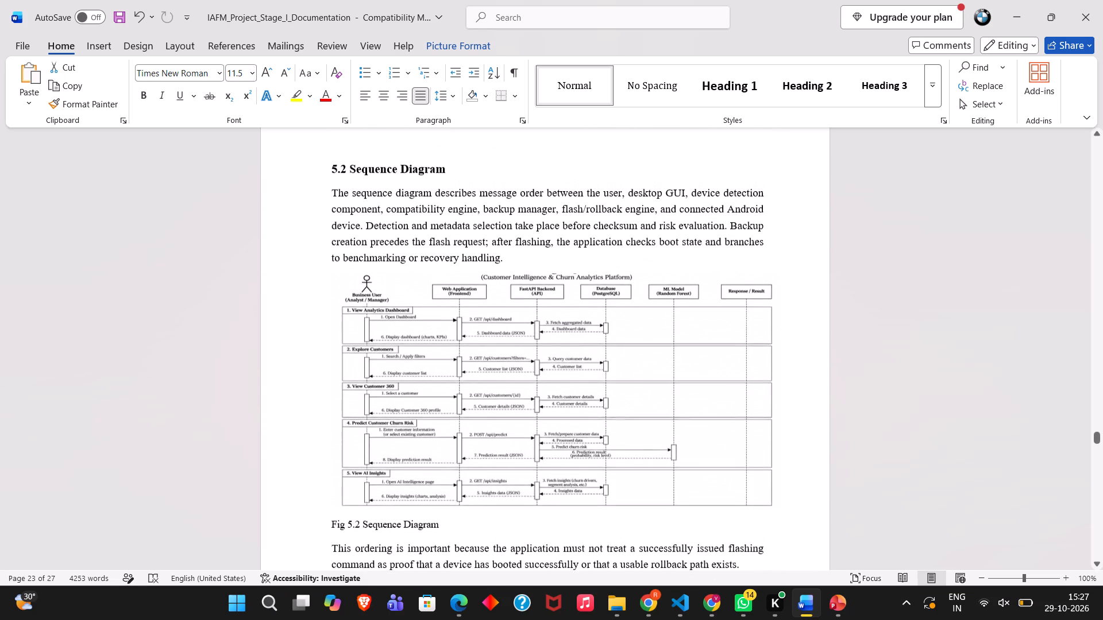
scroll(570, 361, "up", 4)
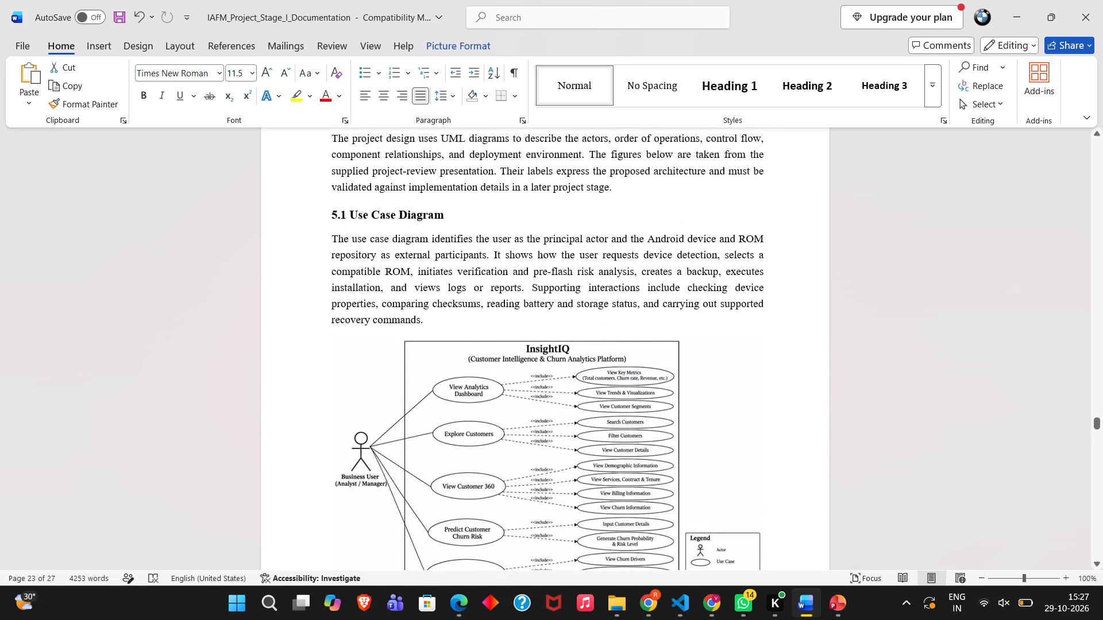
scroll(570, 361, "up", 4)
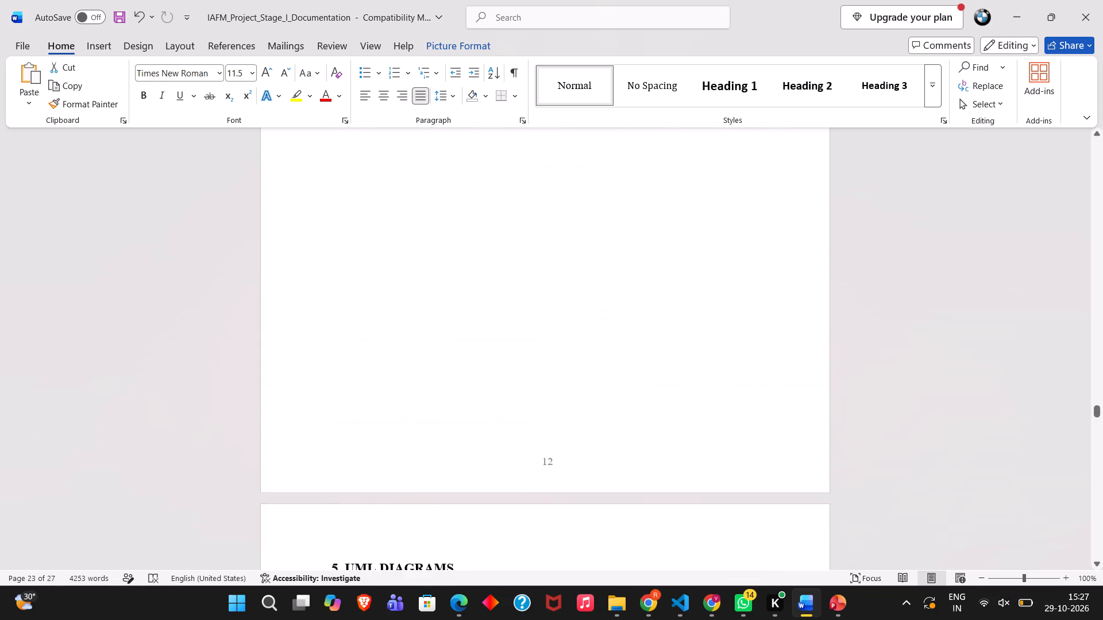
scroll(570, 361, "up", 6)
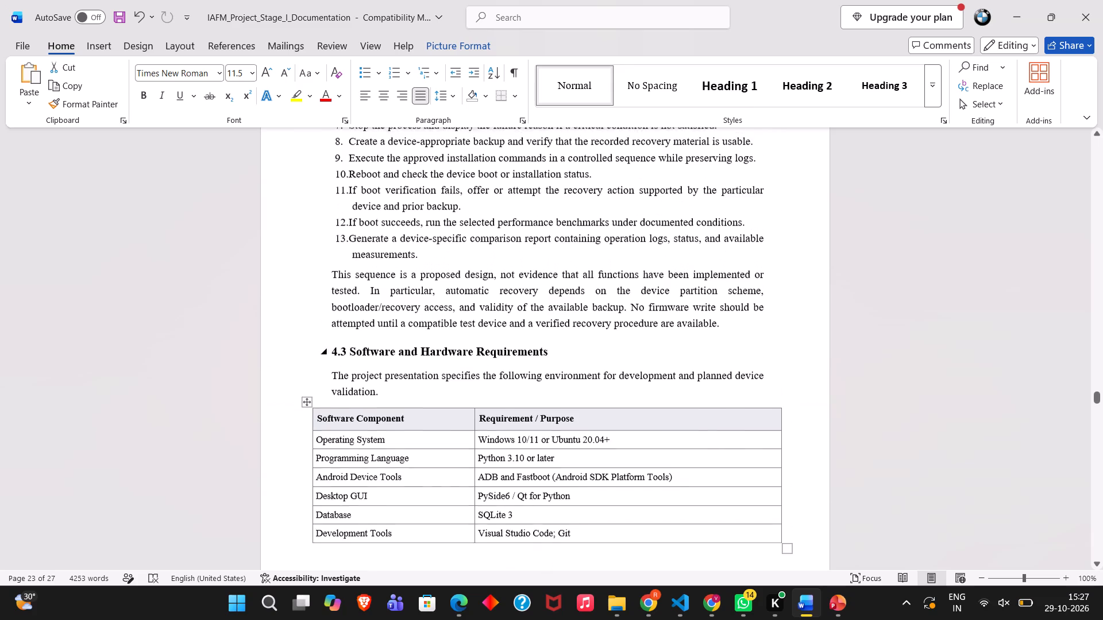
scroll(570, 361, "up", 2)
scroll(570, 361, "right", 1)
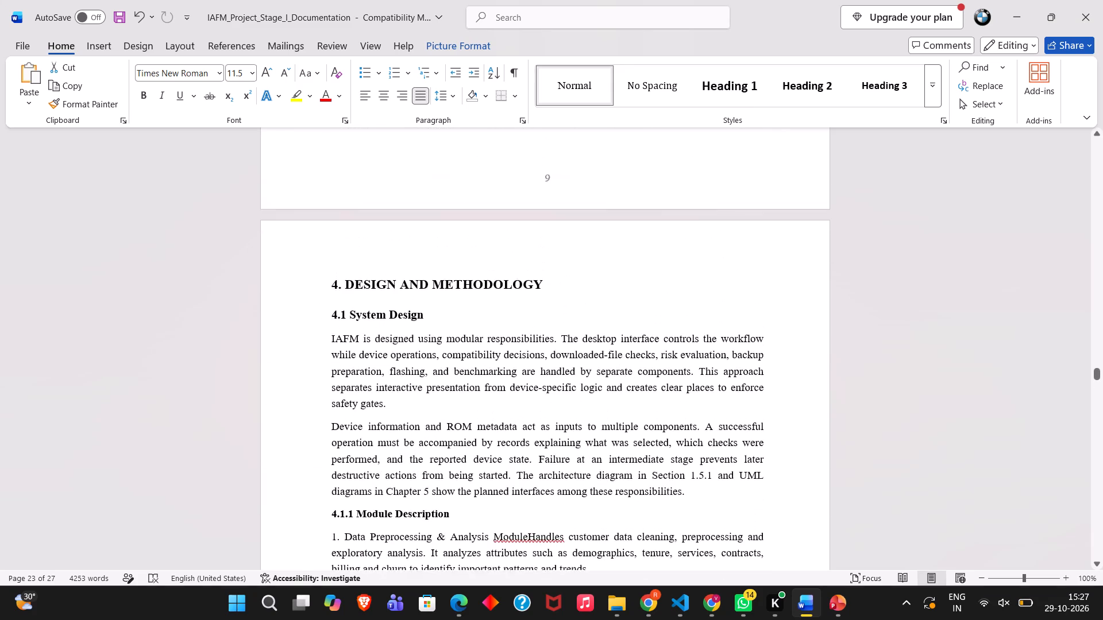
scroll(570, 361, "right", 1)
scroll(570, 361, "down", 9)
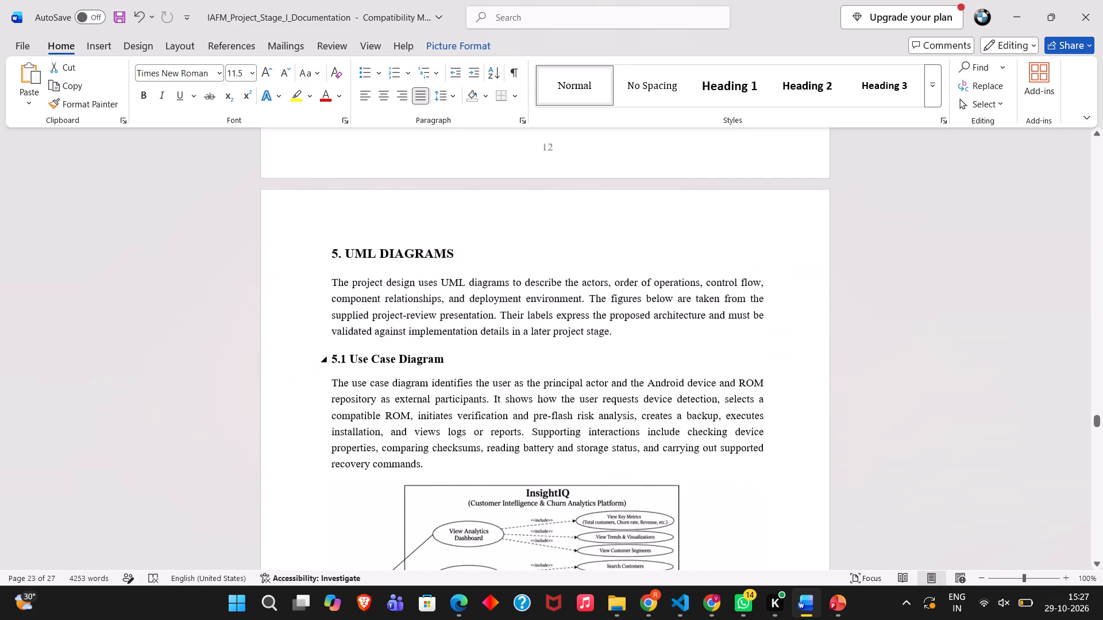
scroll(570, 361, "down", 6)
scroll(570, 361, "up", 7)
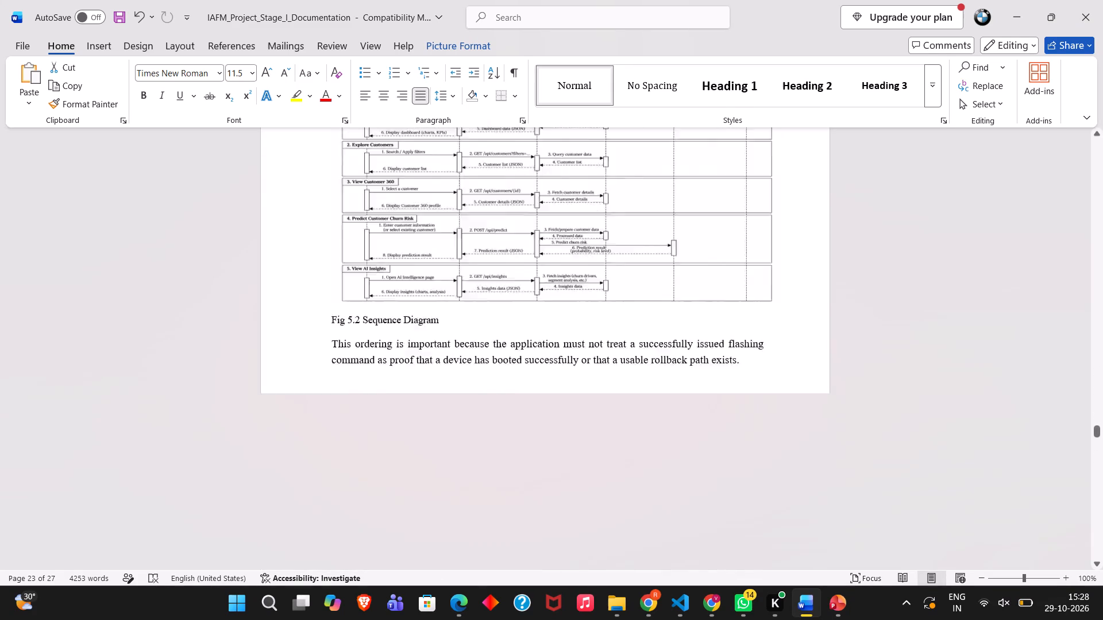
scroll(570, 361, "up", 20)
scroll(570, 361, "up", 19)
scroll(497, 303, "up", 11)
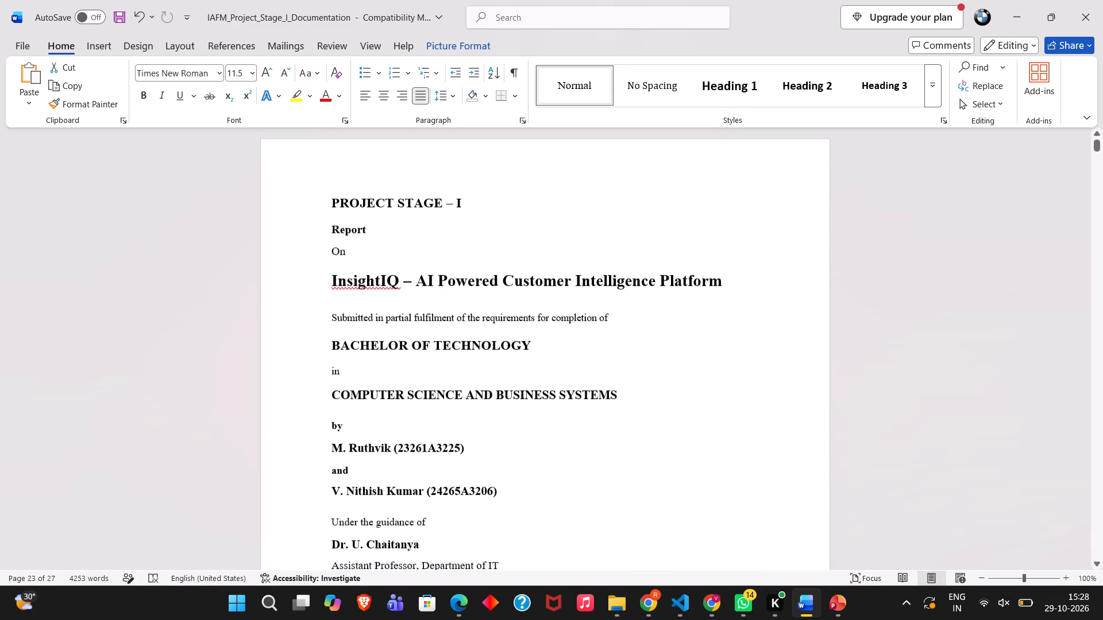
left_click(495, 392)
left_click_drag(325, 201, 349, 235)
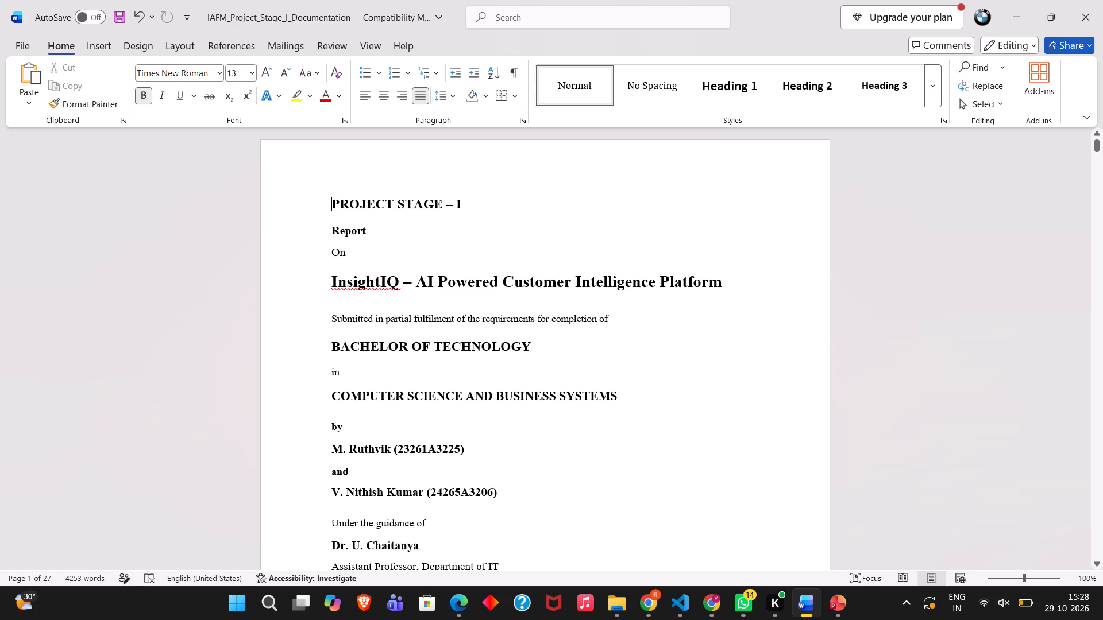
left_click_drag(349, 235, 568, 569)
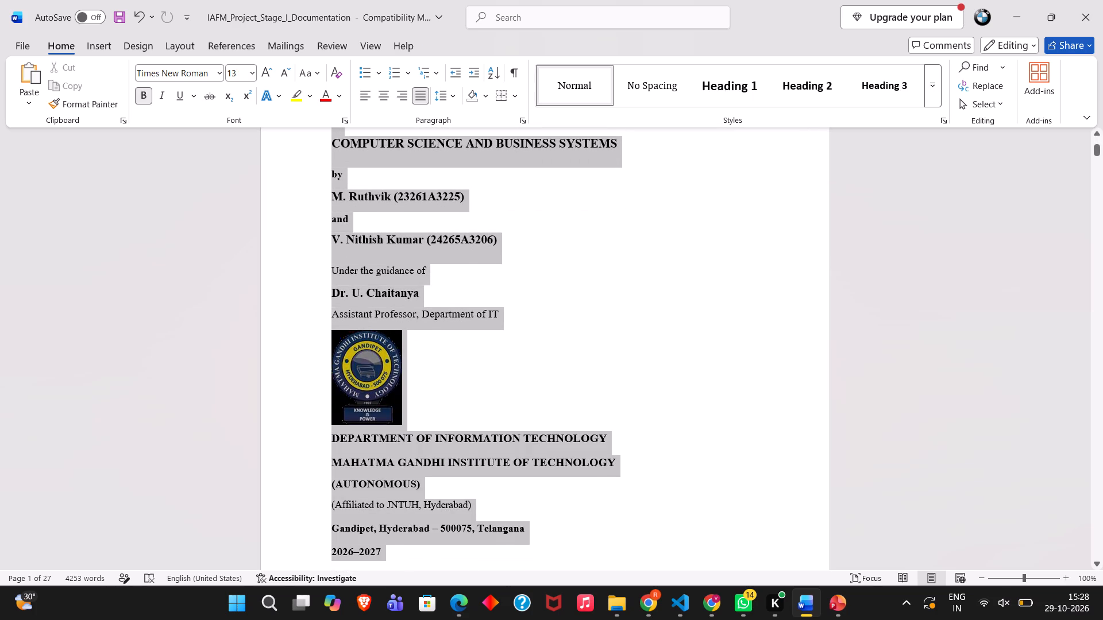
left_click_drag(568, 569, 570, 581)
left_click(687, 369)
Centre the CERTIFICATE heading on the certificate page.
scroll(687, 369, "down", 4)
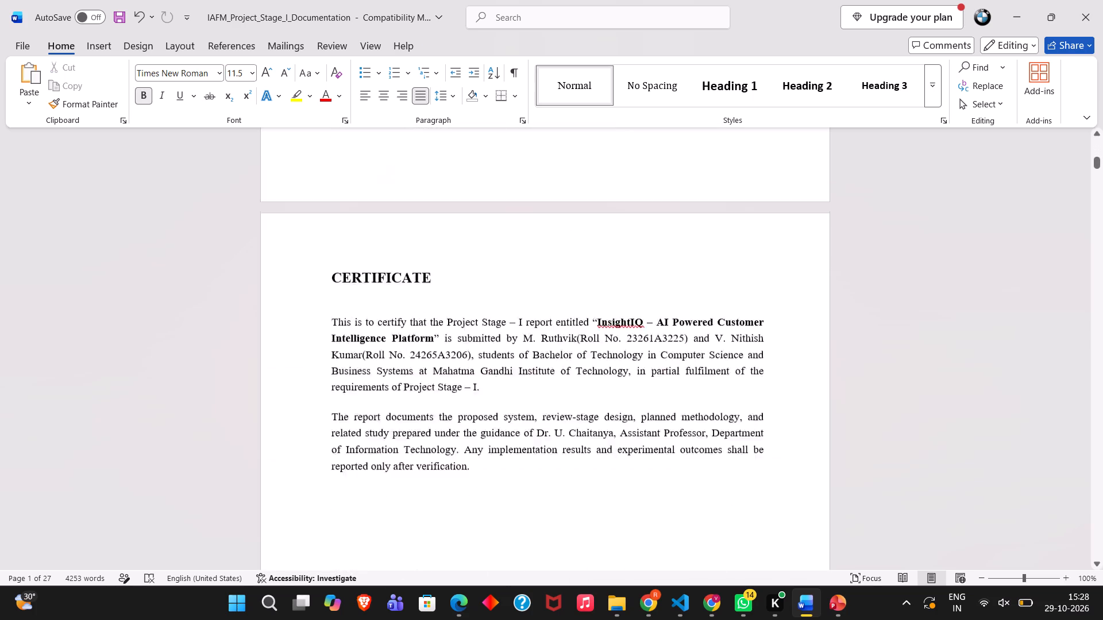
scroll(687, 369, "down", 1)
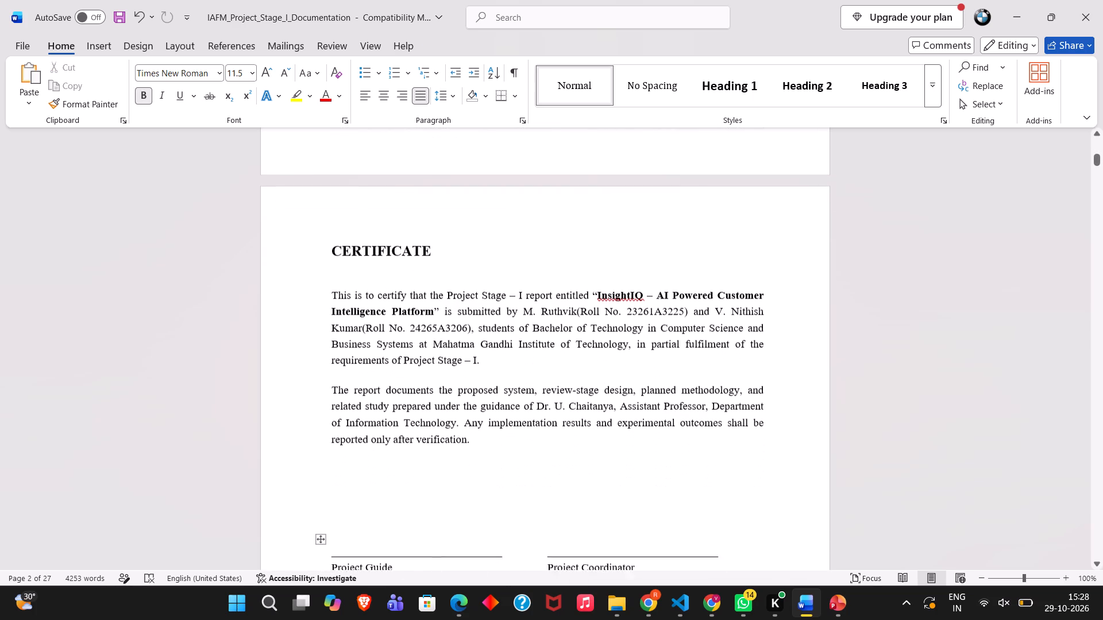
left_click(332, 243)
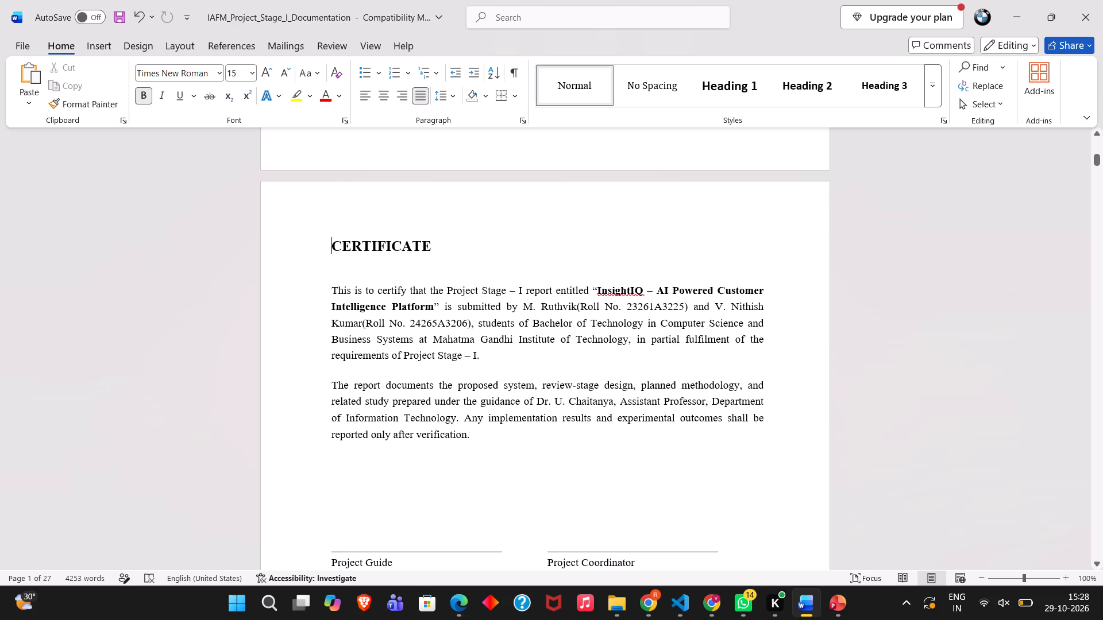
left_click_drag(332, 243, 463, 248)
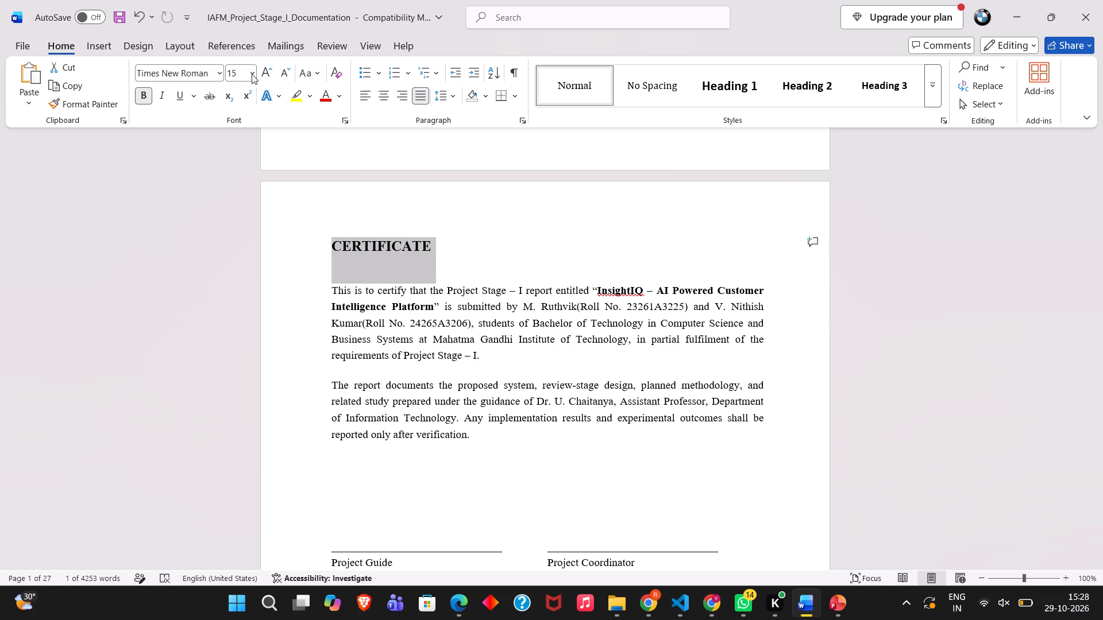
left_click(389, 99)
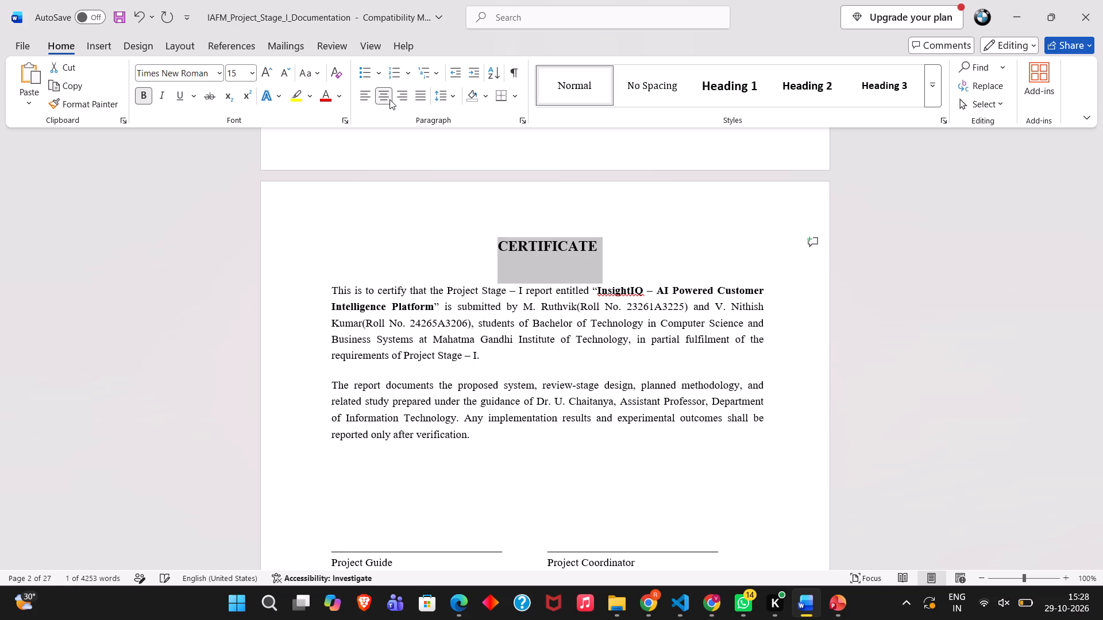
Centre the entire cover page content, from the PROJECT STAGE – I title through the college logo and institute details.
left_click(445, 288)
scroll(445, 288, "up", 5)
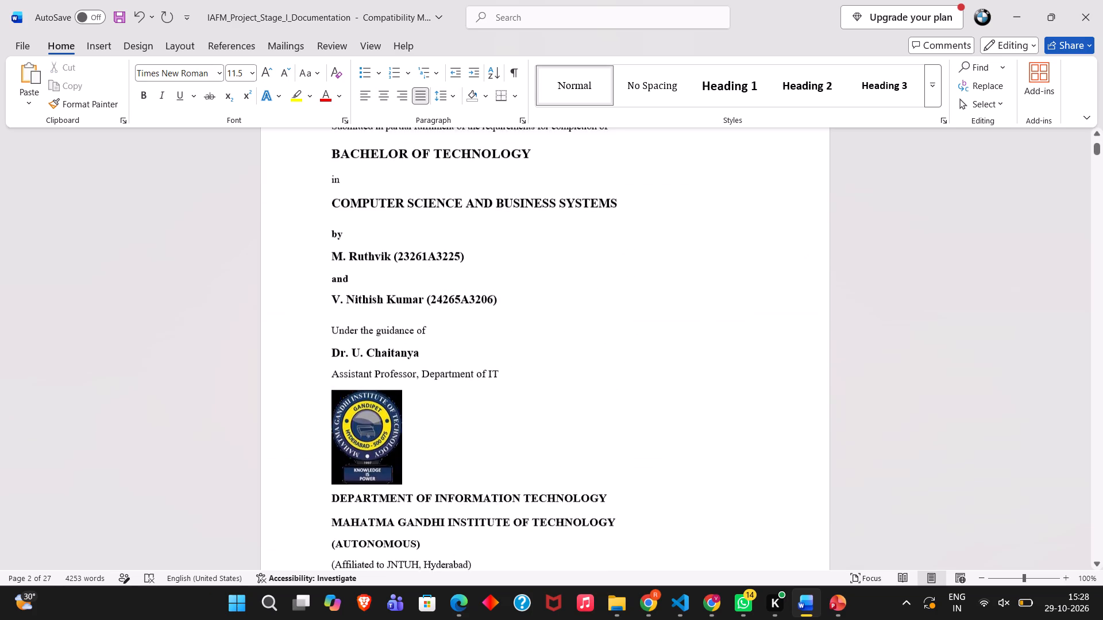
scroll(522, 398, "down", 1)
left_click_drag(538, 405, 261, 31)
left_click(386, 95)
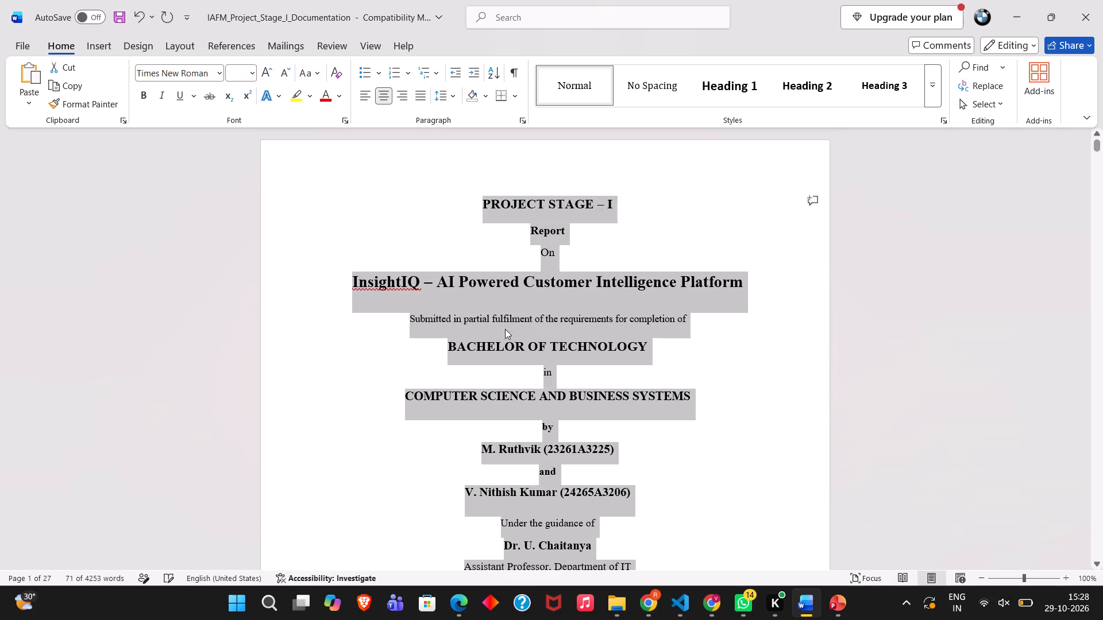
left_click(697, 225)
Centre the ABSTRACT heading at the top of the abstract page.
scroll(697, 225, "down", 18)
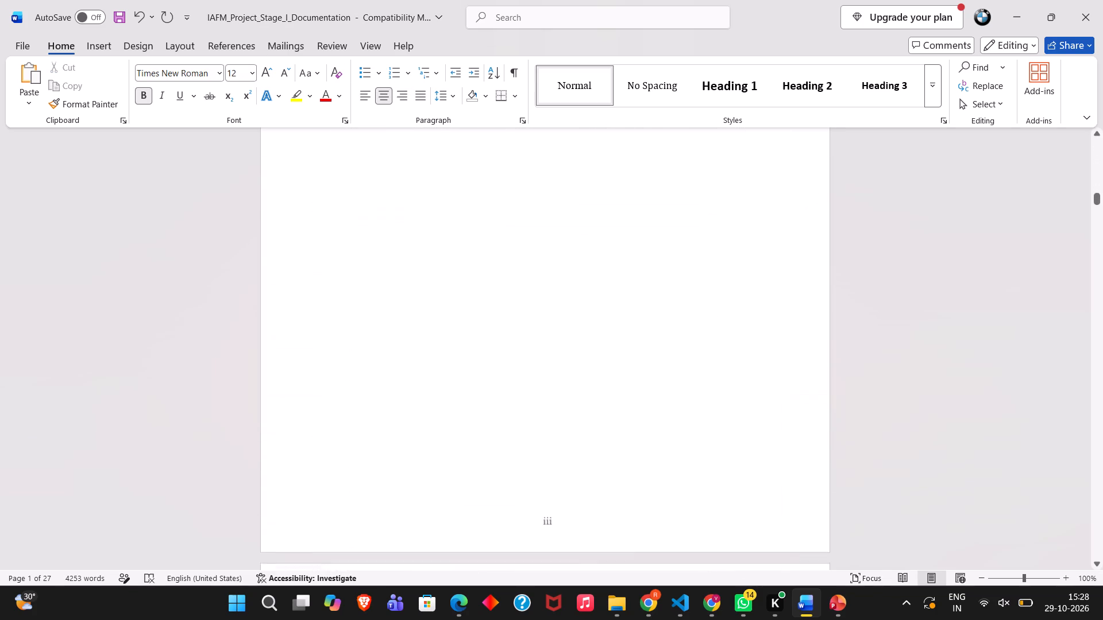
scroll(697, 225, "down", 9)
scroll(697, 225, "up", 1)
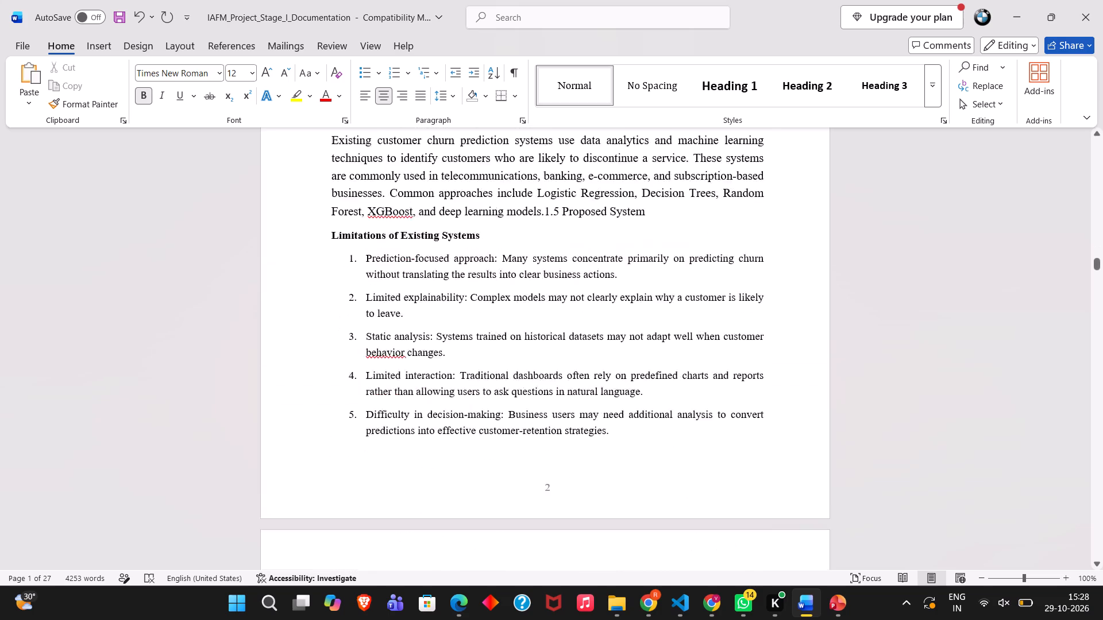
scroll(697, 225, "up", 1)
scroll(697, 225, "down", 1)
scroll(697, 225, "up", 1)
scroll(697, 225, "down", 1)
scroll(697, 225, "up", 1)
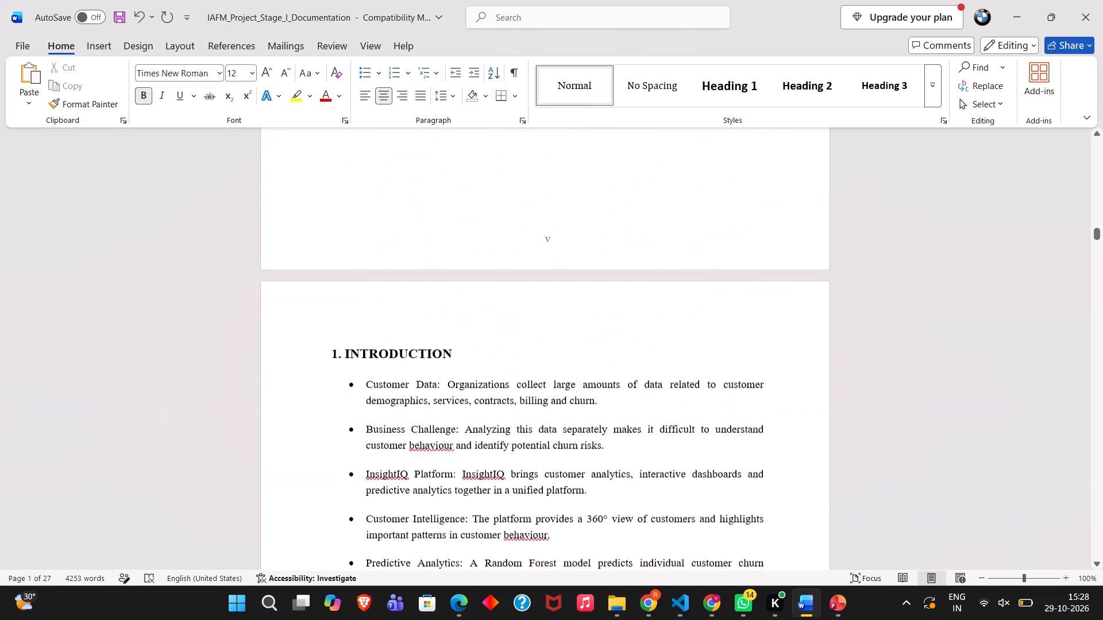
scroll(697, 225, "up", 1)
left_click_drag(405, 169, 341, 169)
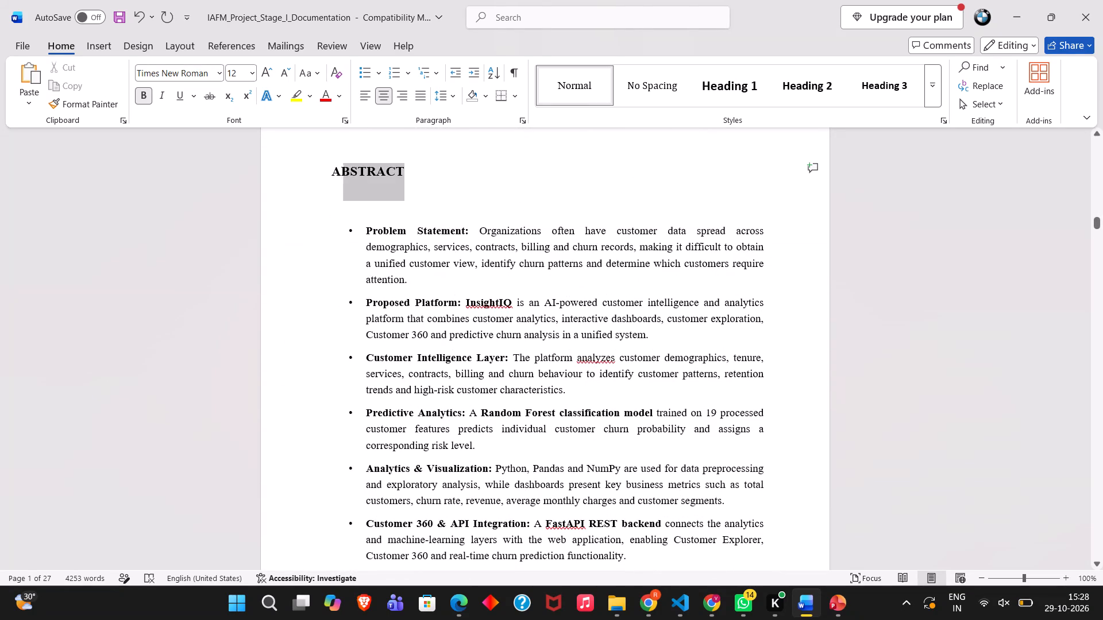
left_click_drag(341, 169, 340, 169)
left_click(323, 169)
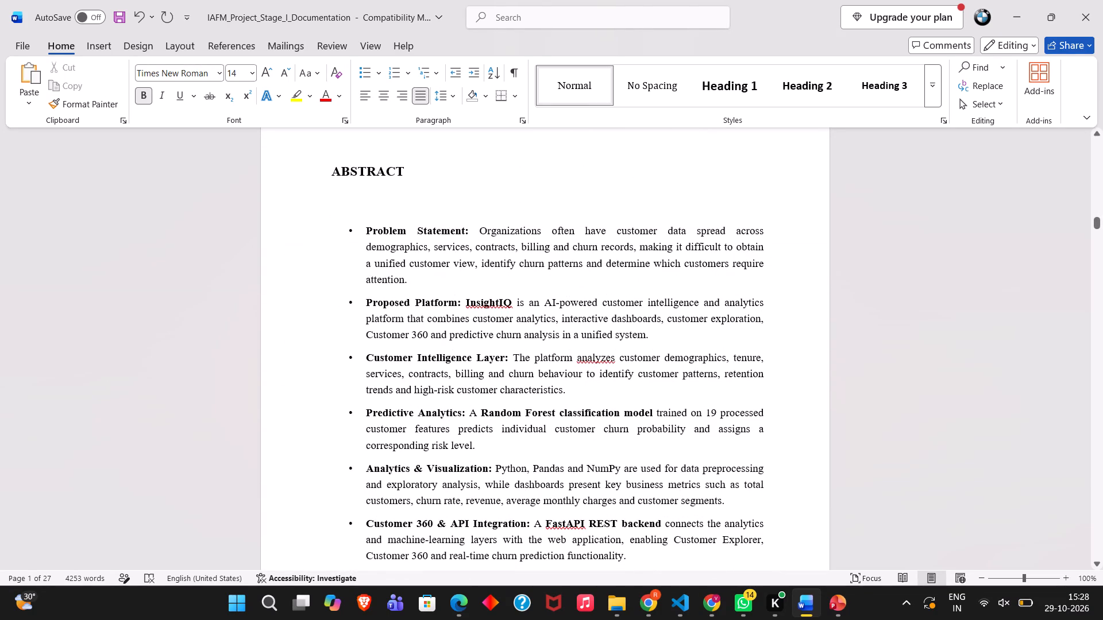
left_click_drag(413, 164, 325, 165)
left_click(383, 94)
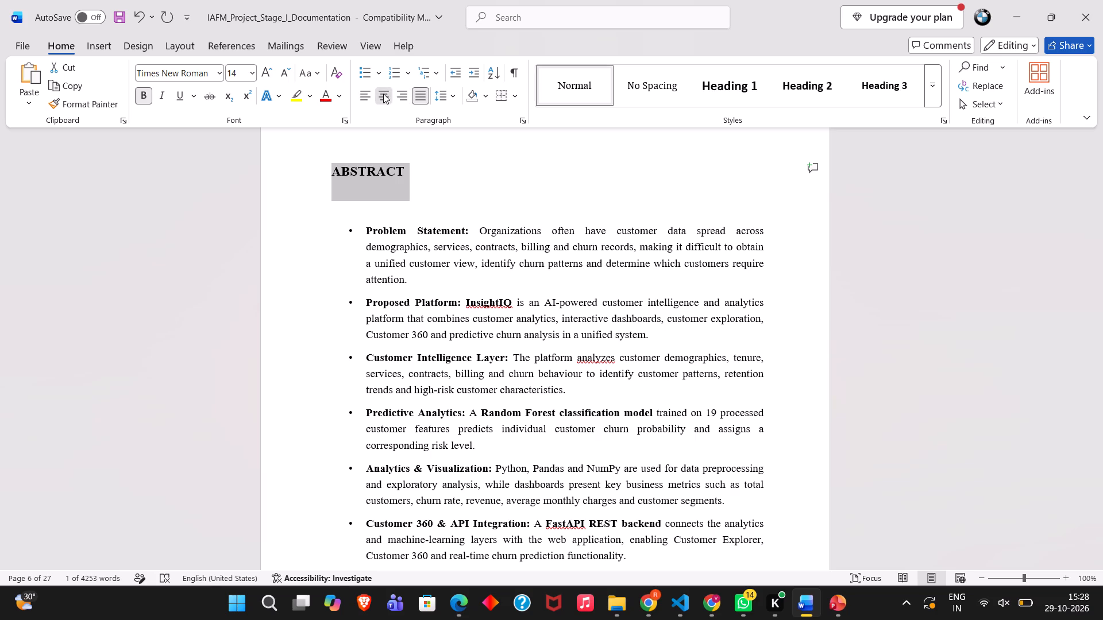
left_click(414, 181)
Look over the abstract's bullet points through Key Outcome.
scroll(414, 181, "down", 1)
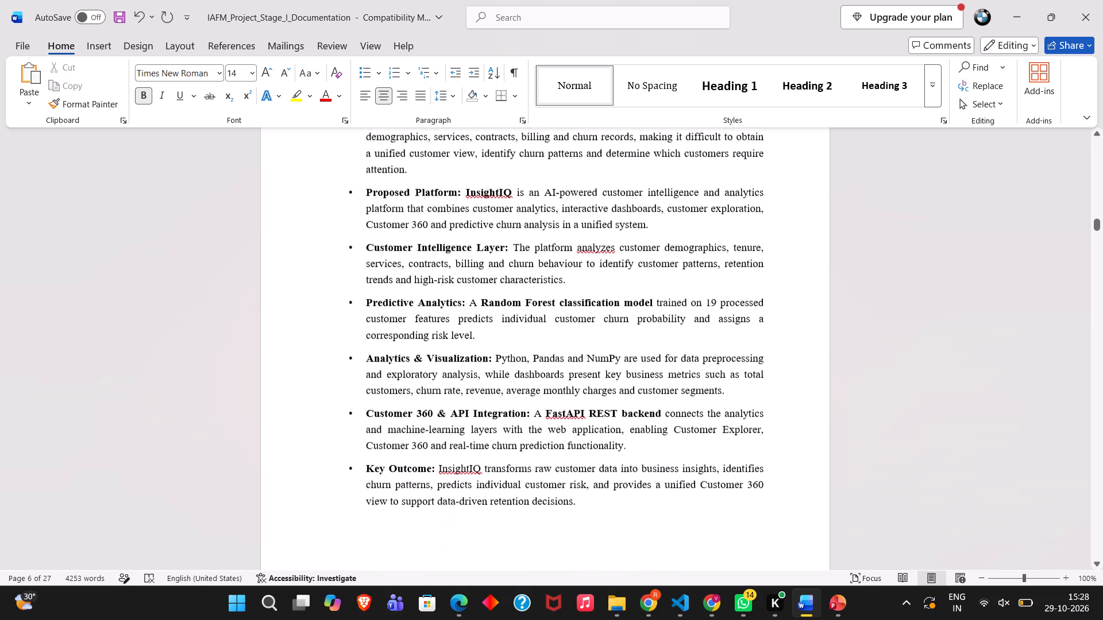
scroll(414, 181, "down", 1)
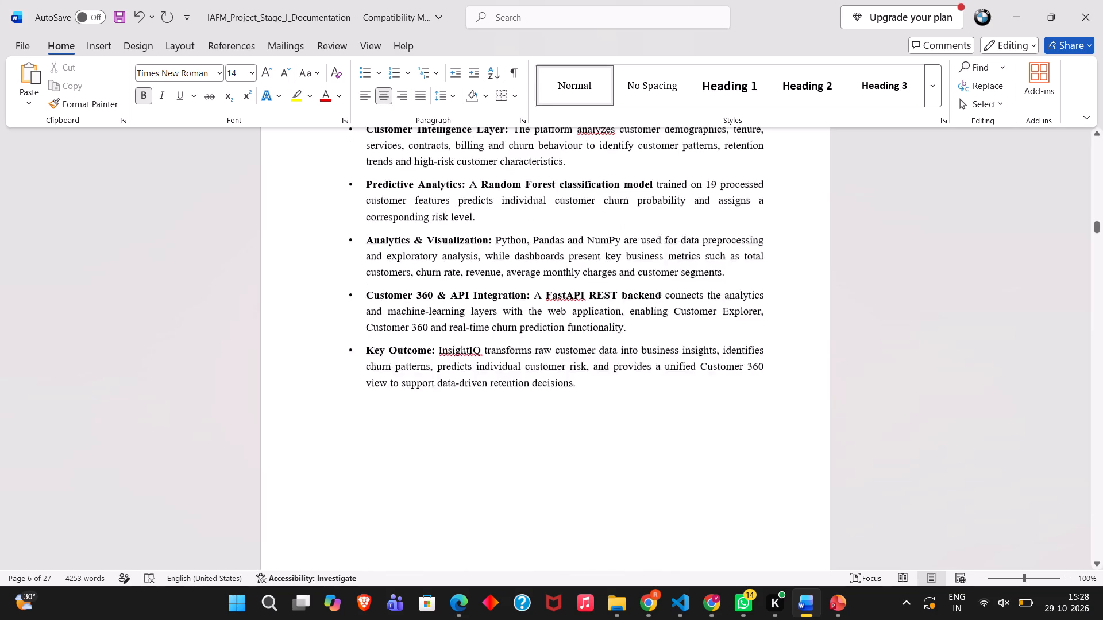
scroll(414, 181, "down", 1)
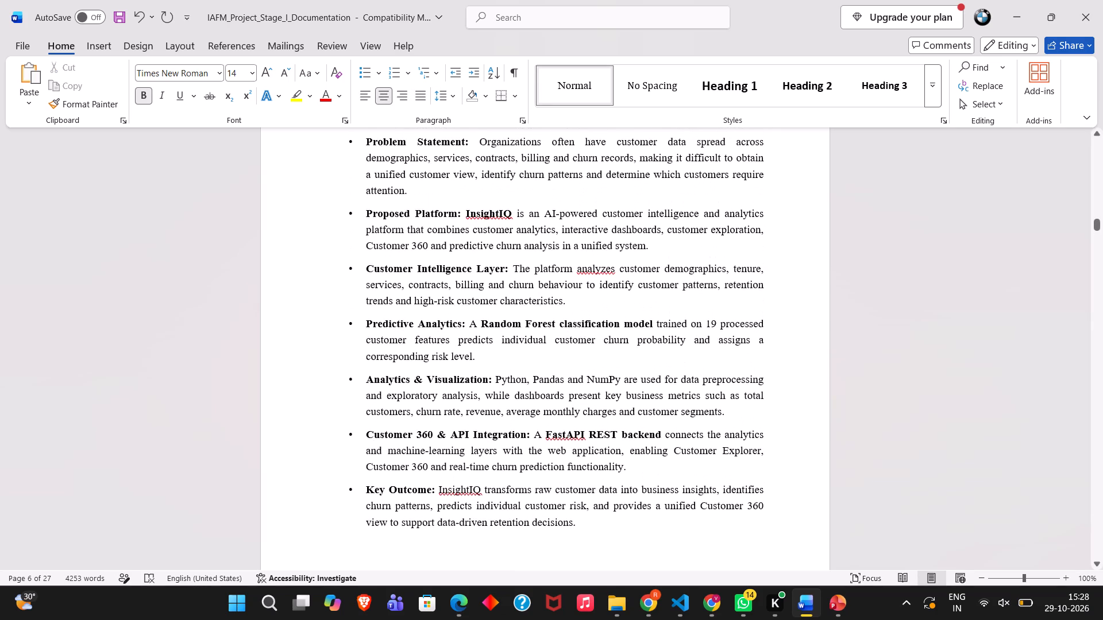
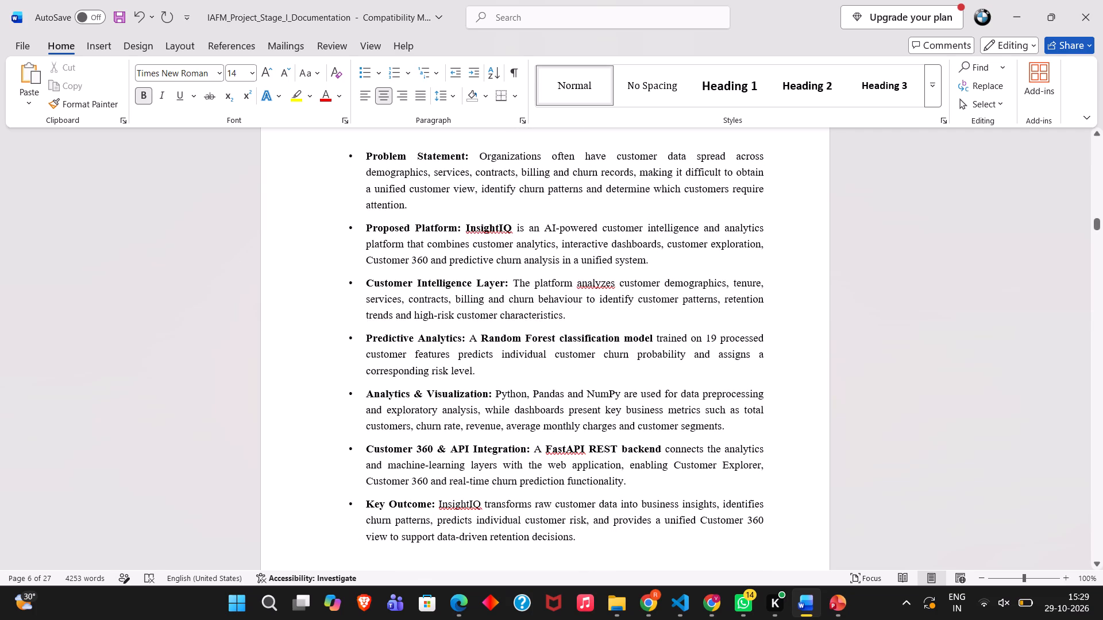
Switch to the InsightIQ review 2 presentation in PowerPoint and examine its Modules Description and Software & Hardware Requirements slides.
scroll(584, 211, "down", 1)
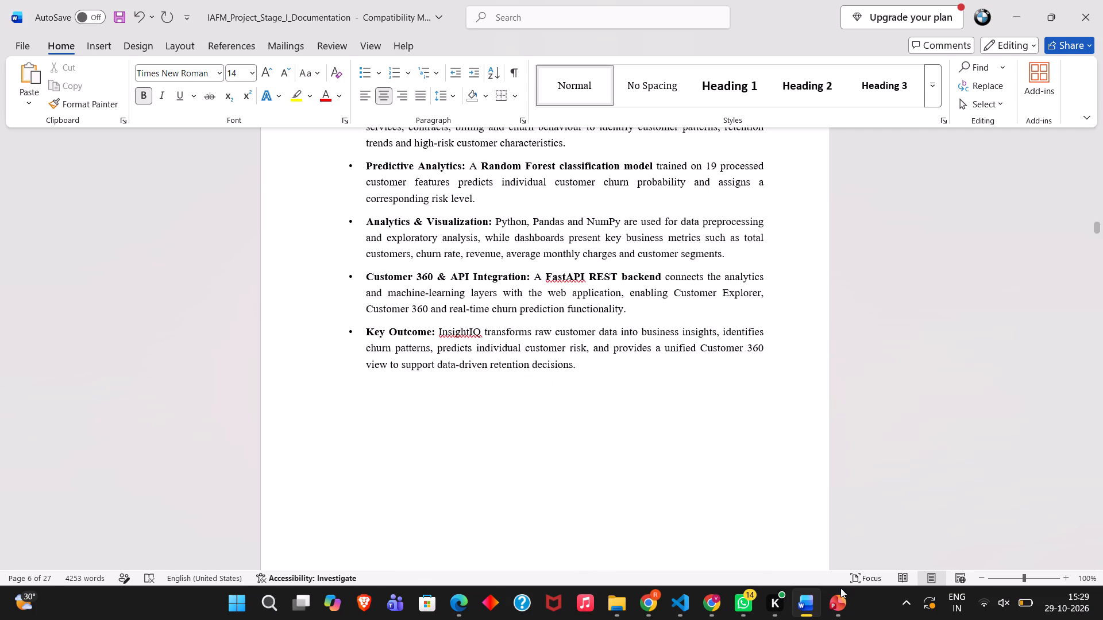
left_click(846, 601)
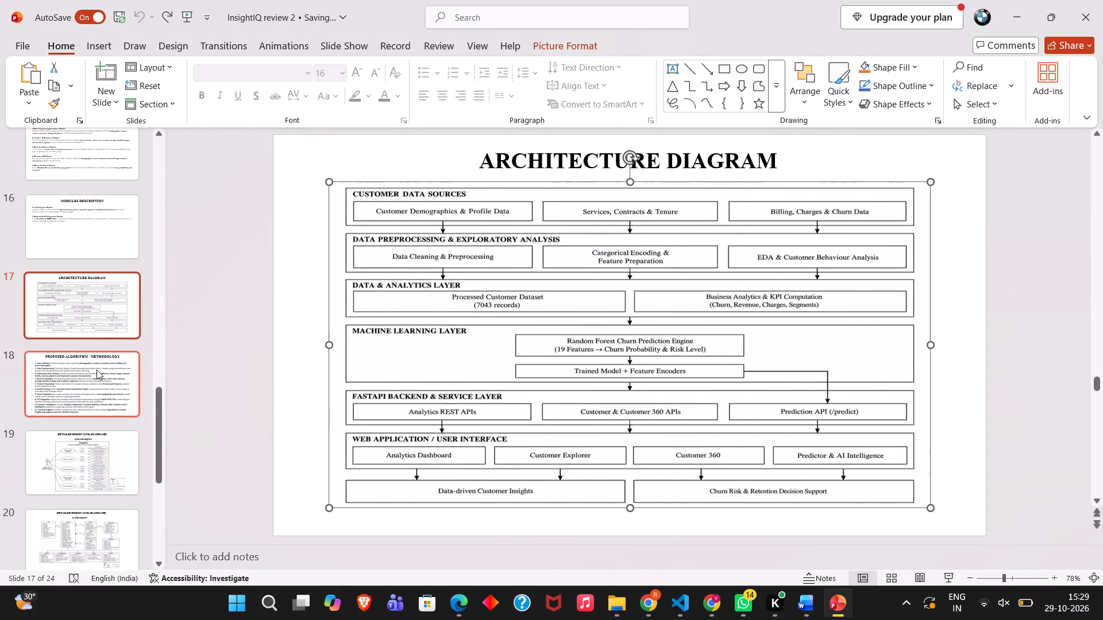
scroll(97, 370, "down", 1)
scroll(88, 432, "down", 1)
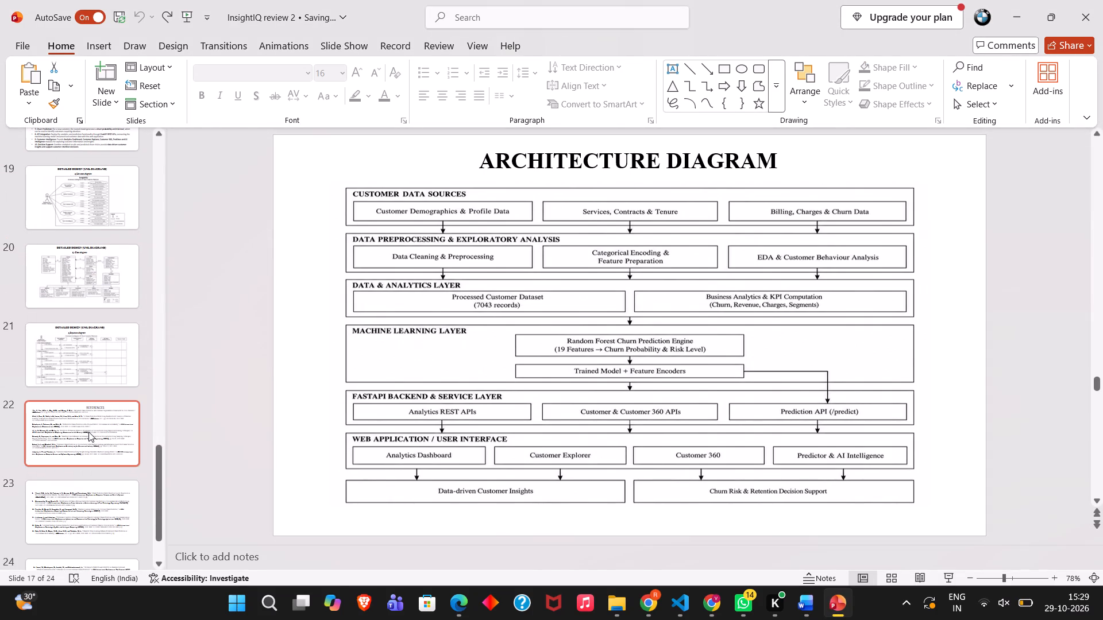
scroll(97, 309, "up", 3)
left_click(88, 398)
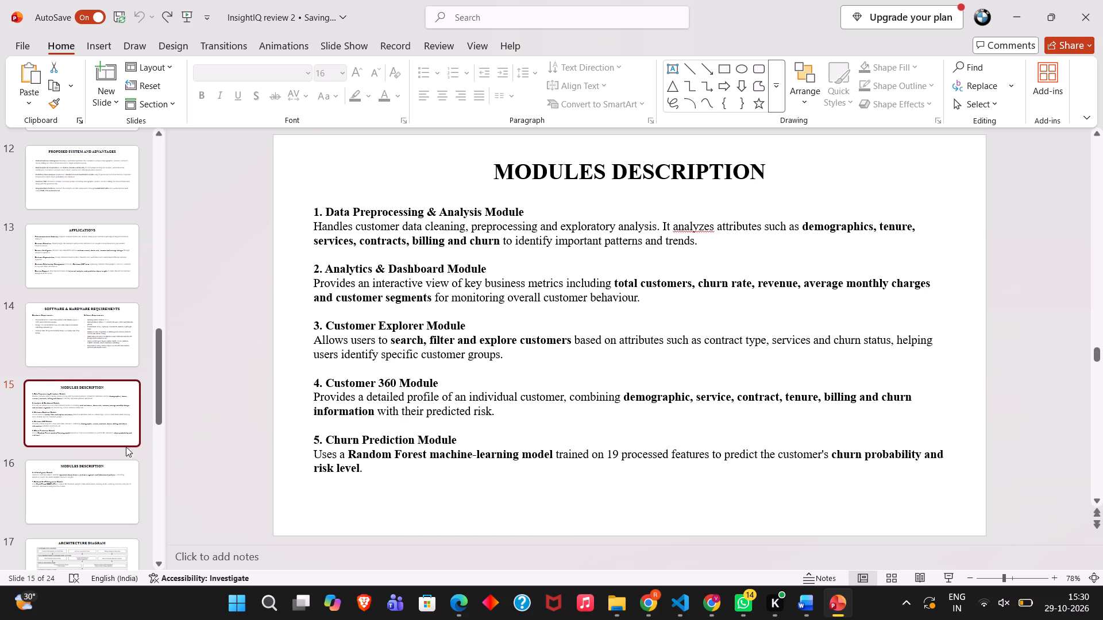
left_click(69, 320)
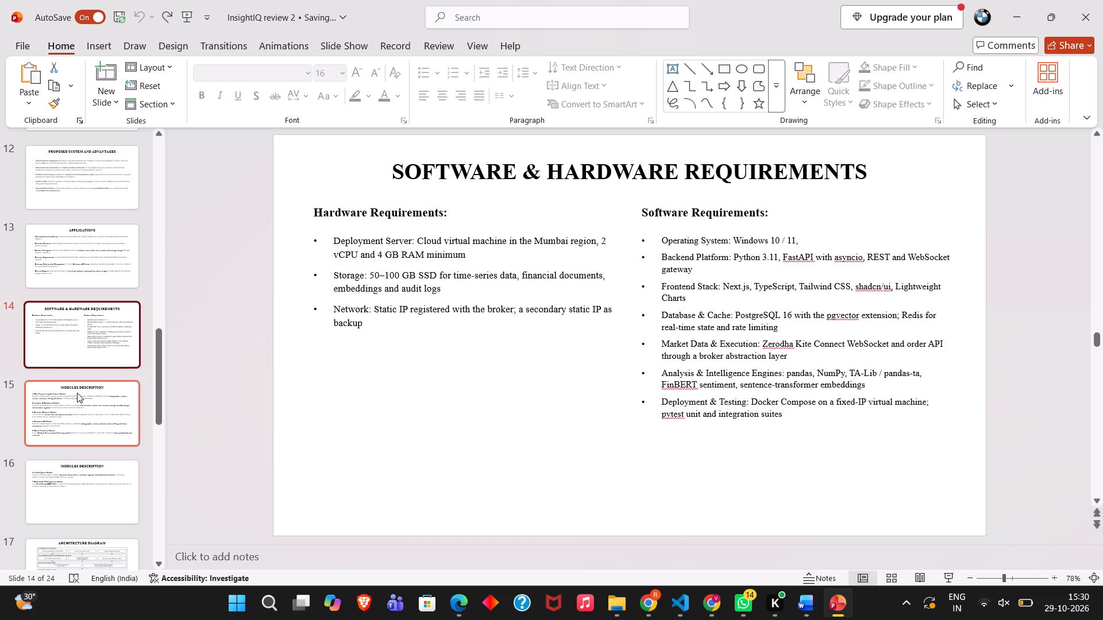
left_click(78, 399)
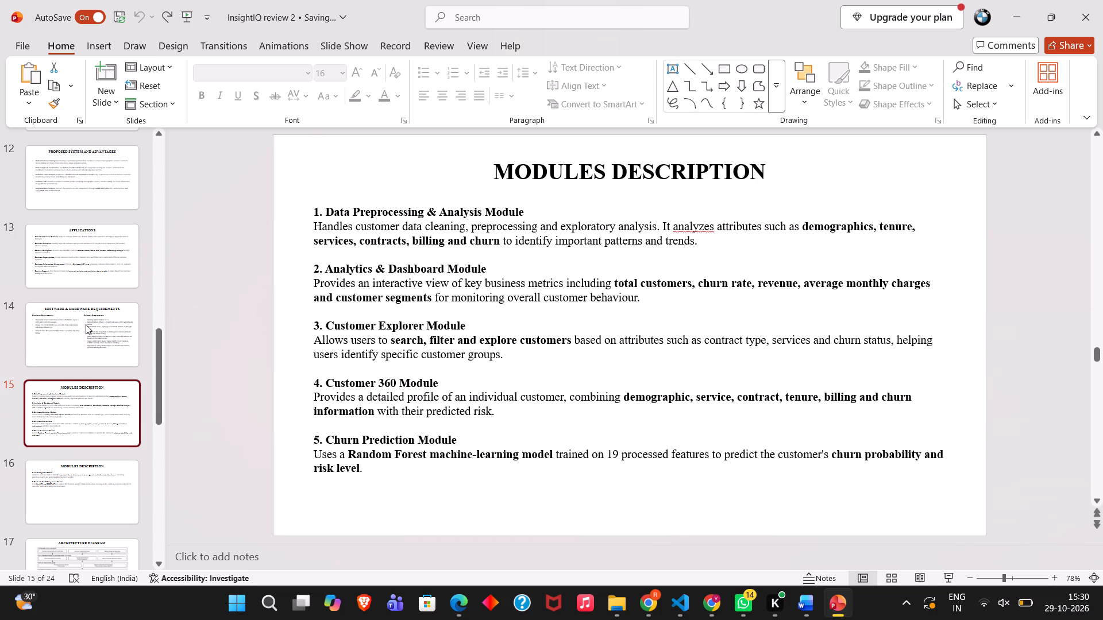
scroll(402, 432, "down", 1)
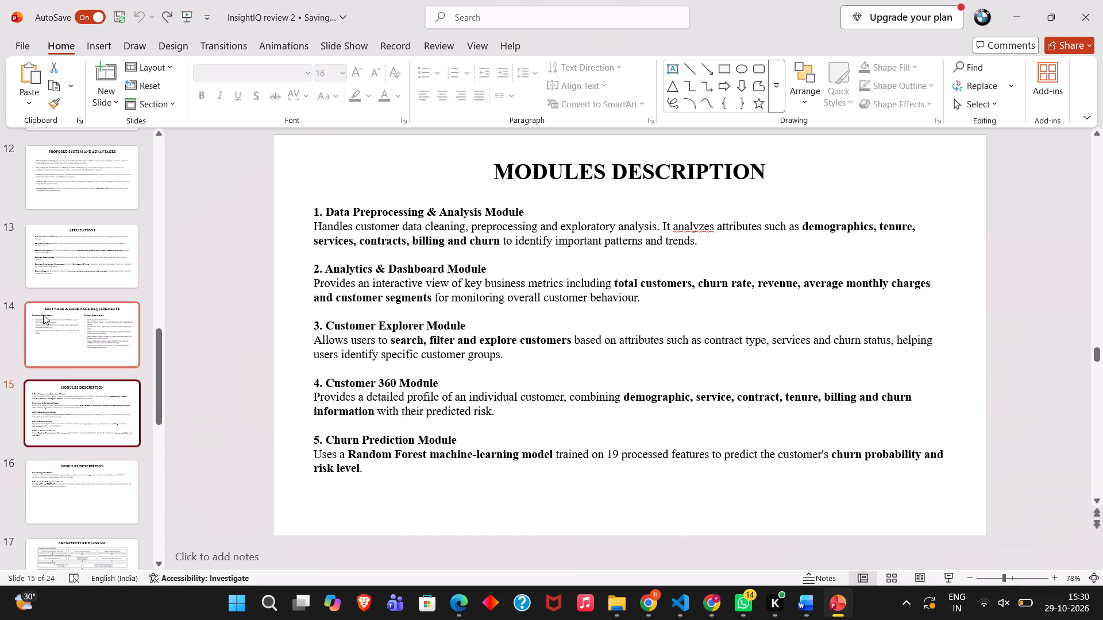
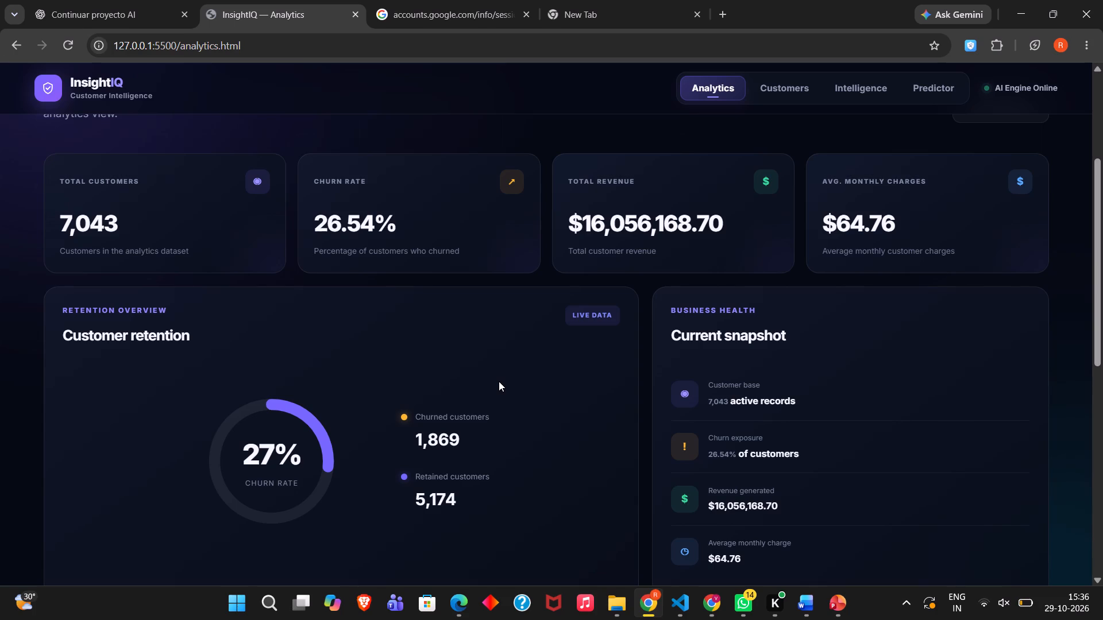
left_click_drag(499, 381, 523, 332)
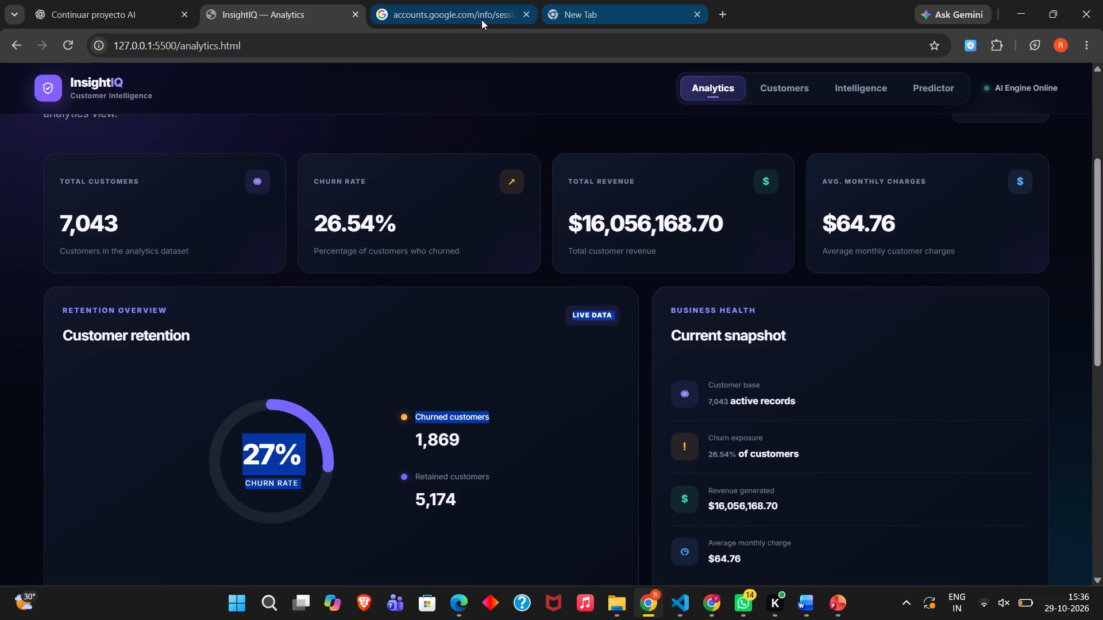
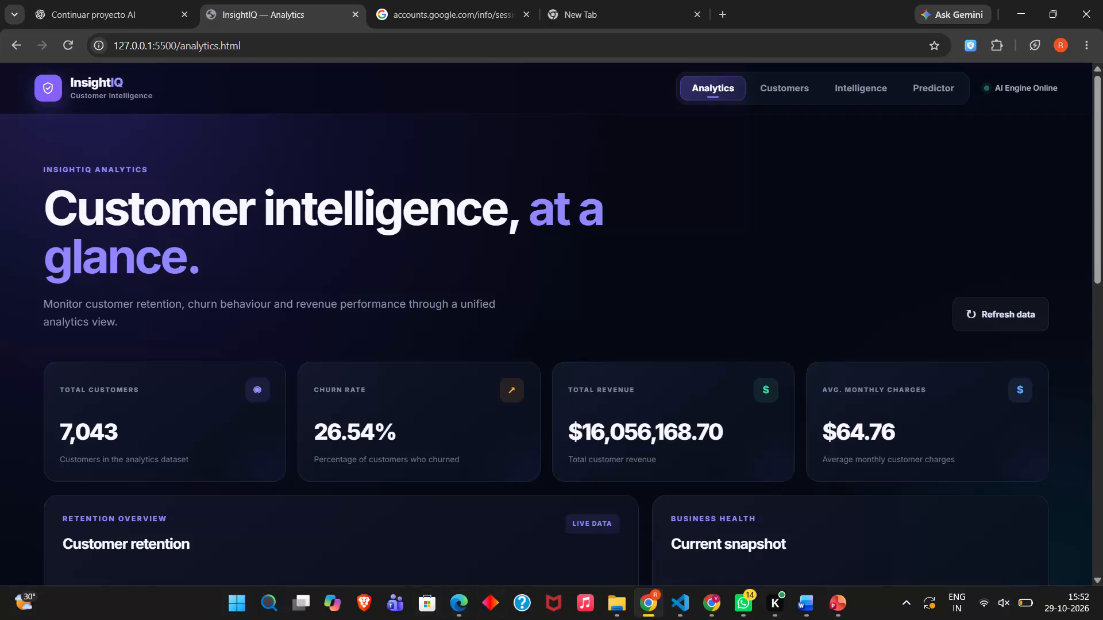
Switch to the IAFM_Project_Stage_I_Documentation report in Word and review its Abstract and the start of the Introduction.
left_click(796, 609)
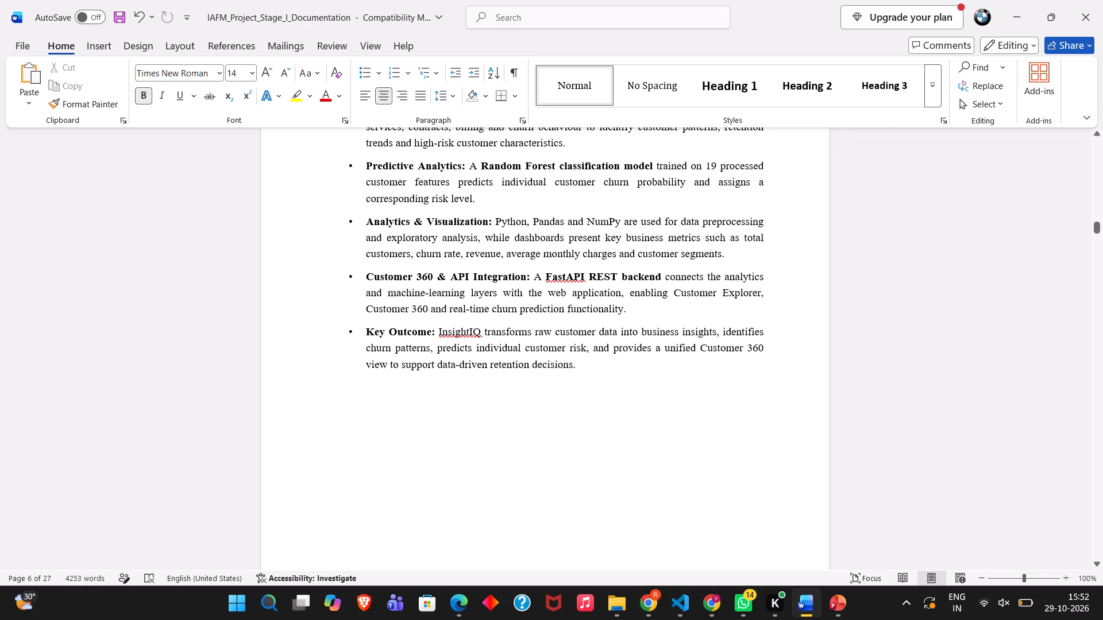
scroll(579, 246, "up", 4)
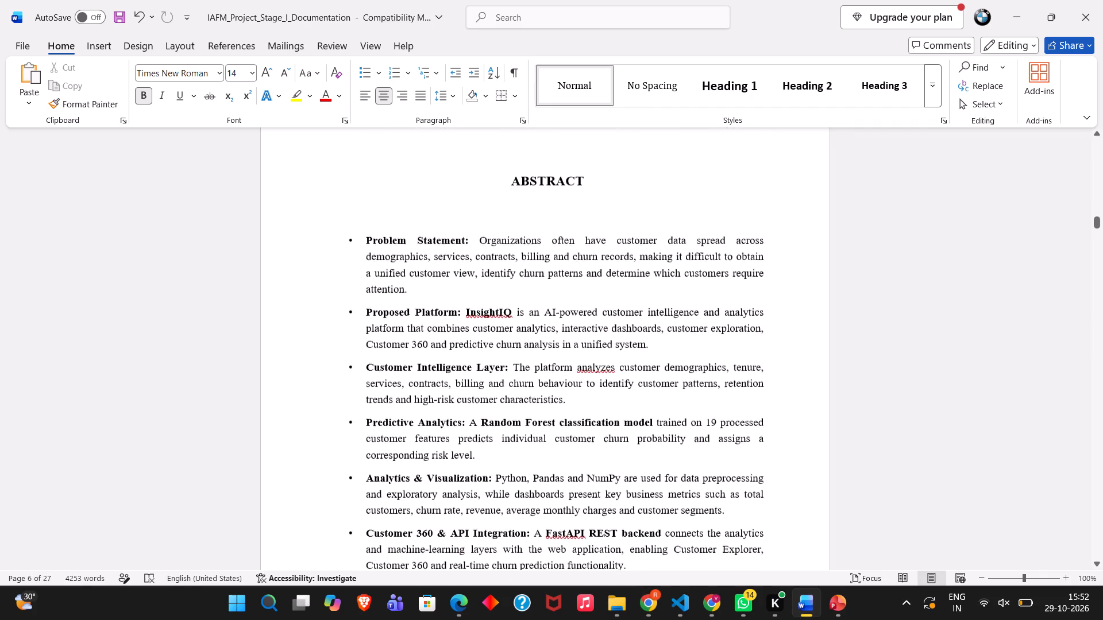
scroll(579, 246, "up", 1)
scroll(579, 246, "right", 1)
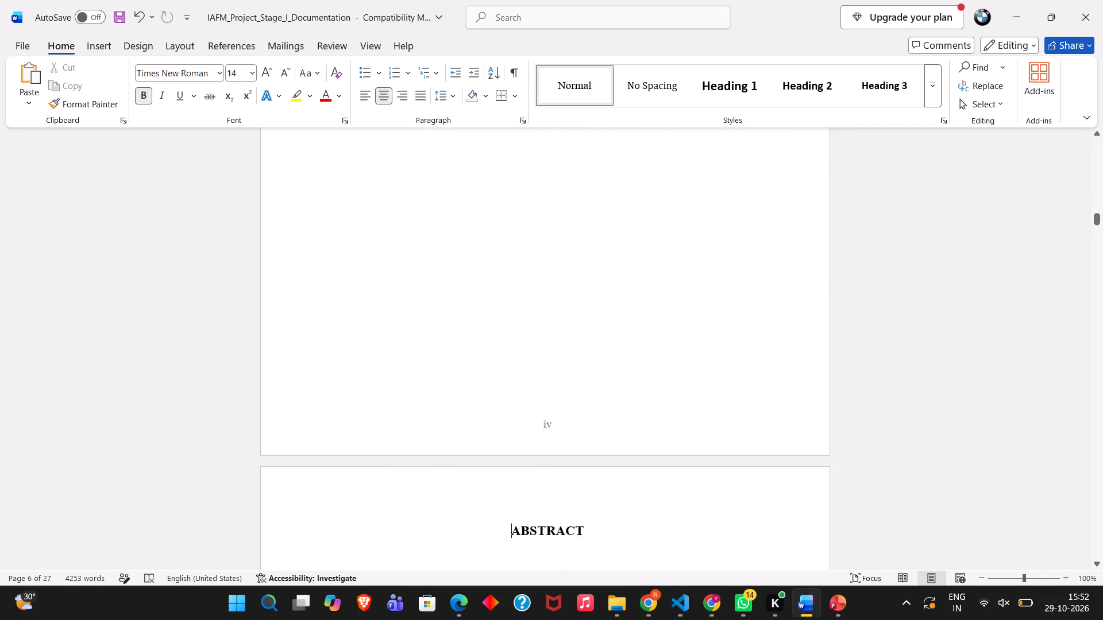
scroll(579, 246, "right", 1)
scroll(579, 246, "up", 1)
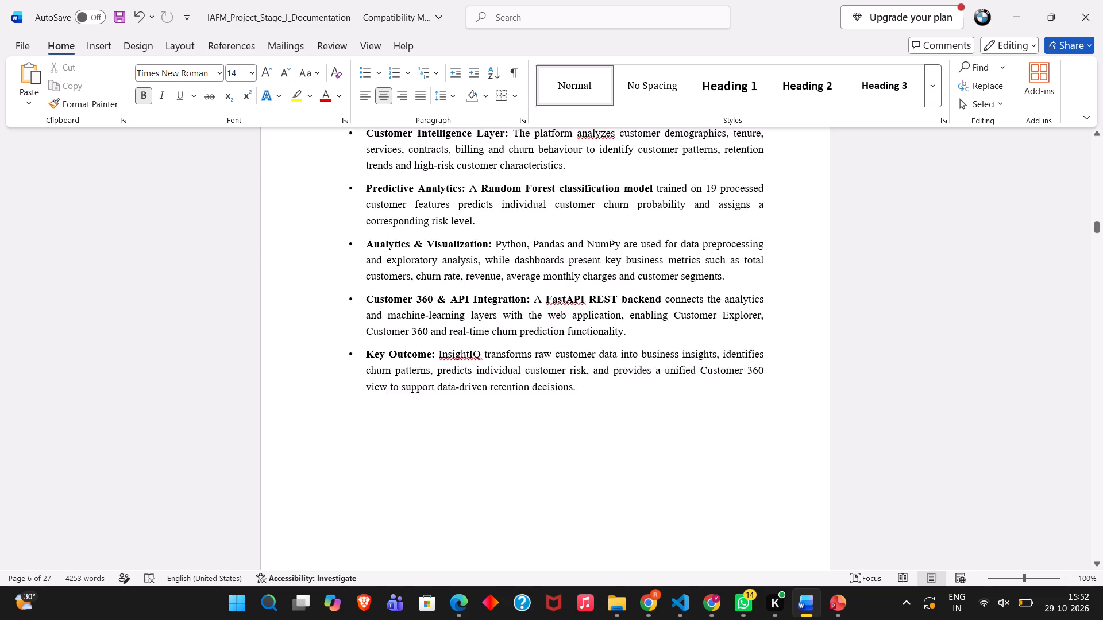
scroll(579, 246, "up", 2)
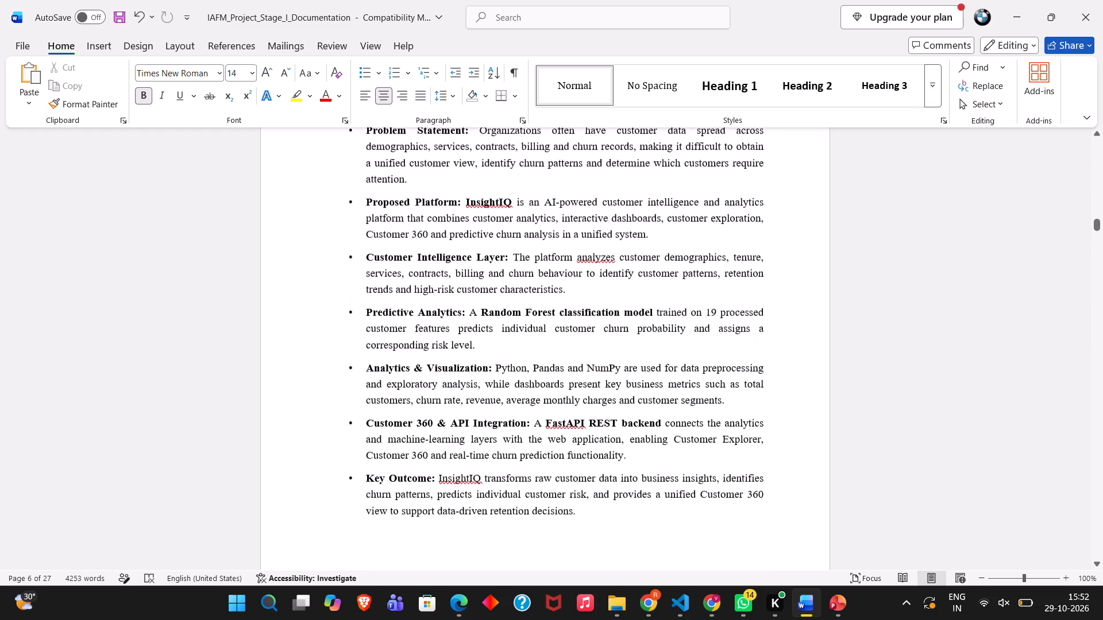
scroll(579, 246, "up", 2)
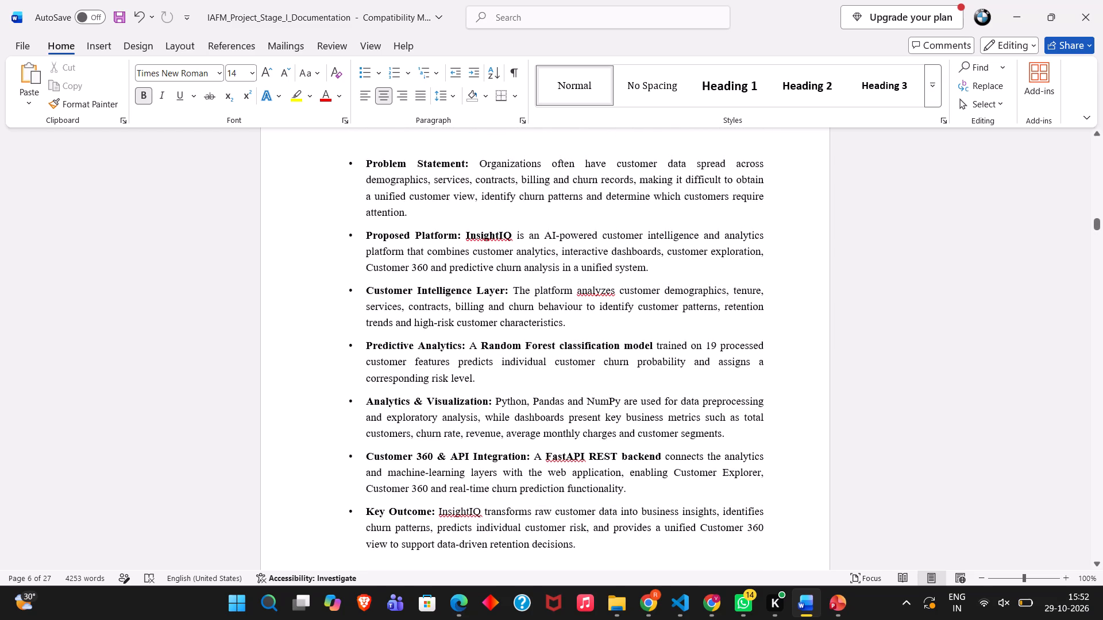
scroll(579, 246, "up", 1)
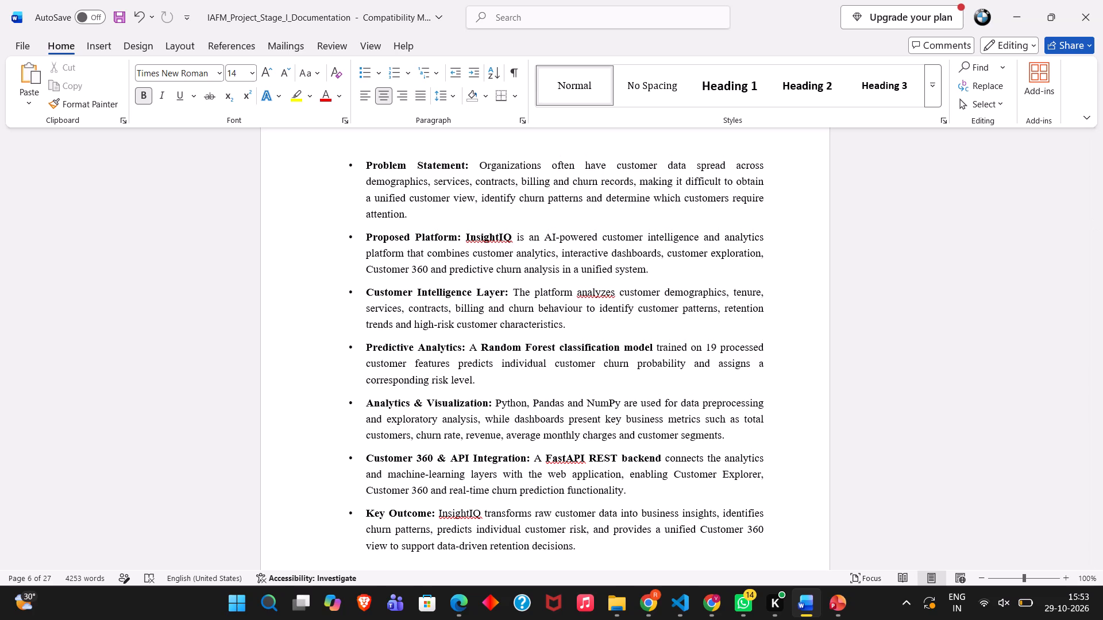
scroll(639, 153, "down", 3)
scroll(639, 153, "up", 2)
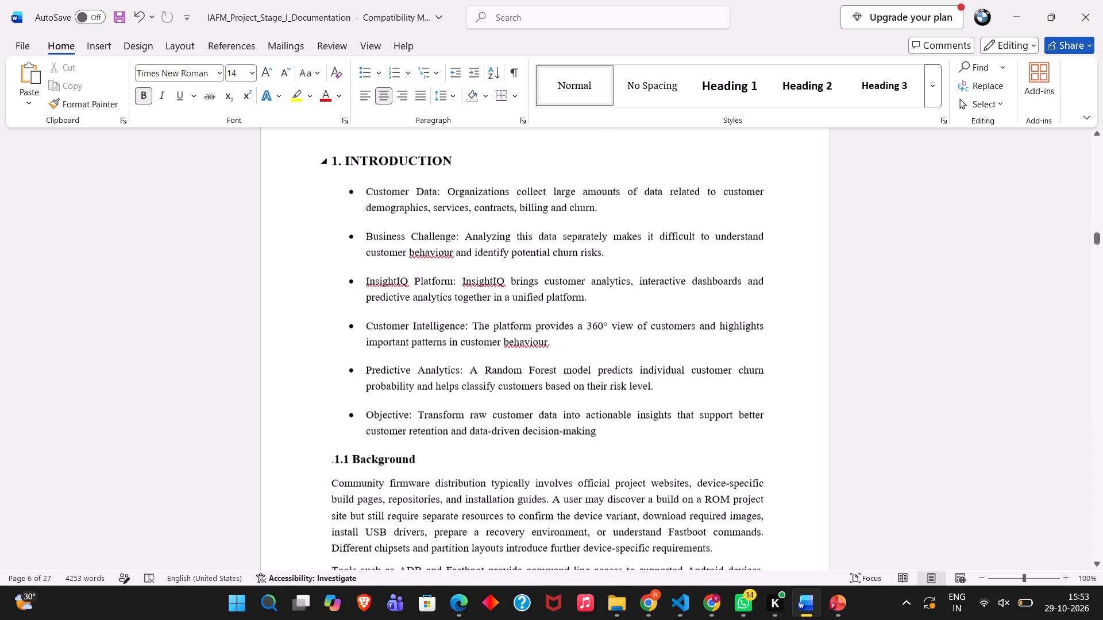
scroll(639, 153, "up", 3)
scroll(639, 153, "down", 1)
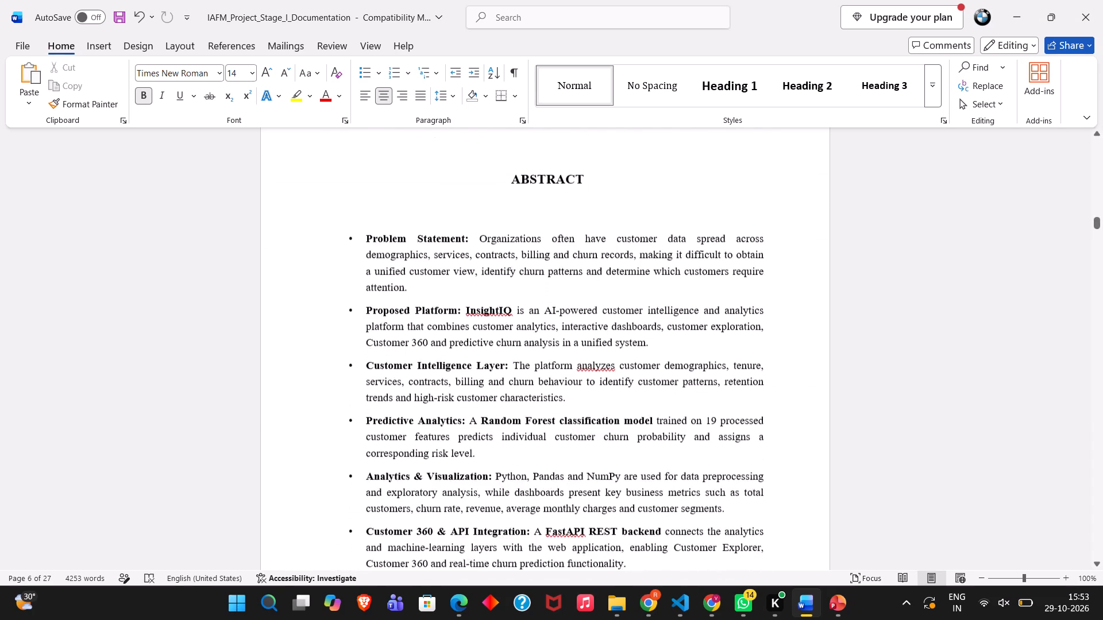
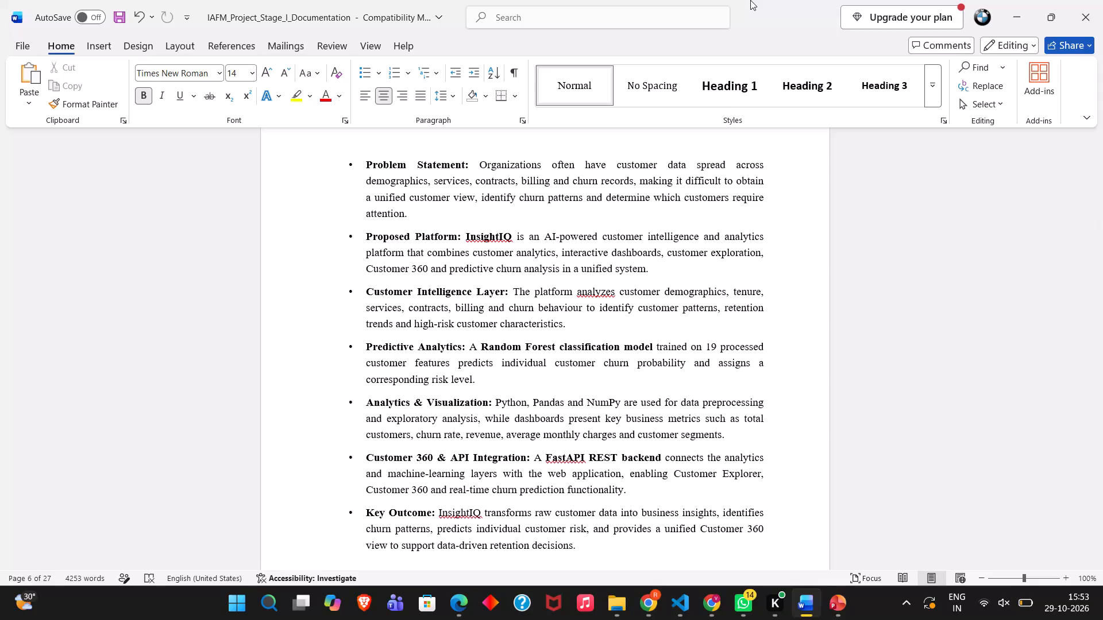
Start closing the IAFM_Project_Stage_I_Documentation report.
left_click(1102, 0)
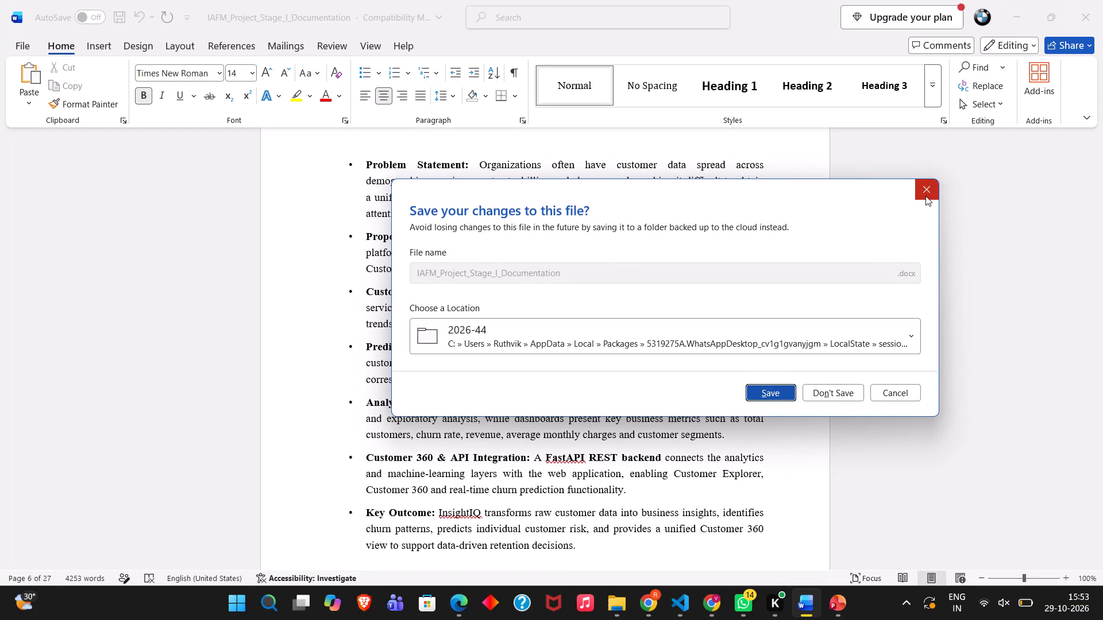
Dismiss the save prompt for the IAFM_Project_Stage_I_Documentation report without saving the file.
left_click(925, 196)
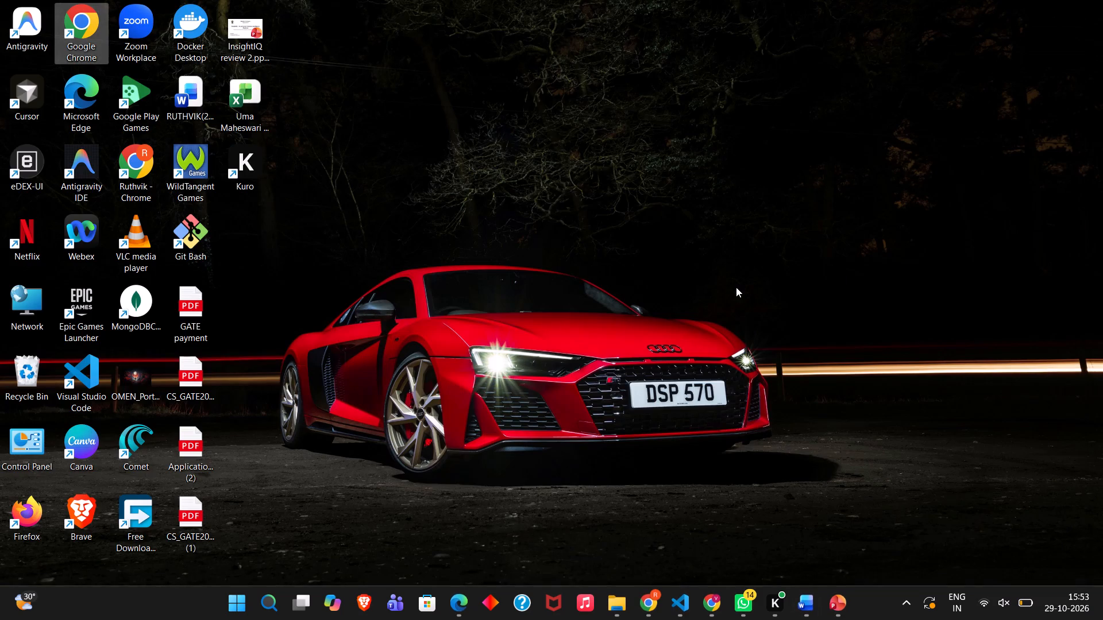
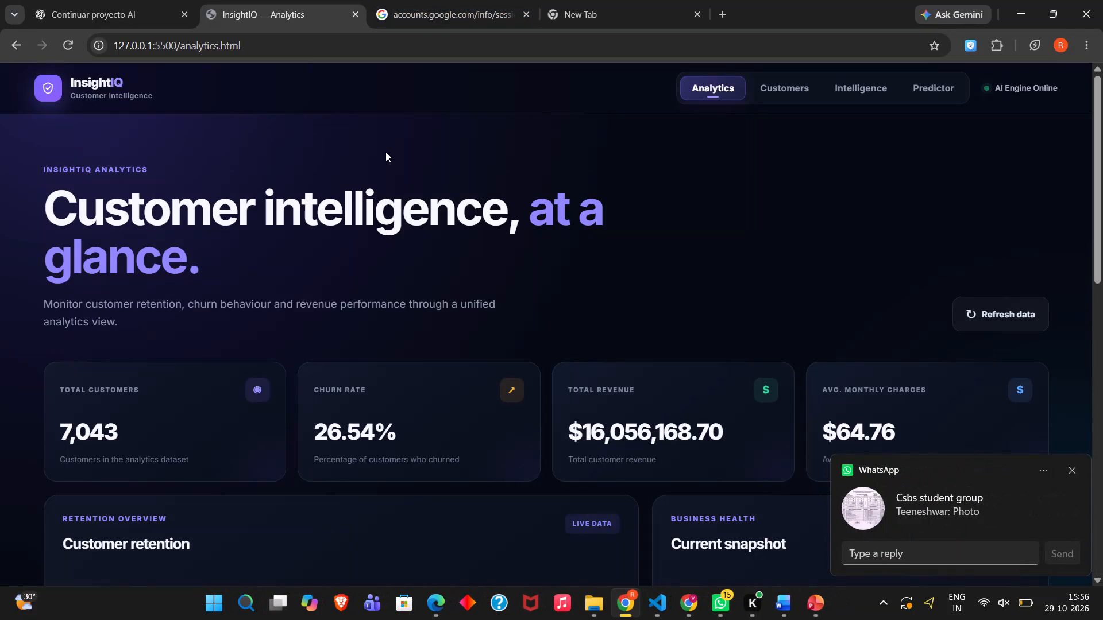
Dismiss the WhatsApp notification and look over the InsightIQ Analytics page down to its Machine Learning section.
left_click(1073, 468)
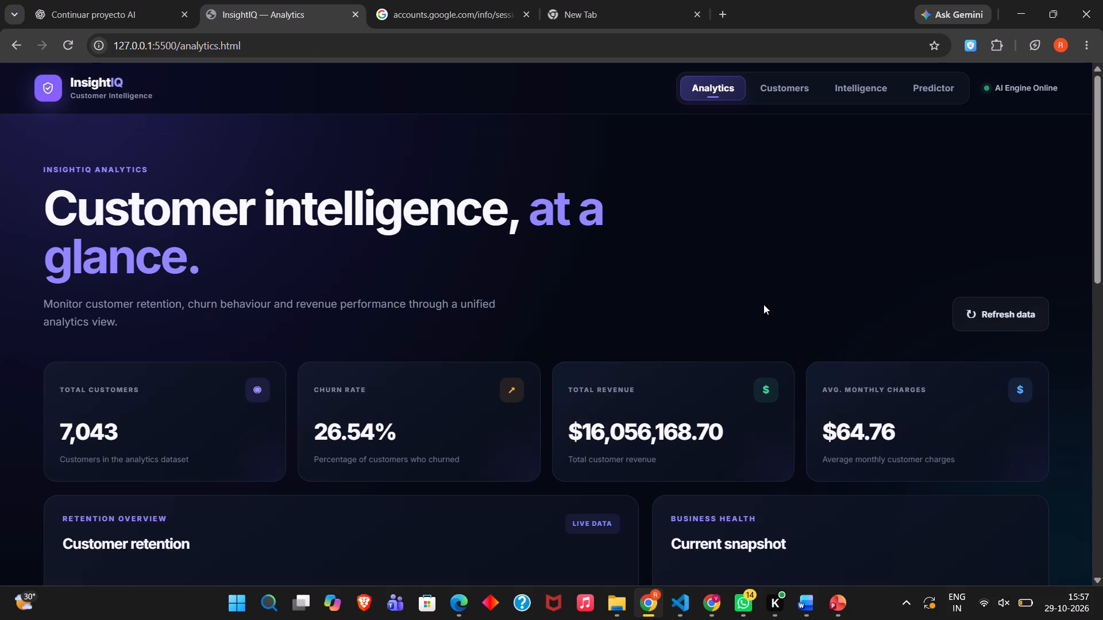
scroll(763, 302, "down", 10)
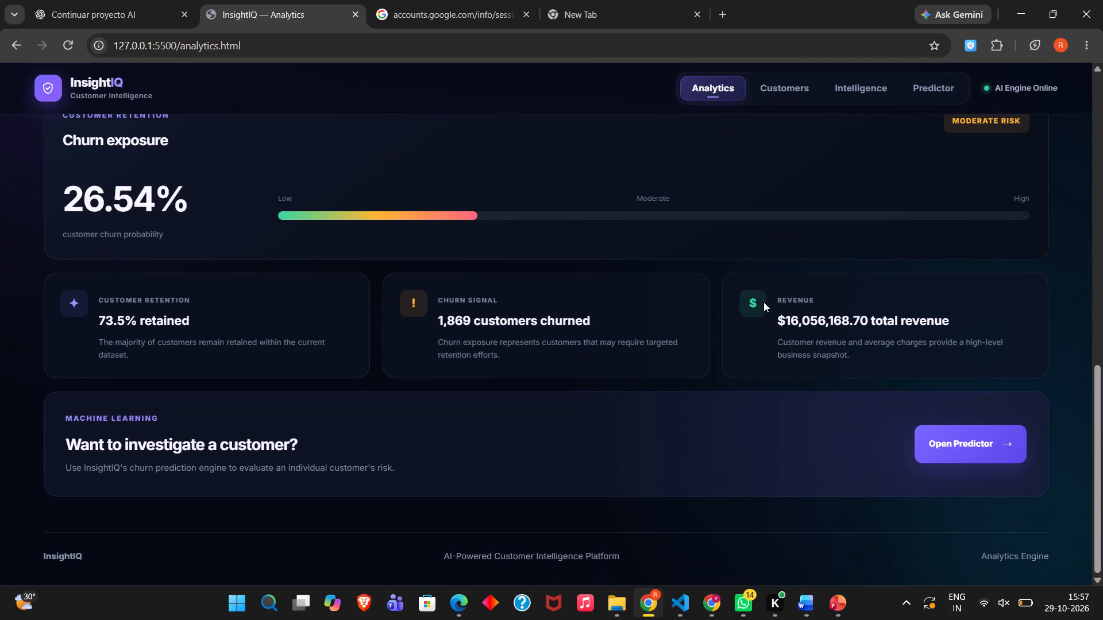
scroll(763, 302, "up", 4)
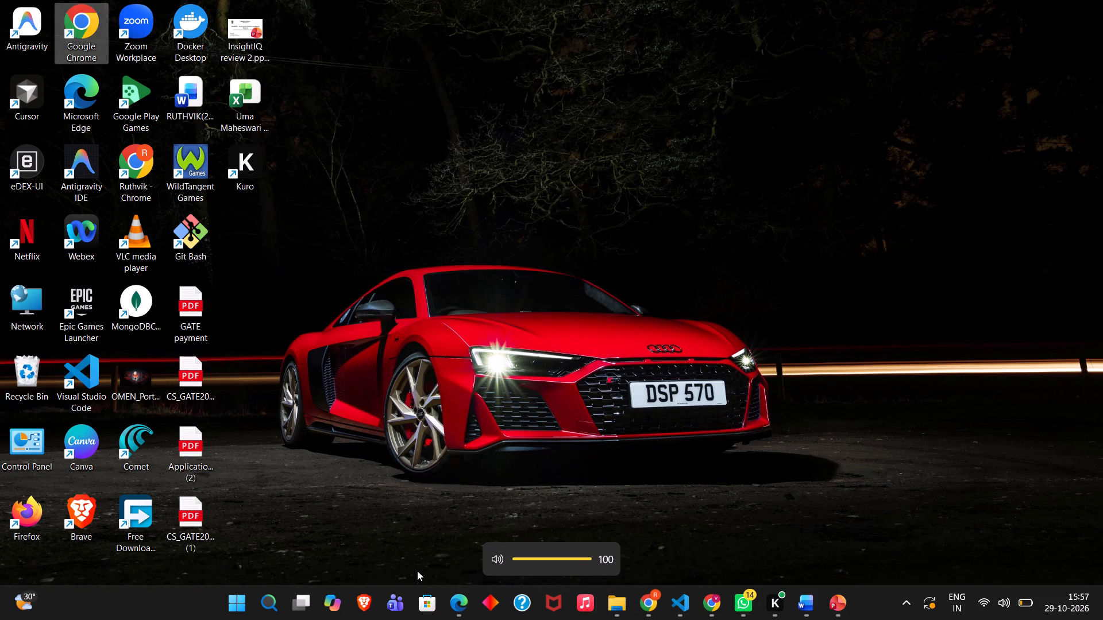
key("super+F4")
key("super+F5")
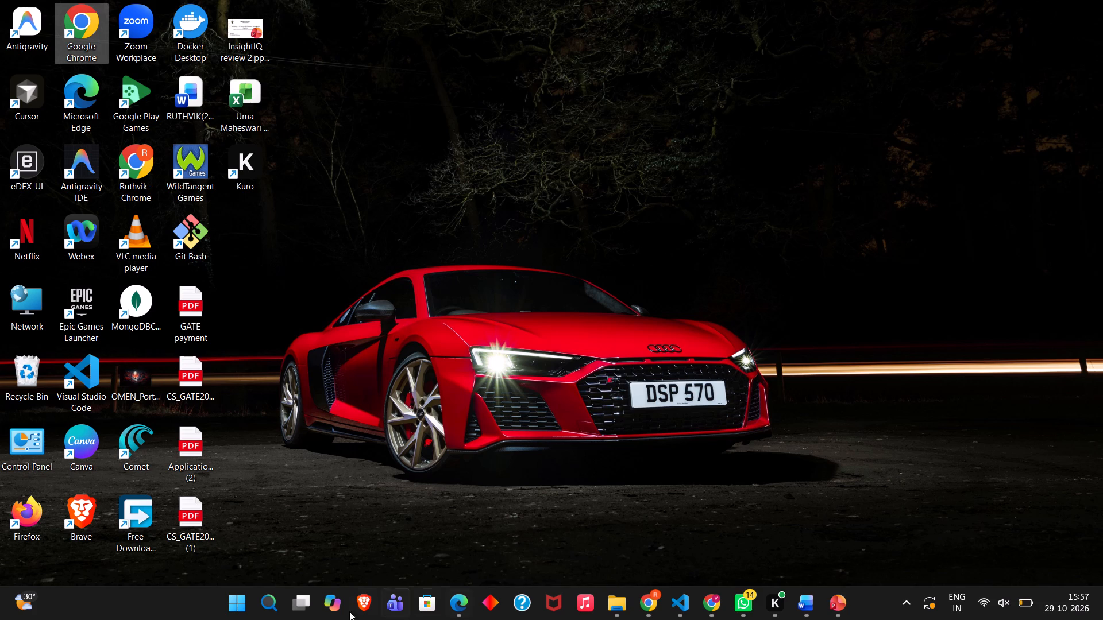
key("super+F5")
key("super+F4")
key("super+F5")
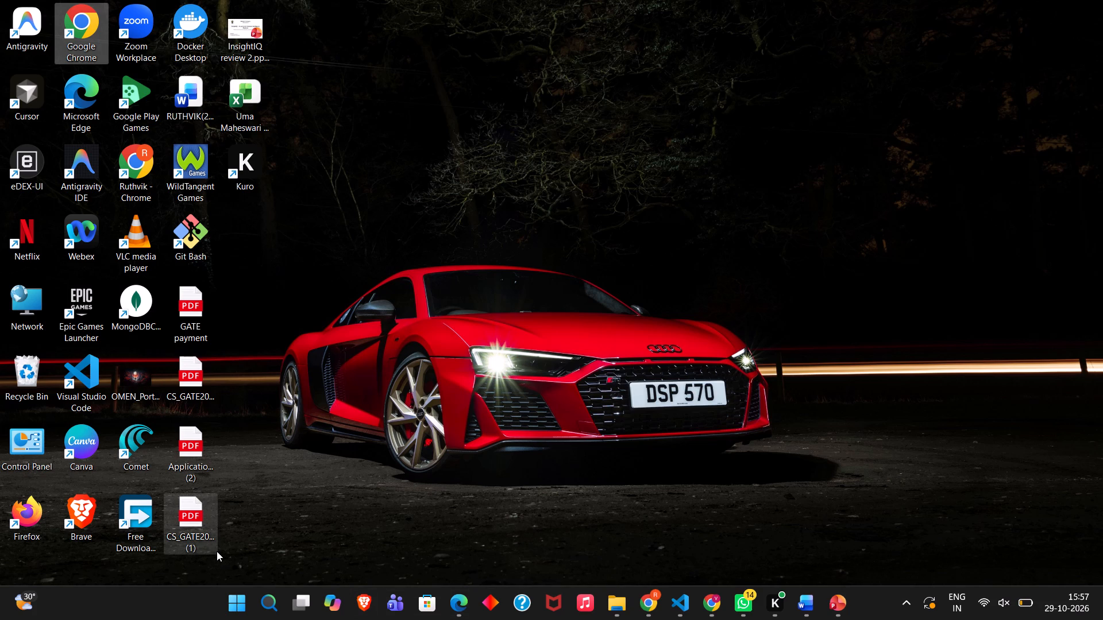
Shut down the computer using the plain Shut down option, without installing updates.
left_click(229, 595)
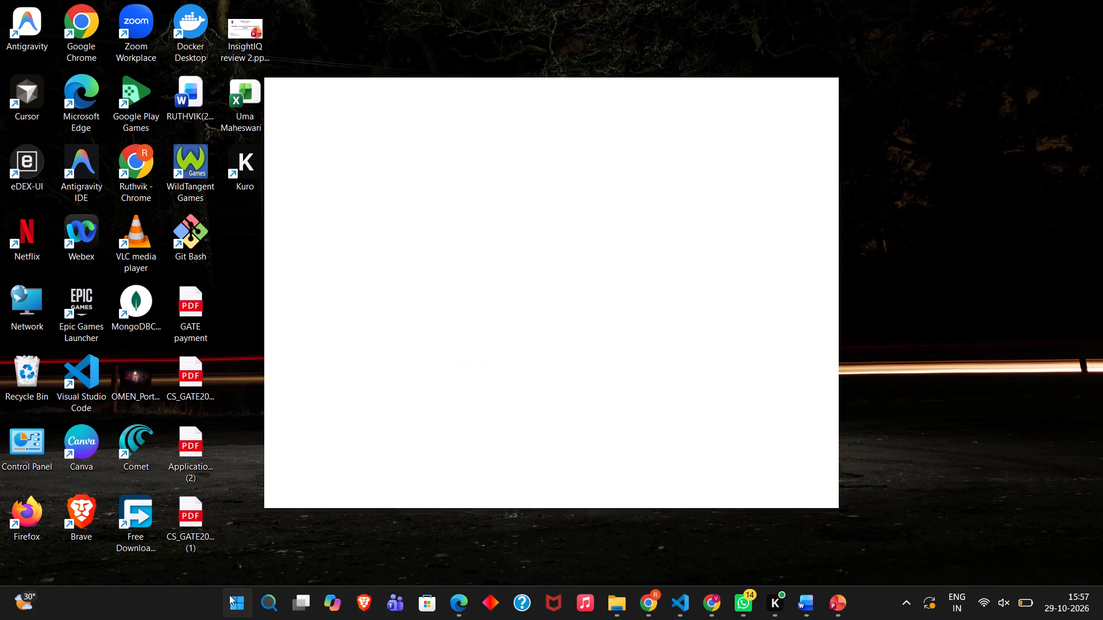
left_click(652, 545)
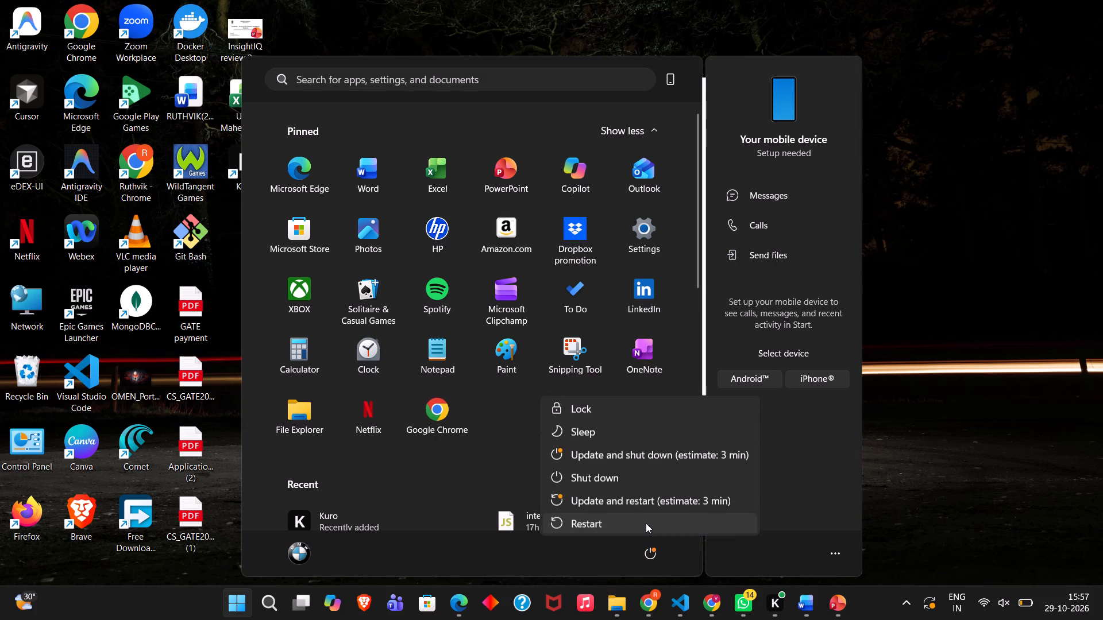
left_click(612, 486)
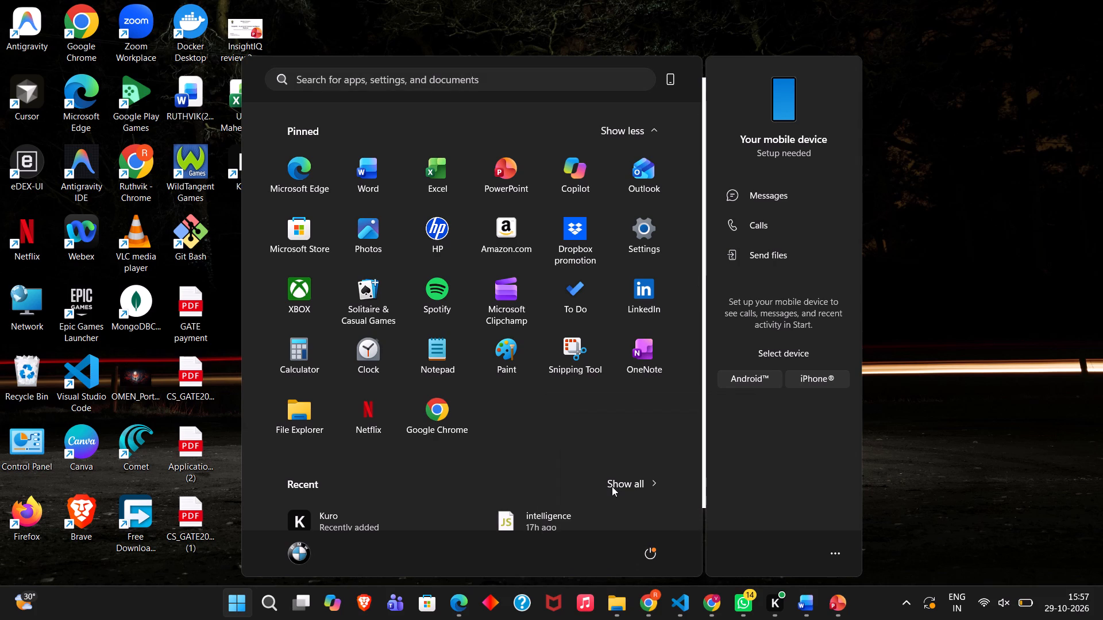